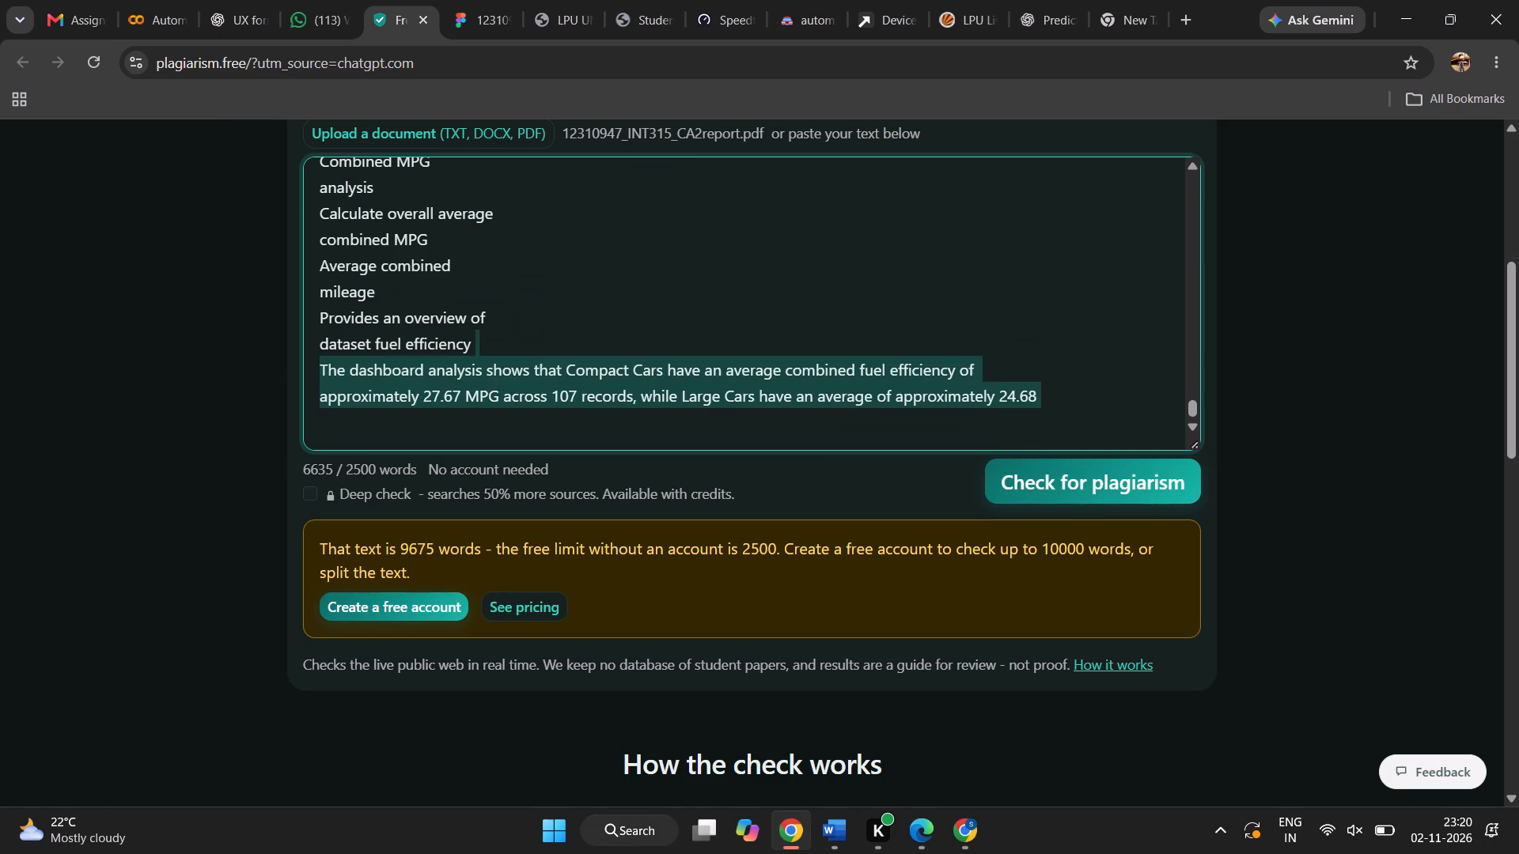
{"action": "left_click_drag", "start_coordinate": [679, 340], "coordinate": [272, 145]}
{"action": "key", "text": "BackSpace"}
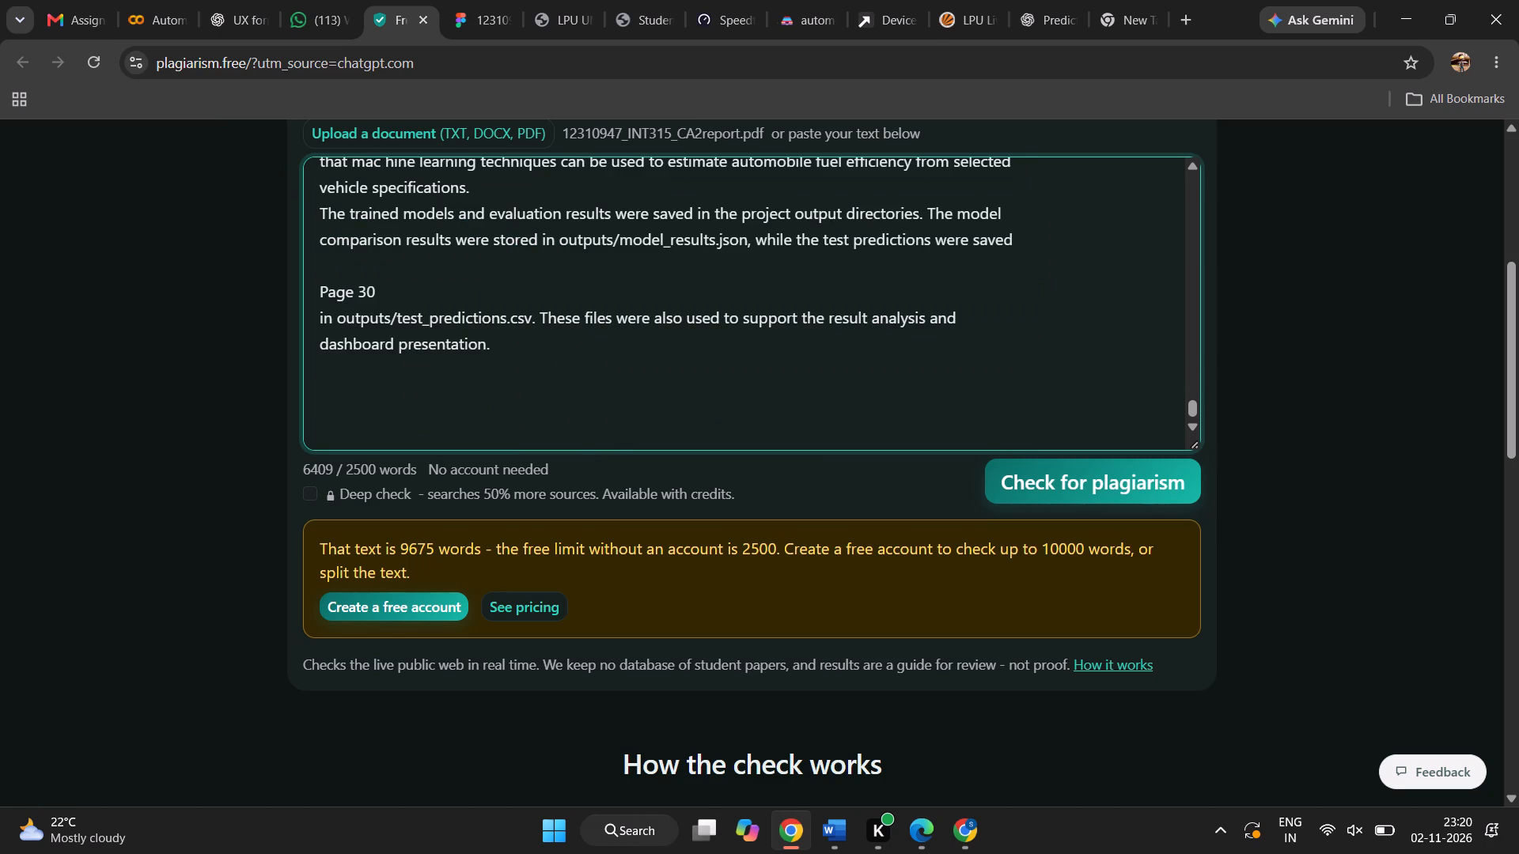
{"action": "left_click_drag", "start_coordinate": [581, 351], "coordinate": [145, 51]}
{"action": "key", "text": "BackSpace"}
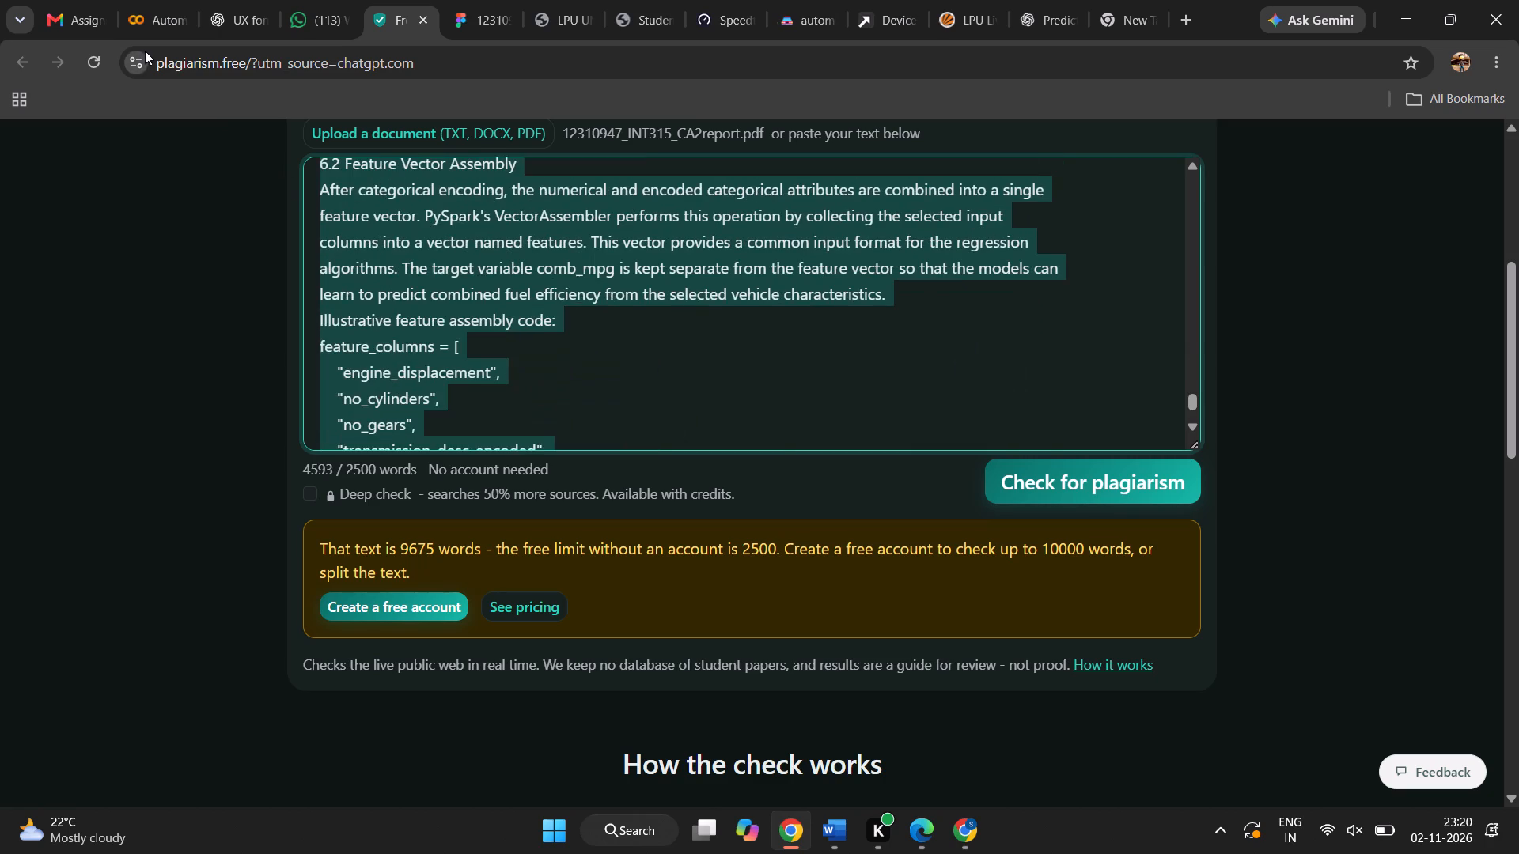
{"action": "key", "text": "BackSpace"}
{"action": "left_click_drag", "start_coordinate": [449, 326], "coordinate": [264, 153]}
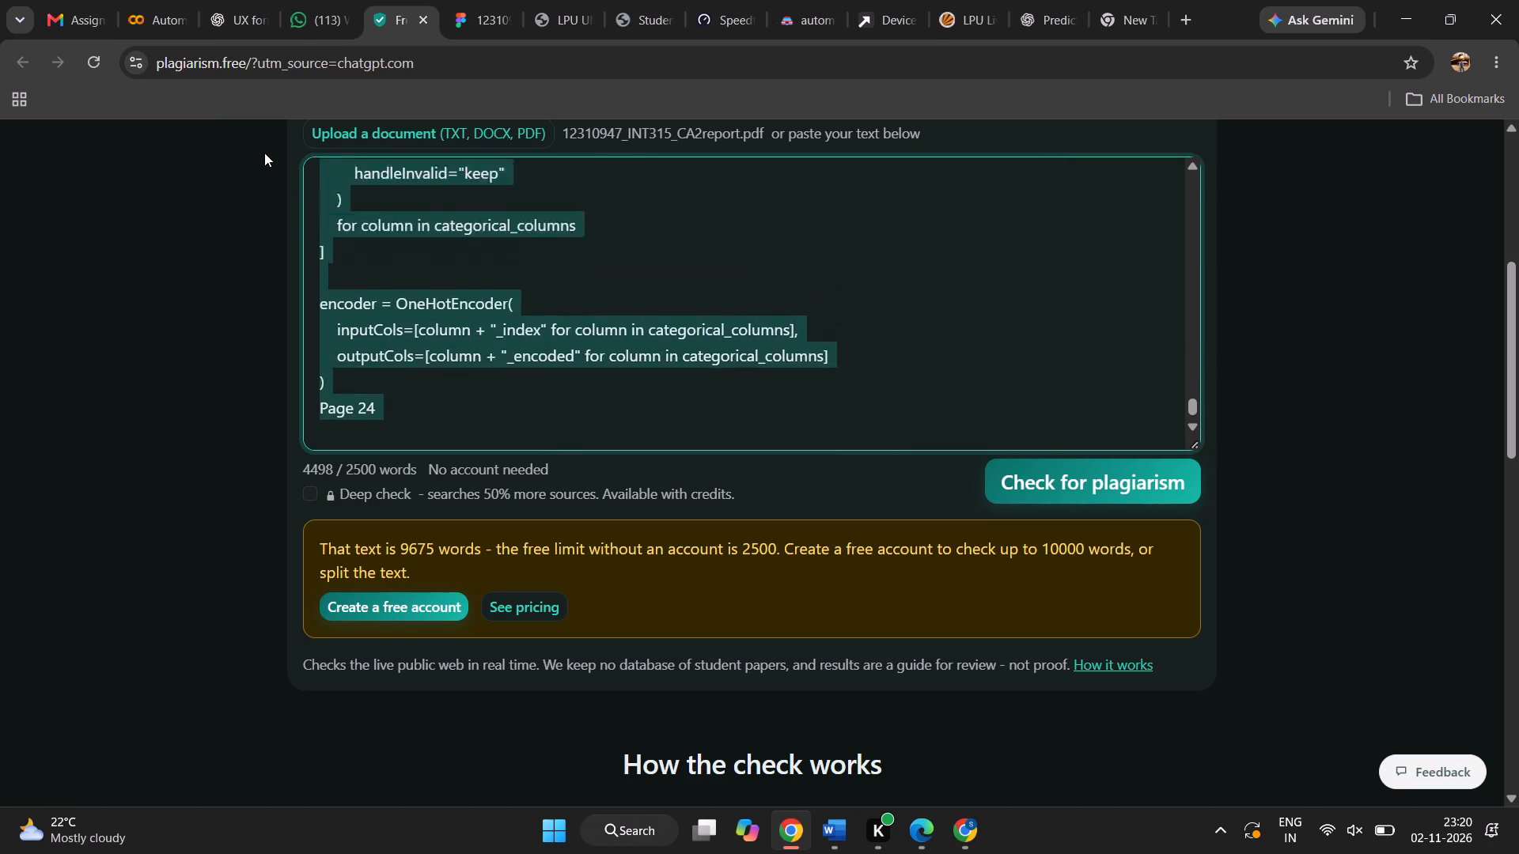
{"action": "left_click_drag", "start_coordinate": [264, 153], "coordinate": [255, 133]}
{"action": "key", "text": "BackSpace"}
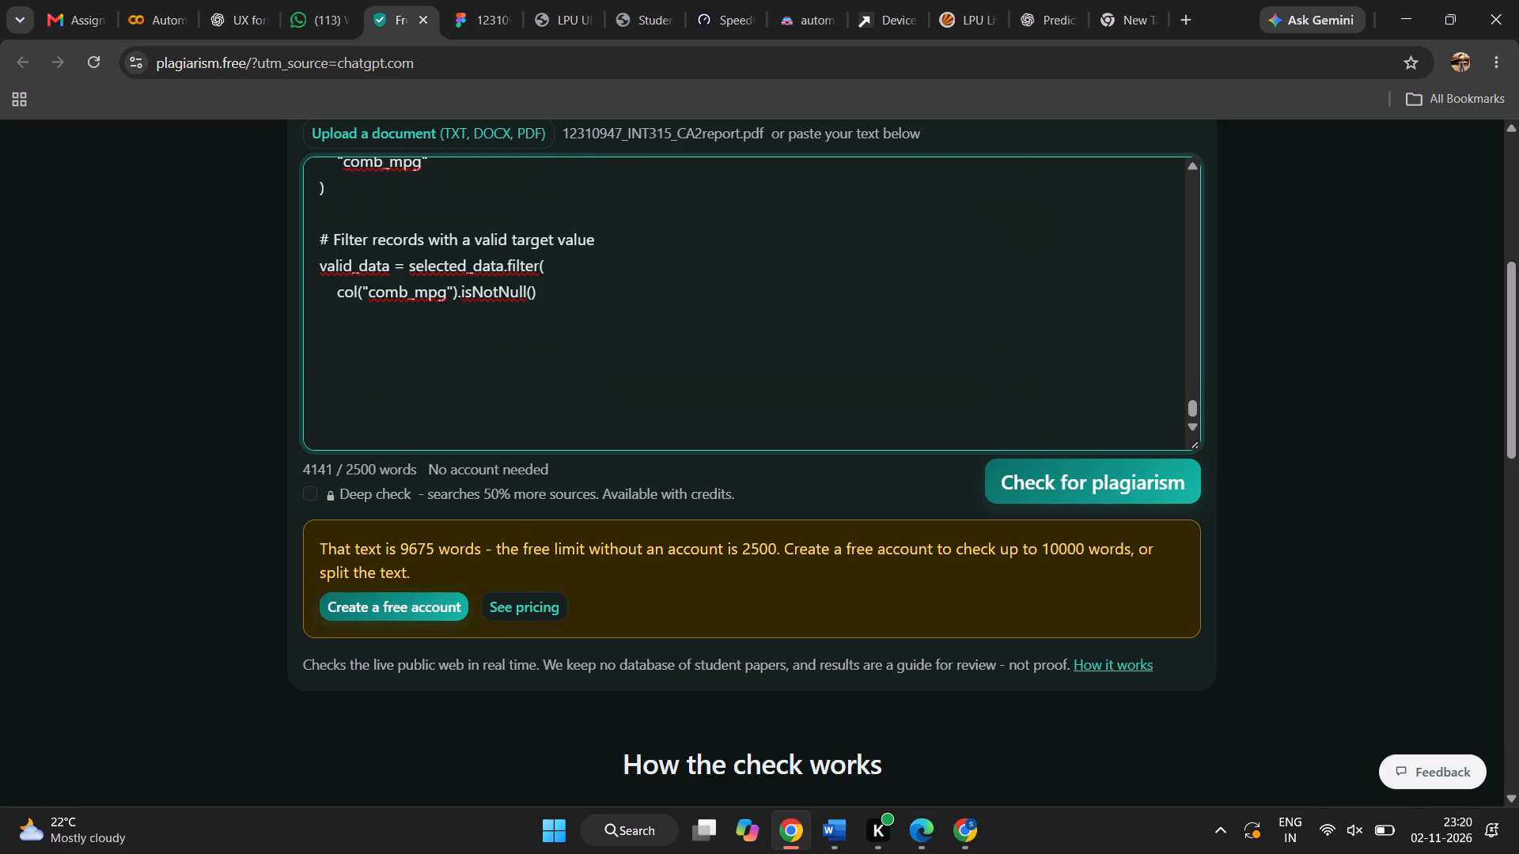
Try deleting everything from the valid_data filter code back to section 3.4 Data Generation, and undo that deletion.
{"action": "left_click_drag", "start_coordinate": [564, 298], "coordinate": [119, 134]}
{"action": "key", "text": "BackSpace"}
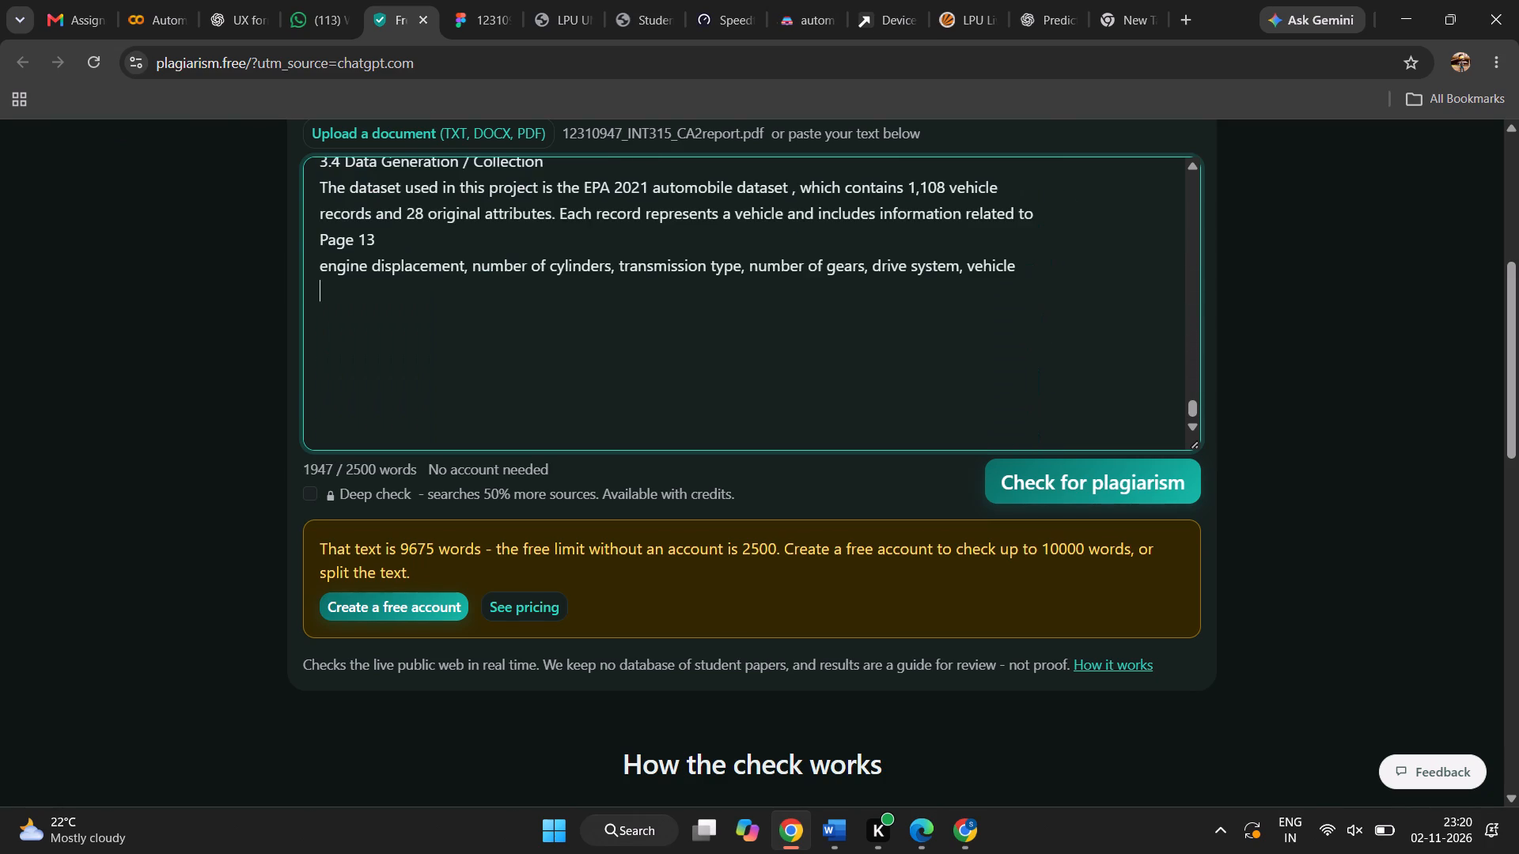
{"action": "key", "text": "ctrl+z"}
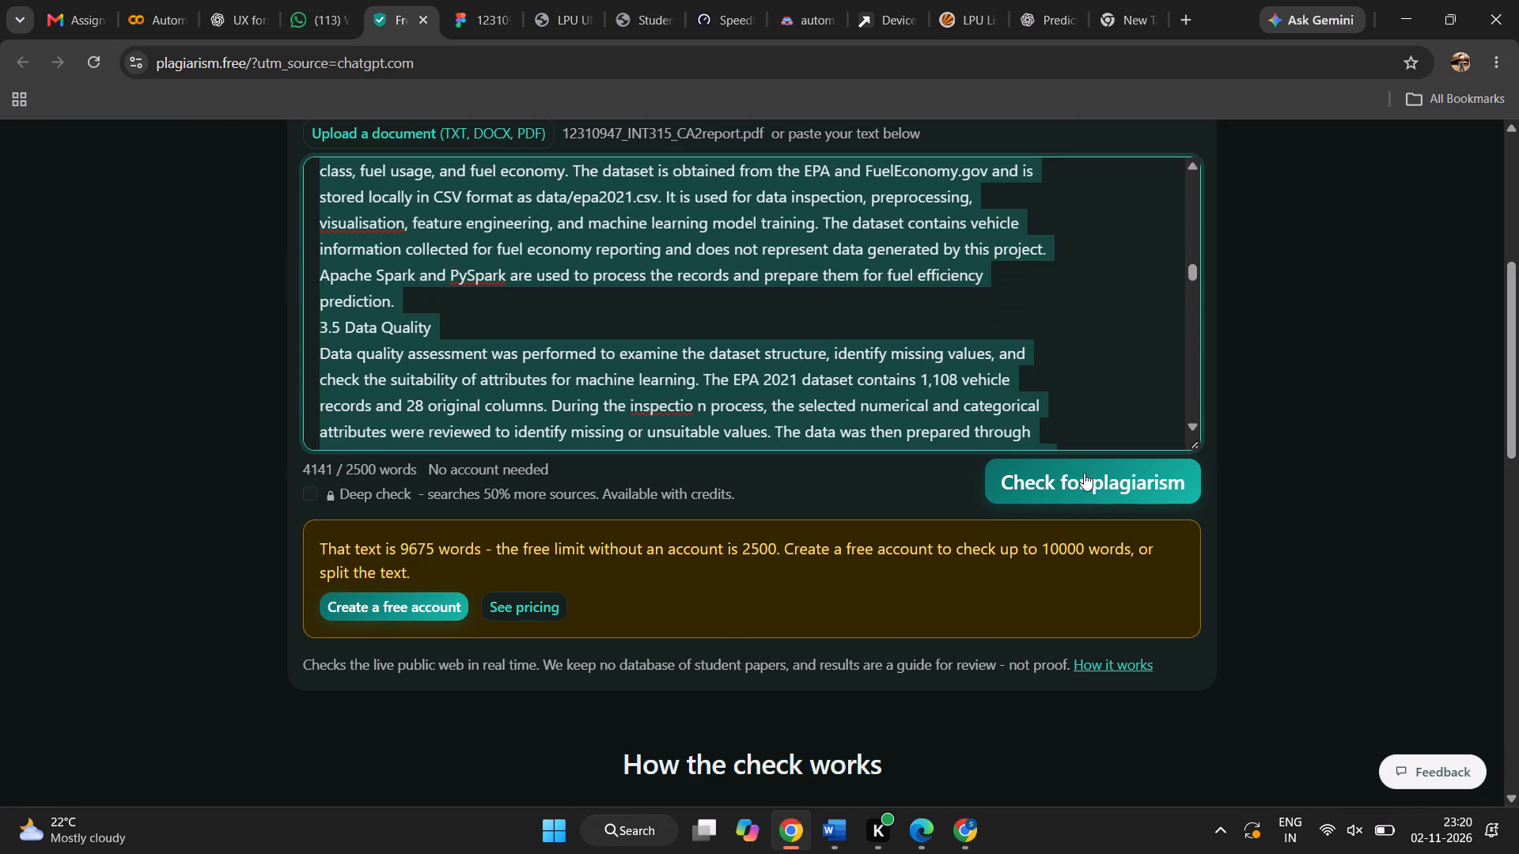
Delete passages around sections 3.5 and 3.6, the requirements and the data field table's first rows to fit the 2500-word limit.
{"action": "left_click", "coordinate": [1047, 433]}
{"action": "left_click_drag", "start_coordinate": [1047, 433], "coordinate": [491, 163]}
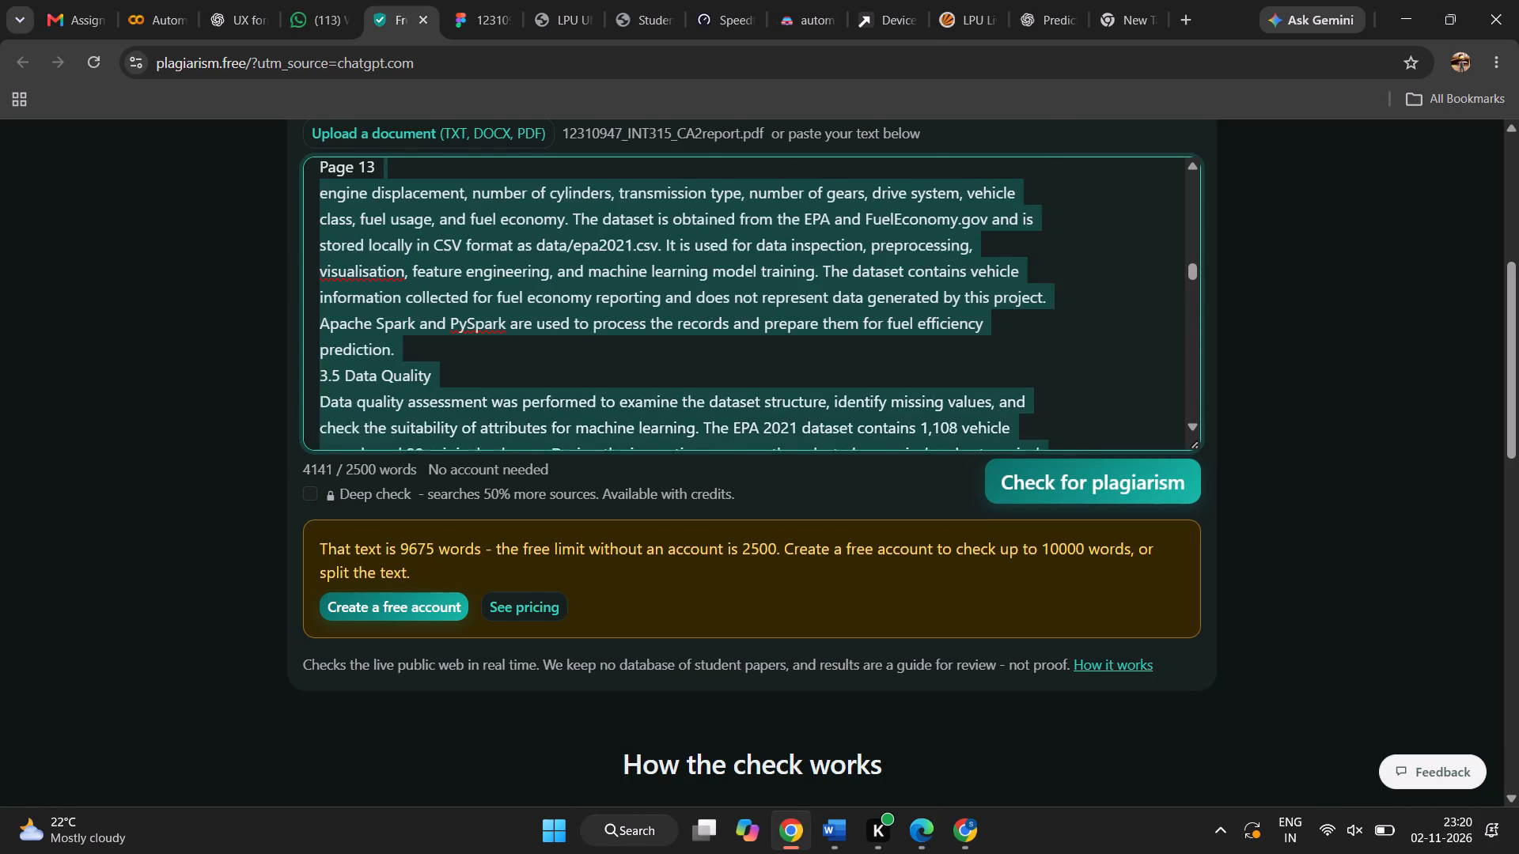
{"action": "left_click_drag", "start_coordinate": [491, 163], "coordinate": [321, 181]}
{"action": "key", "text": "BackSpace"}
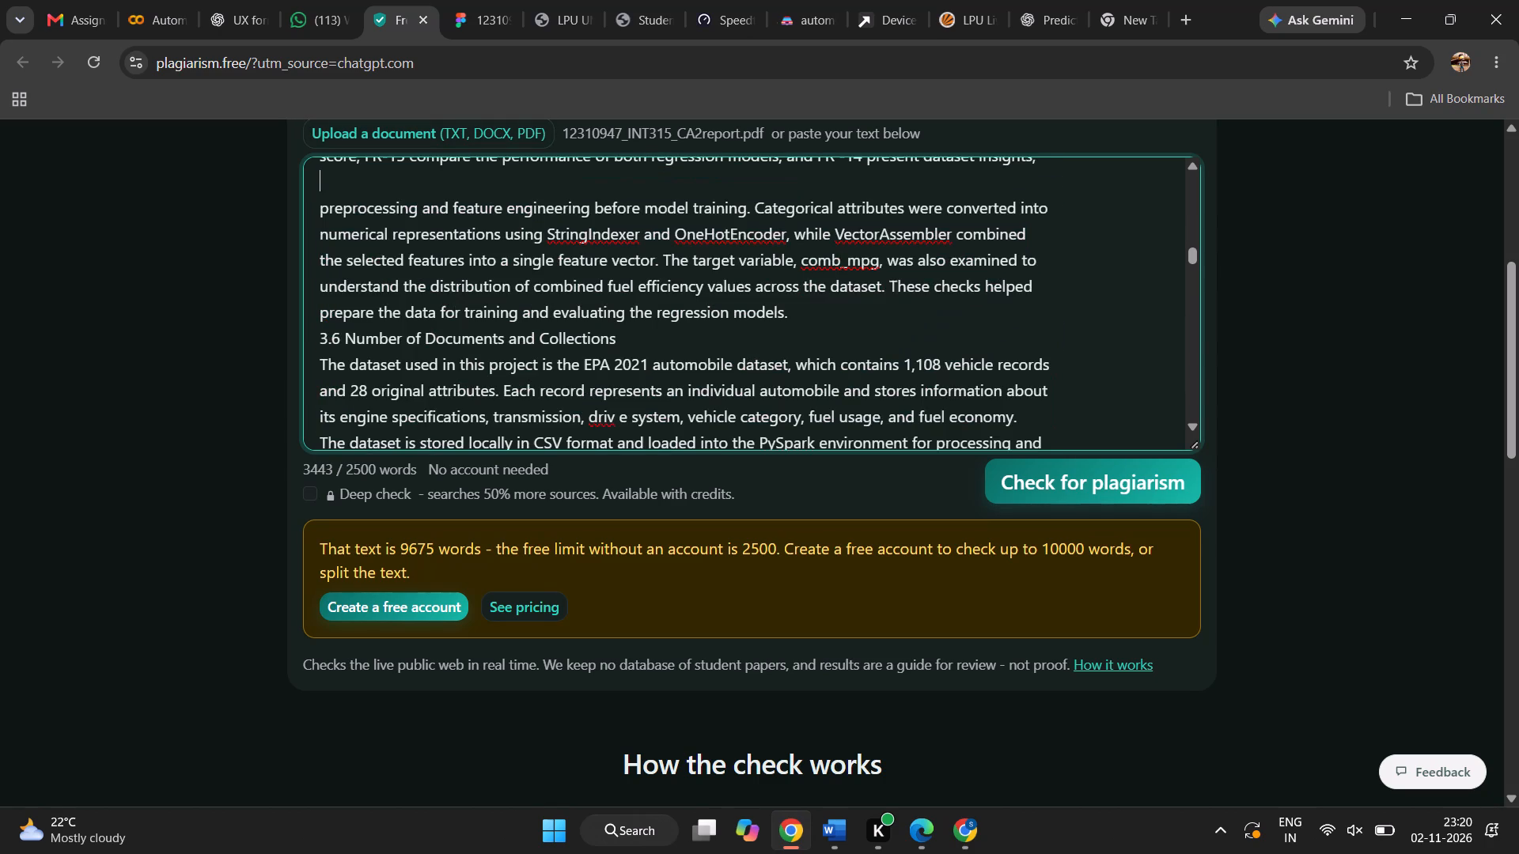
{"action": "left_click_drag", "start_coordinate": [1087, 444], "coordinate": [442, 257]}
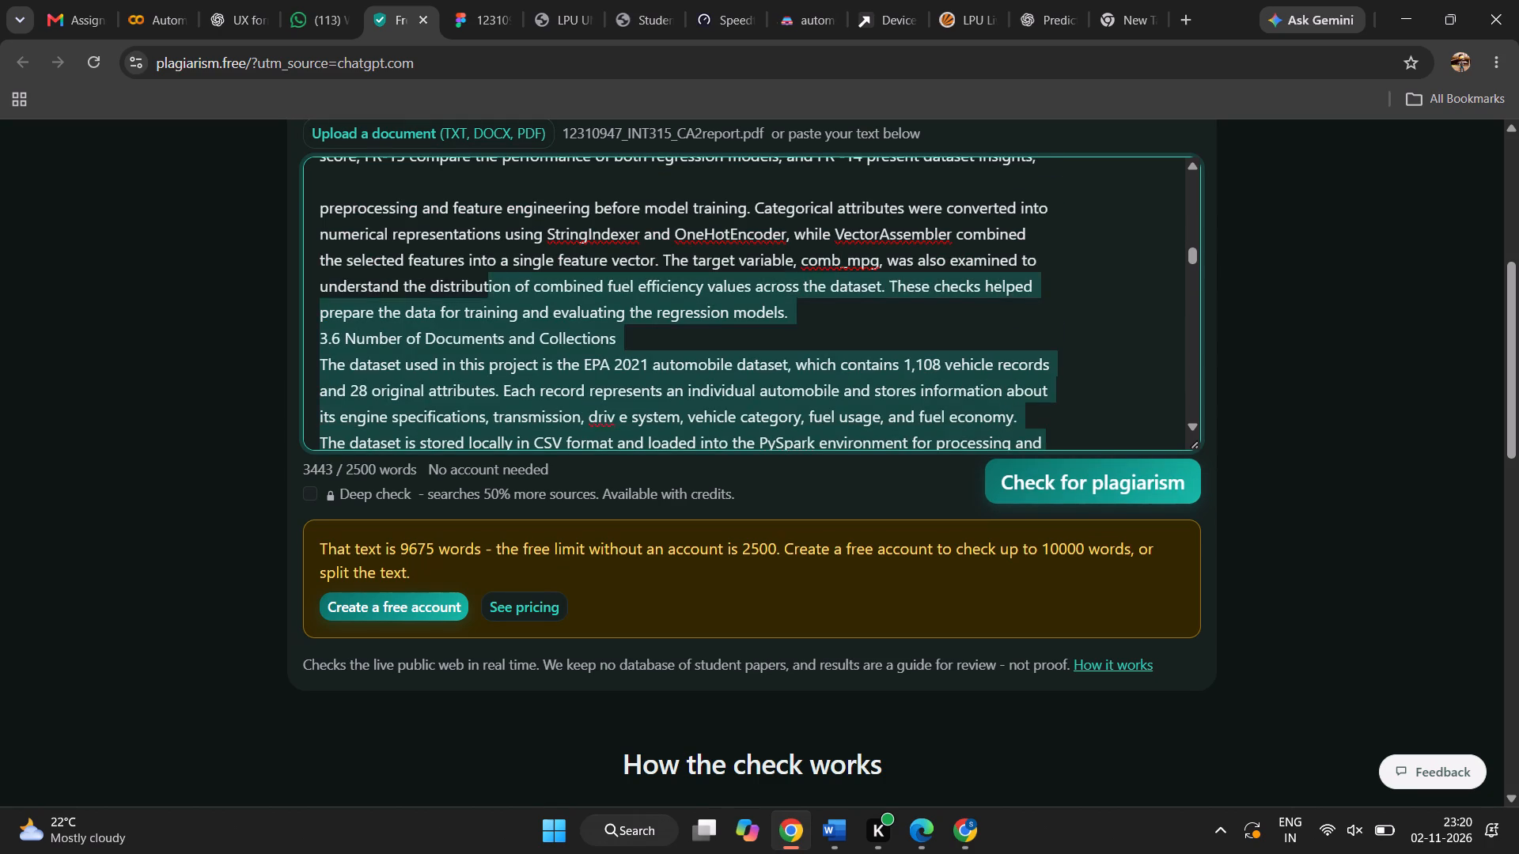
{"action": "left_click_drag", "start_coordinate": [442, 257], "coordinate": [271, 152]}
{"action": "key", "text": "BackSpace"}
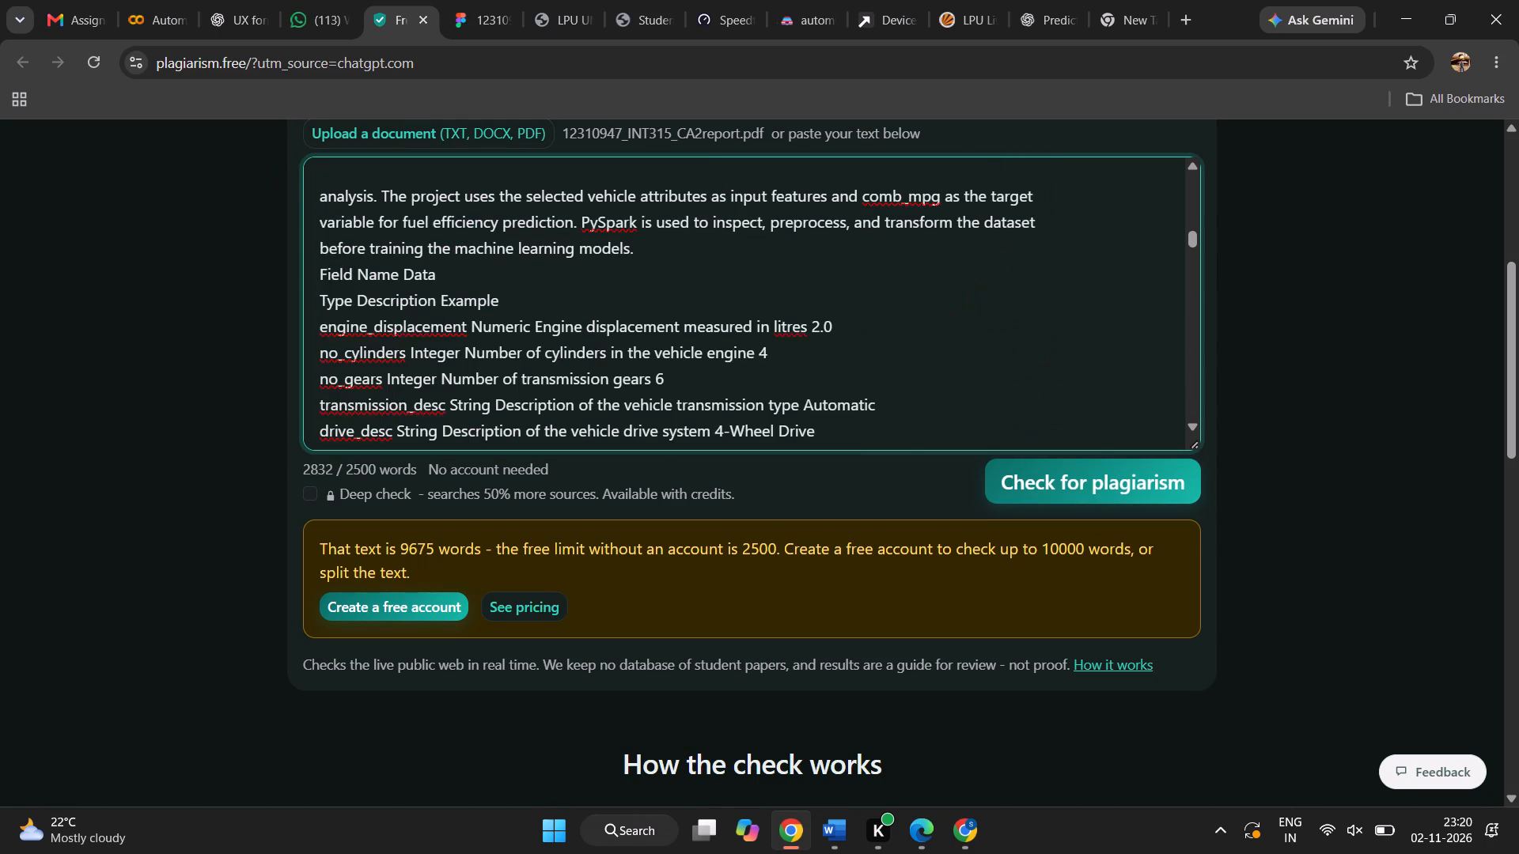
{"action": "left_click_drag", "start_coordinate": [843, 434], "coordinate": [255, 147]}
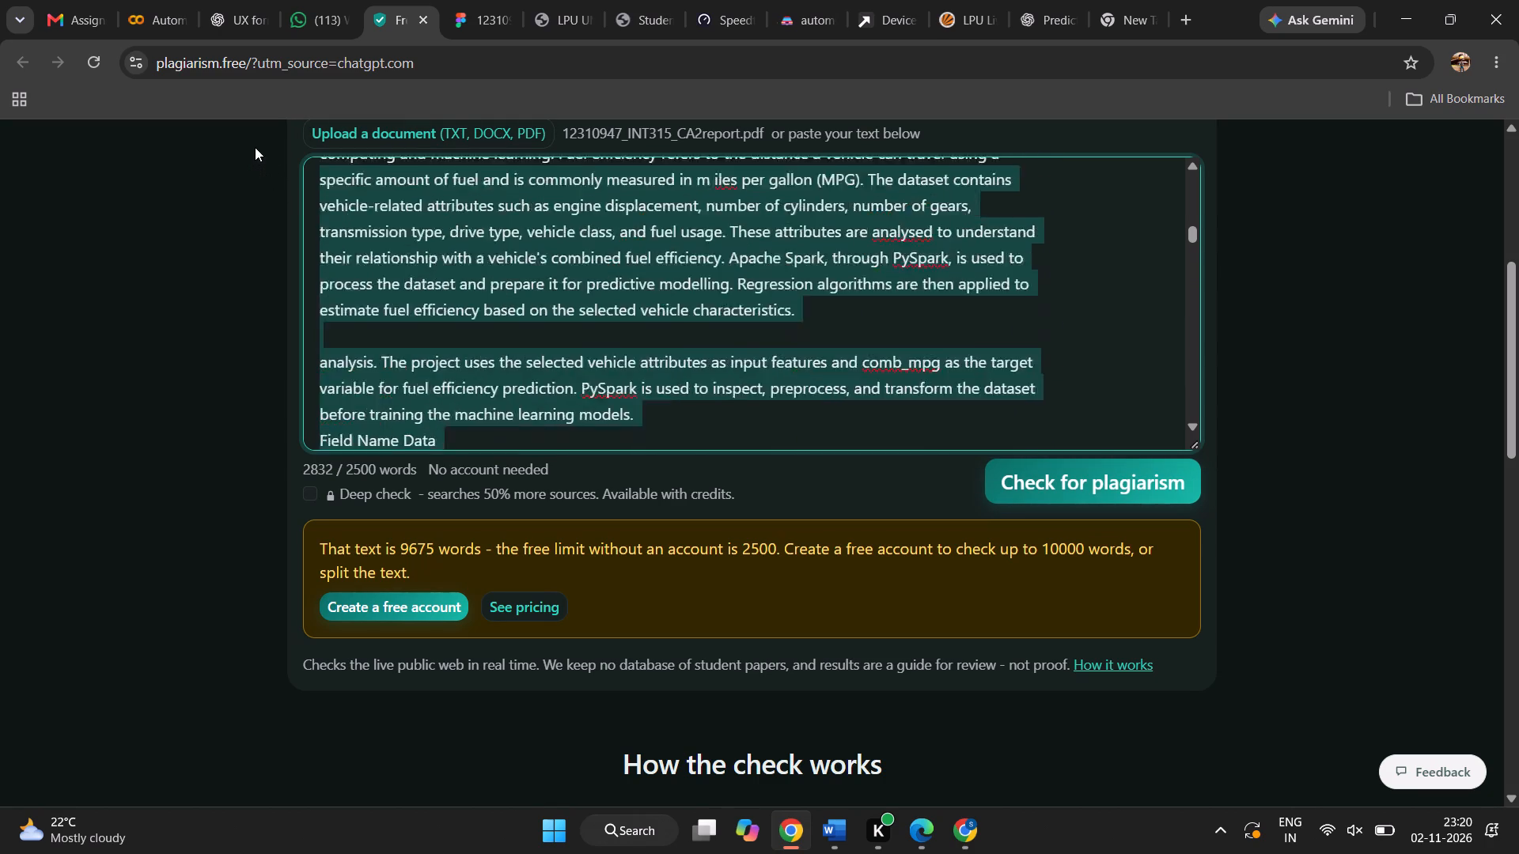
{"action": "left_click_drag", "start_coordinate": [255, 147], "coordinate": [257, 195]}
{"action": "key", "text": "BackSpace"}
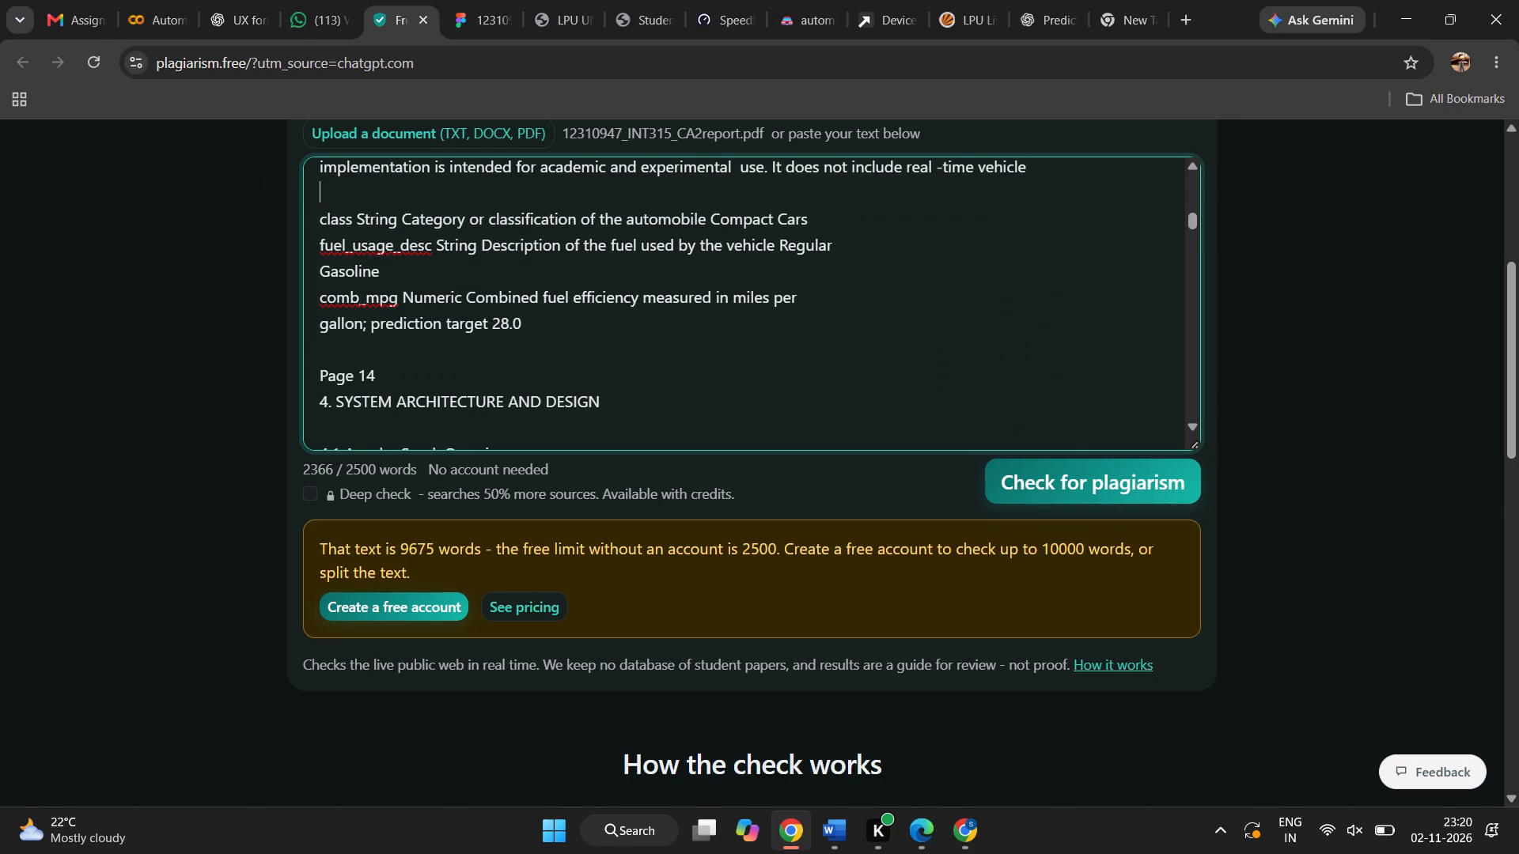
Run the plagiarism check on the shortened report text.
{"action": "left_click", "coordinate": [1175, 486]}
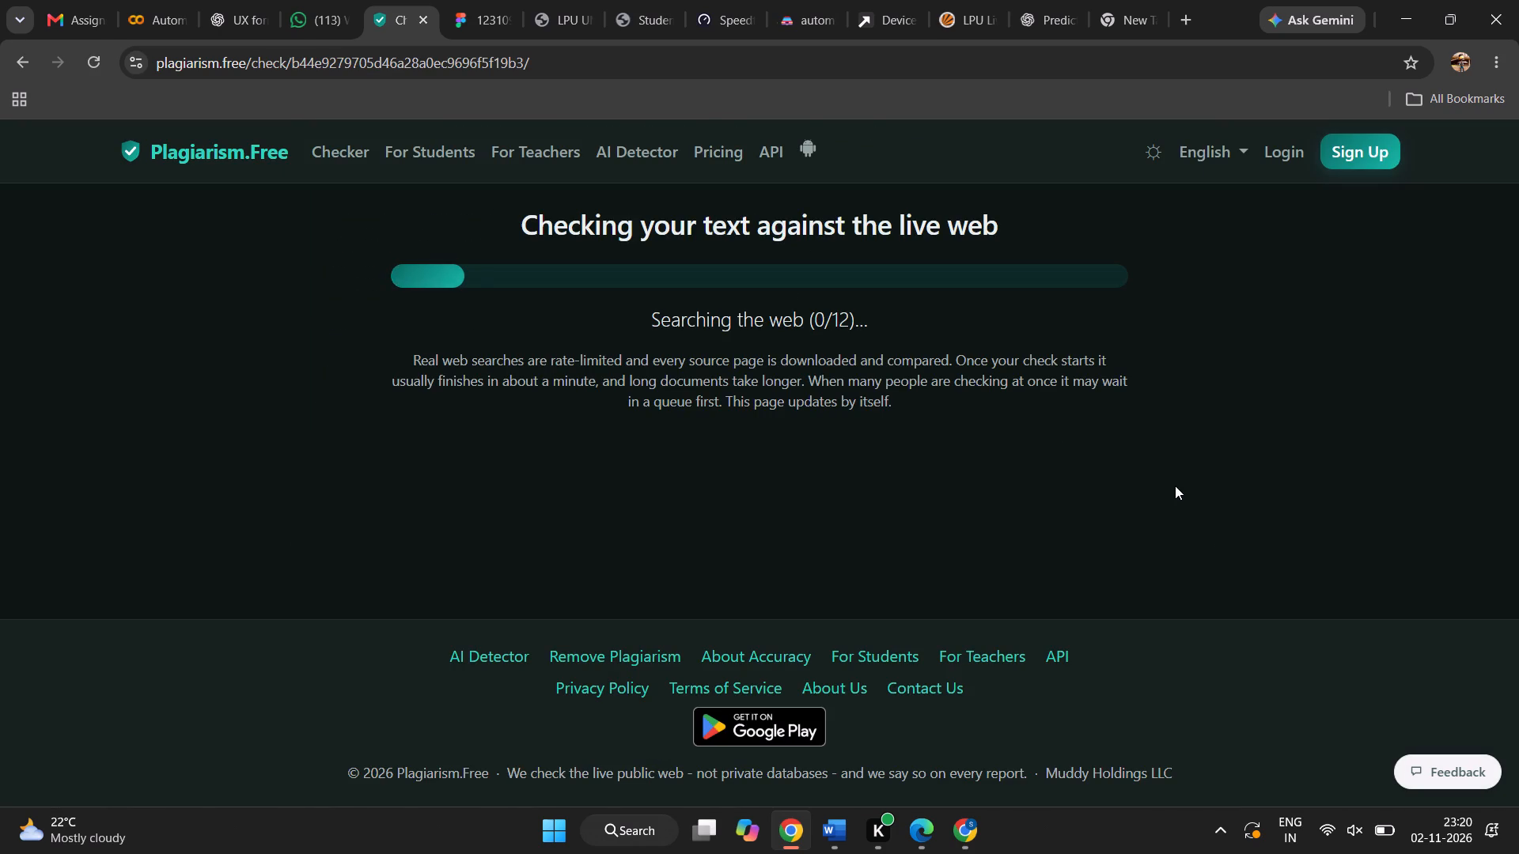
{"action": "scroll", "coordinate": [1195, 393], "scroll_direction": "up", "scroll_amount": 3}
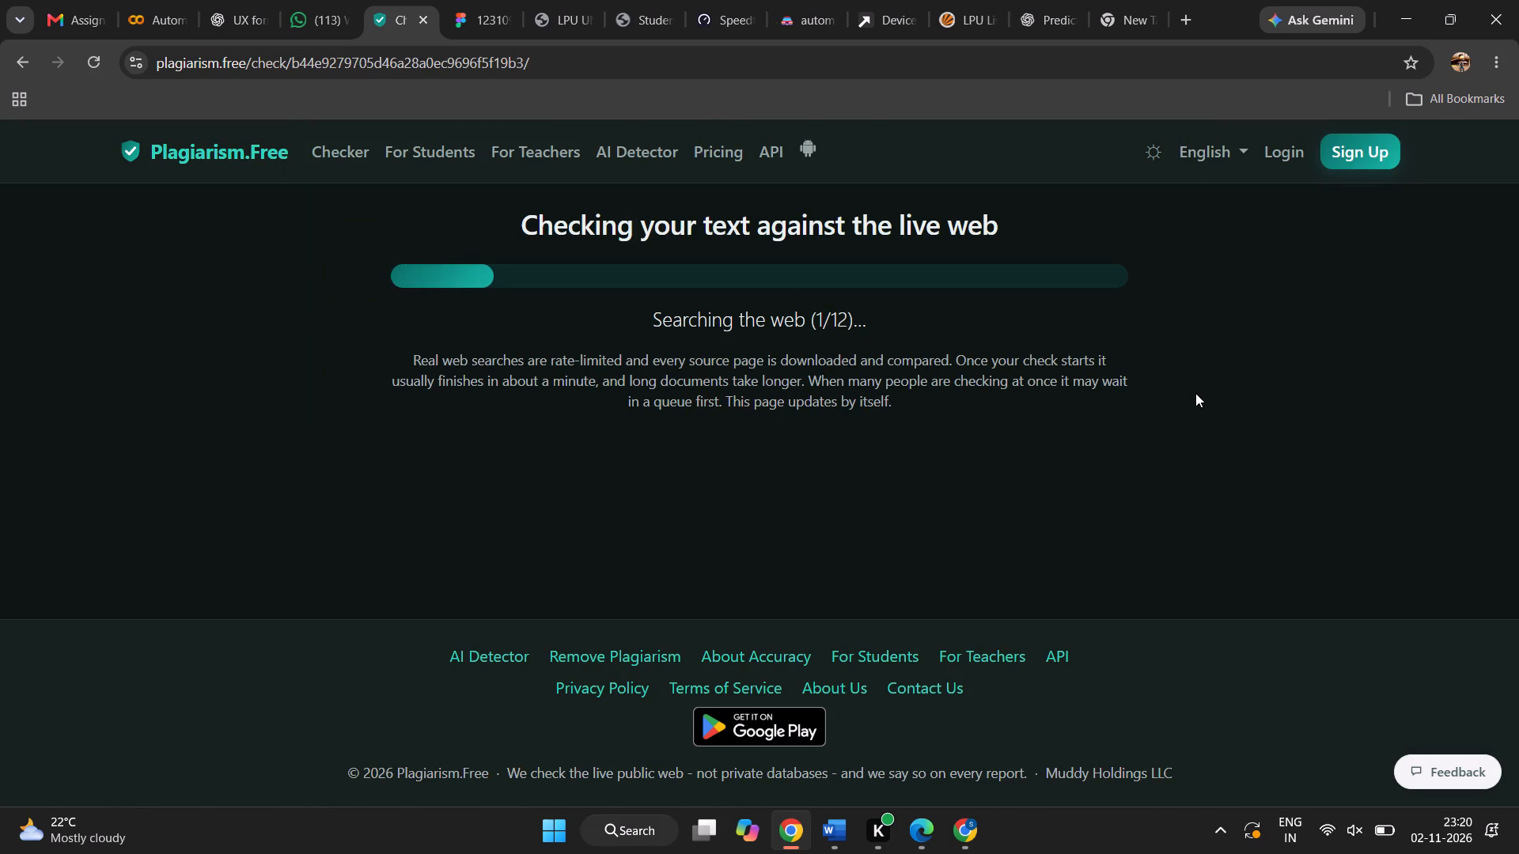
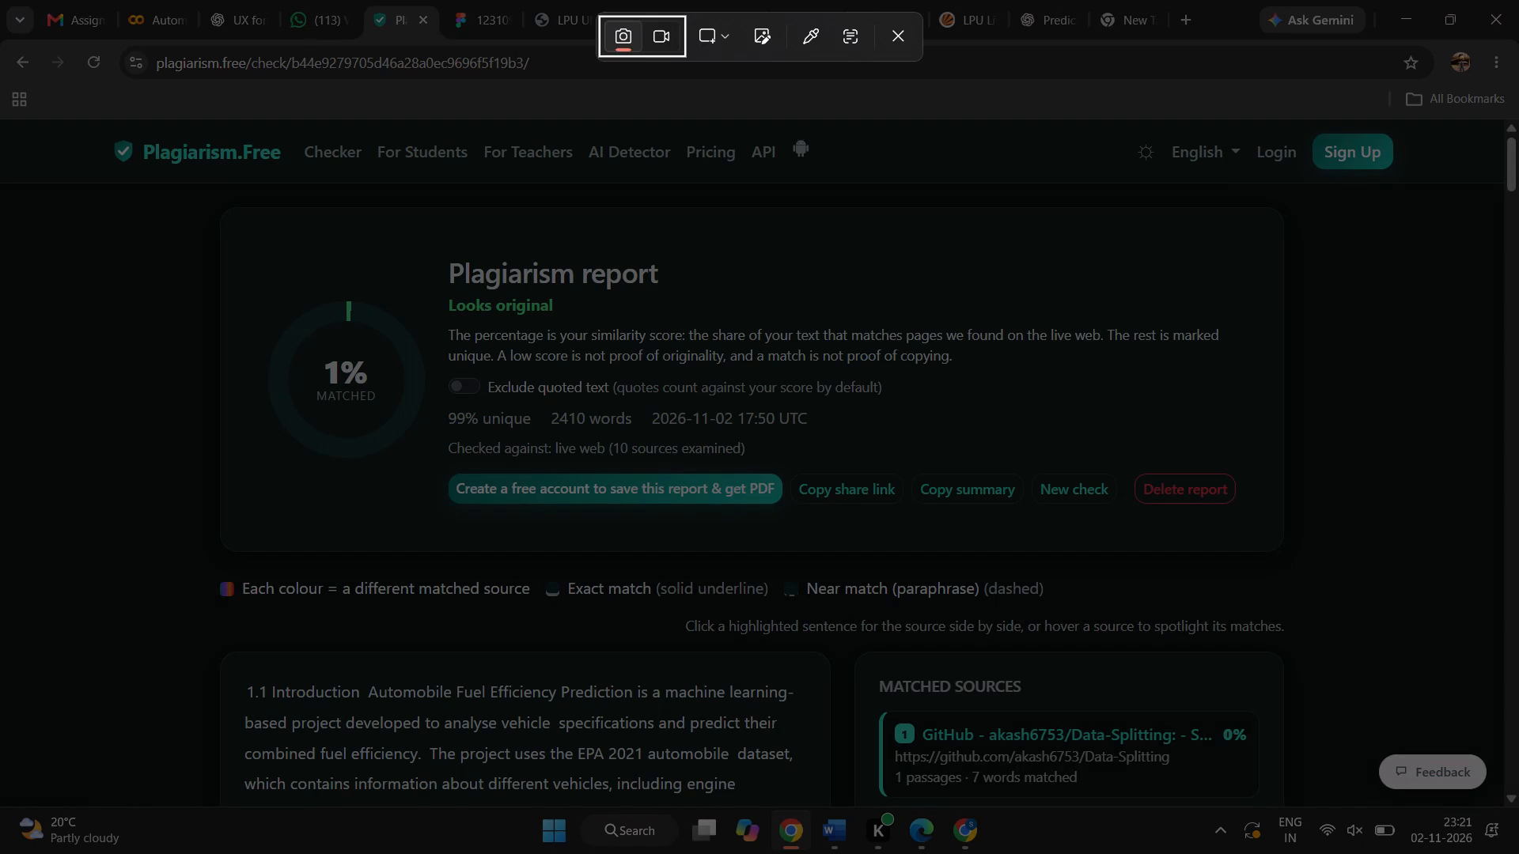
Capture a screenshot of the plagiarism report page, from the site header down through the score and matched sources.
{"action": "left_click_drag", "start_coordinate": [2, 119], "coordinate": [381, 309]}
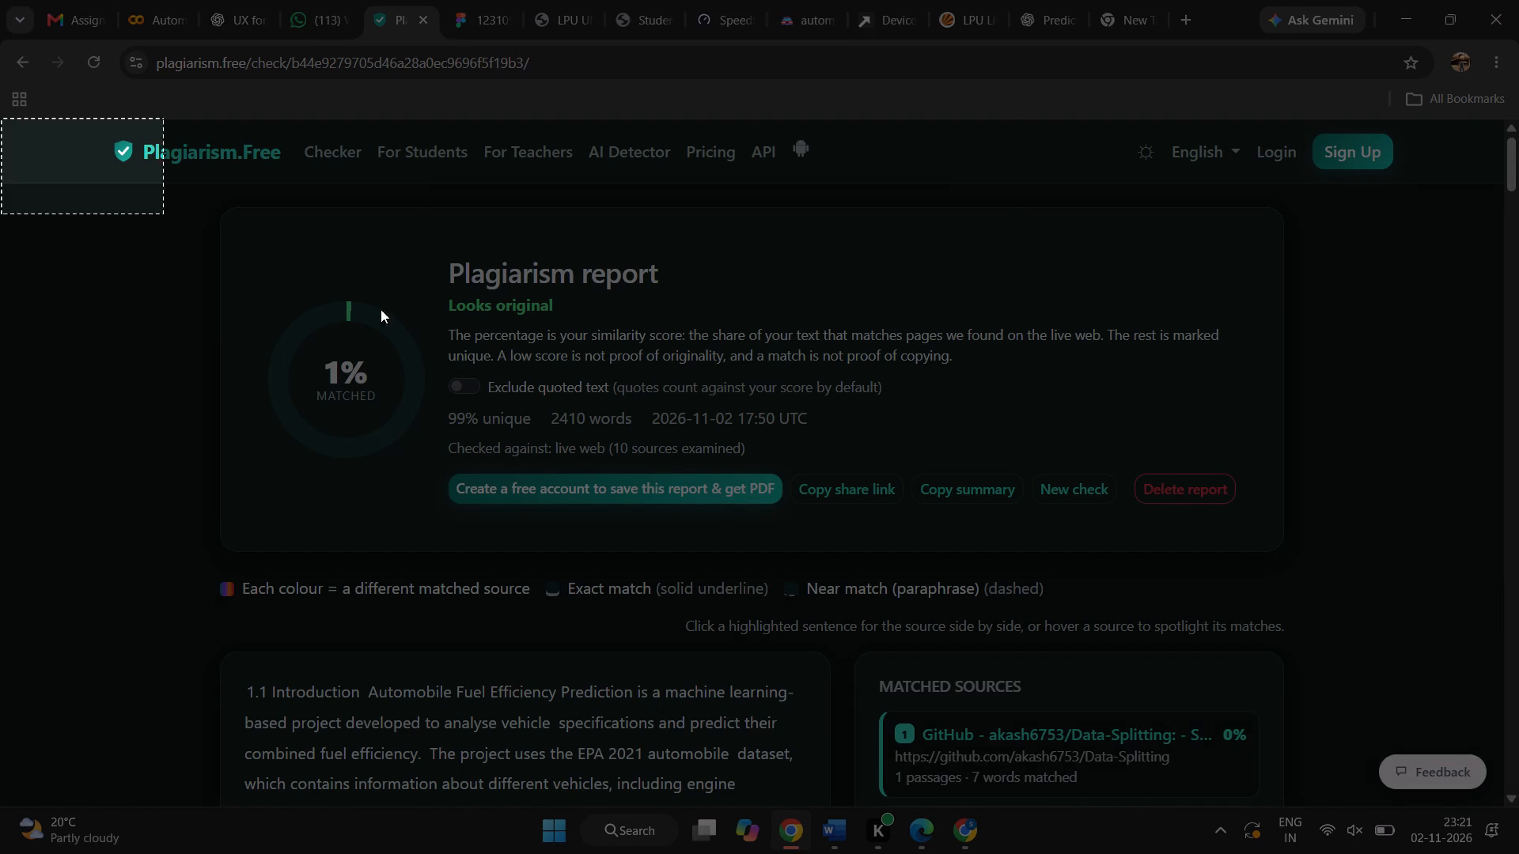
{"action": "left_click_drag", "start_coordinate": [381, 309], "coordinate": [1506, 799]}
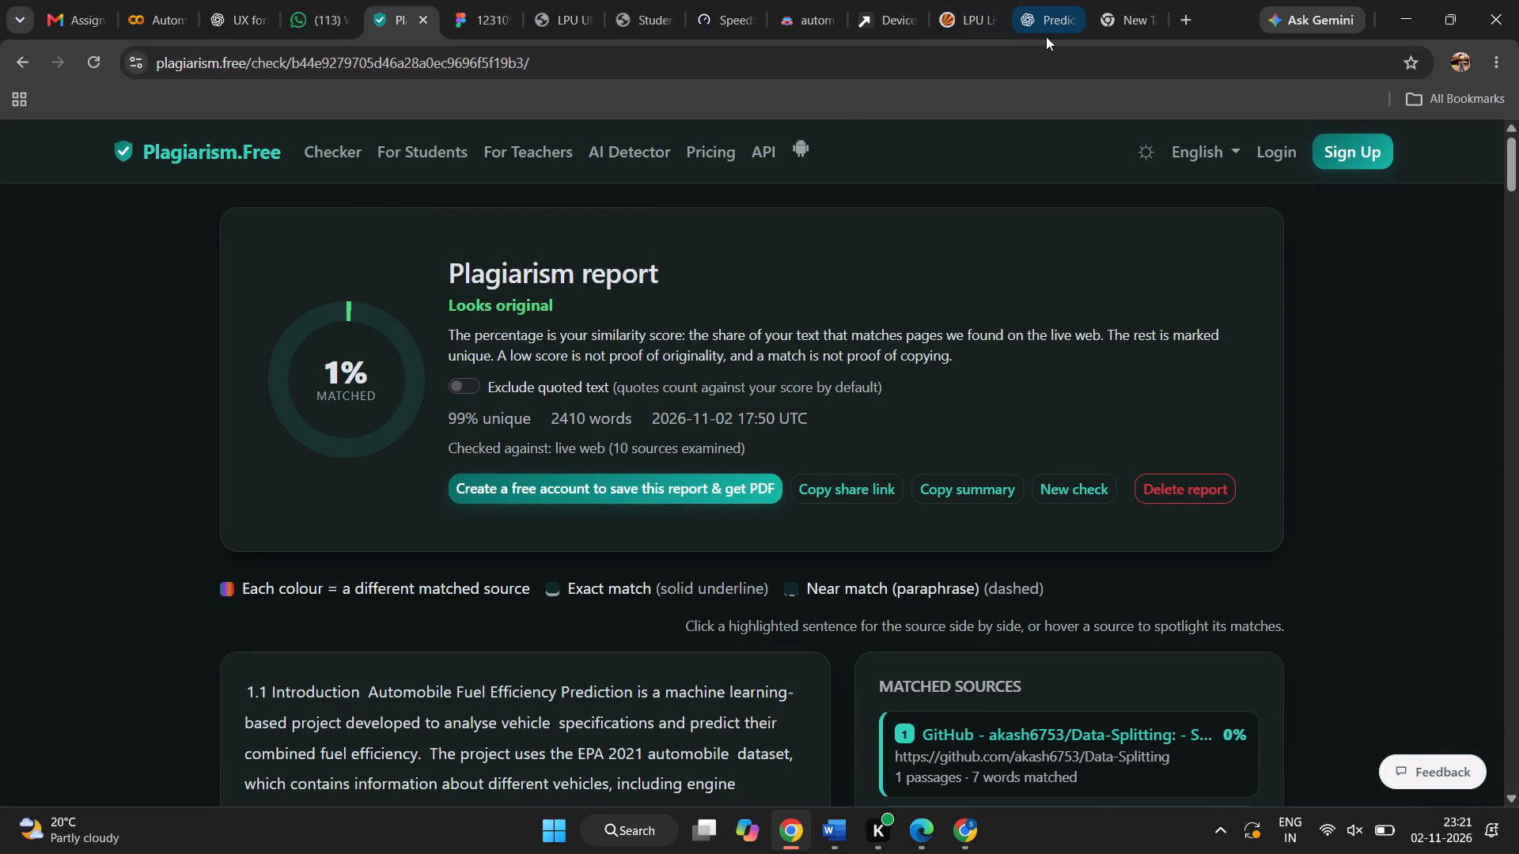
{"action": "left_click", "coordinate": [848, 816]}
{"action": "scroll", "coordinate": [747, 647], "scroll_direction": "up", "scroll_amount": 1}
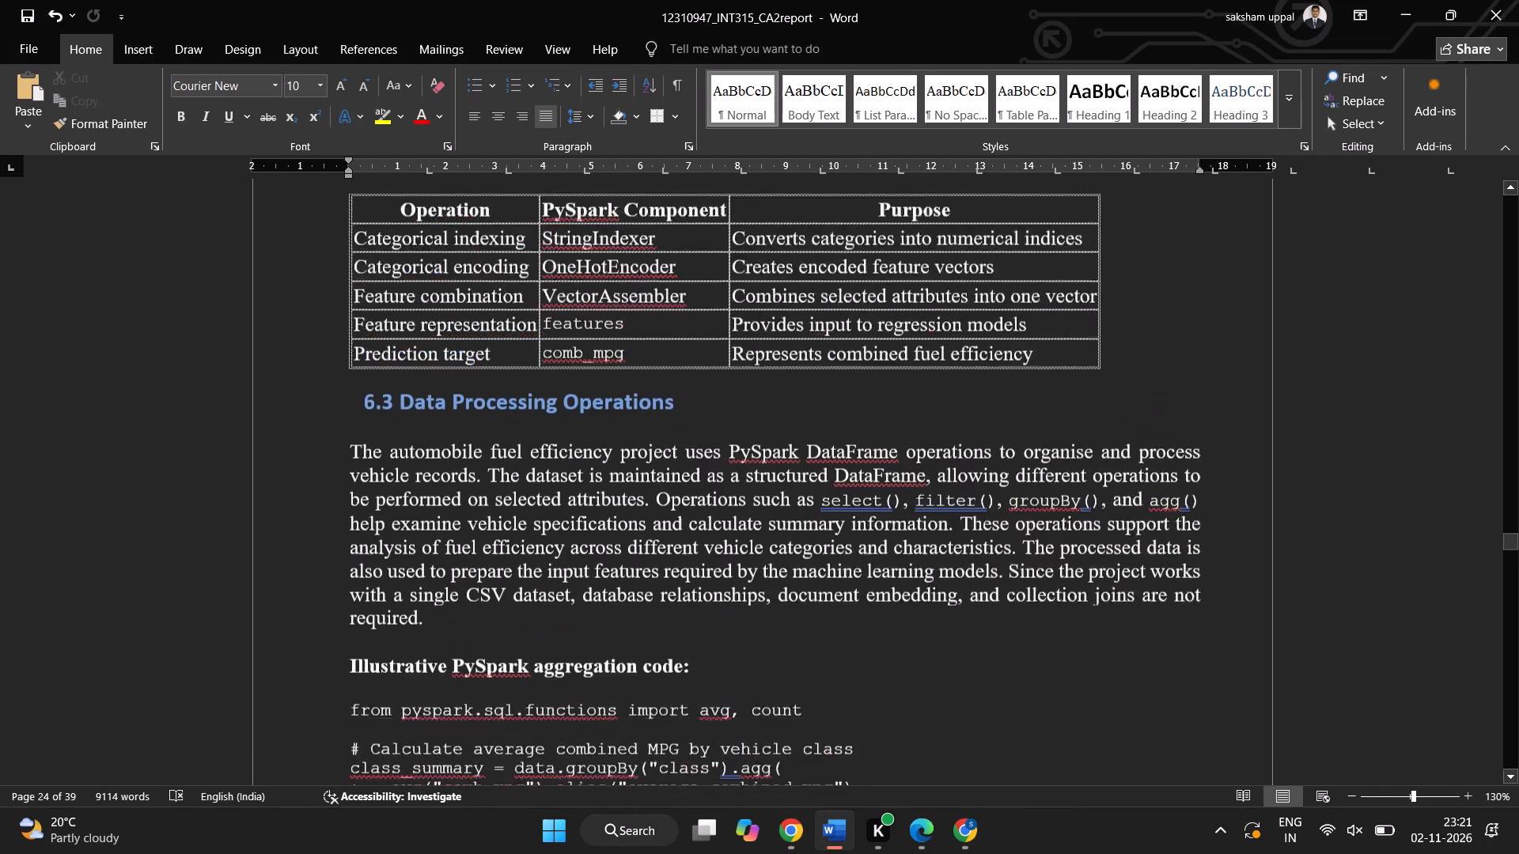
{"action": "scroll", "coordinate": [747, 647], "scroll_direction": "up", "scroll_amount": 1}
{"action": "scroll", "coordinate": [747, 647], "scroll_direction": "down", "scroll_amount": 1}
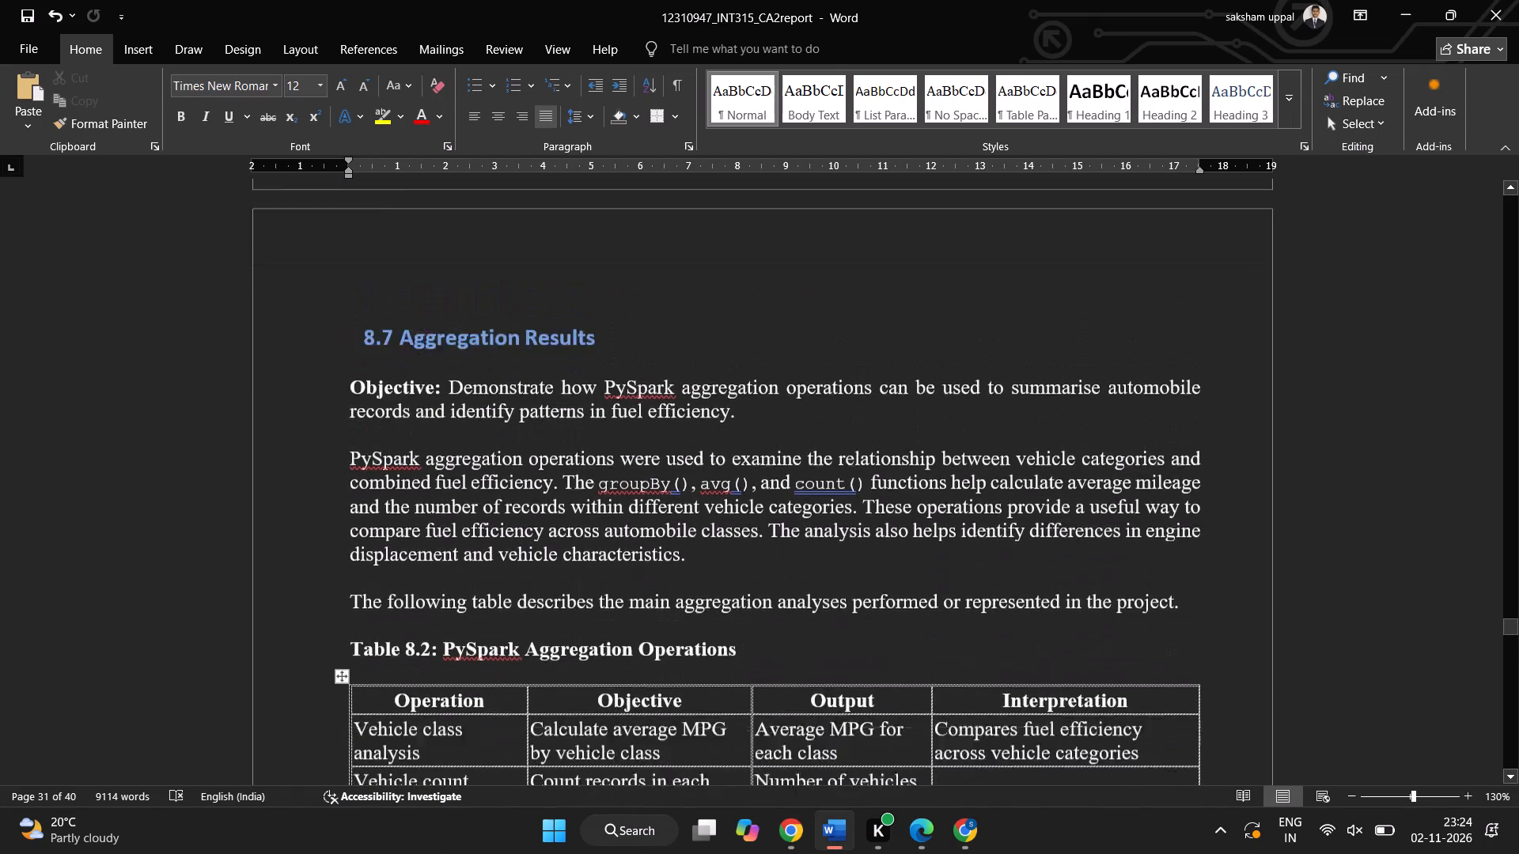
{"action": "scroll", "coordinate": [773, 531], "scroll_direction": "up", "scroll_amount": 5}
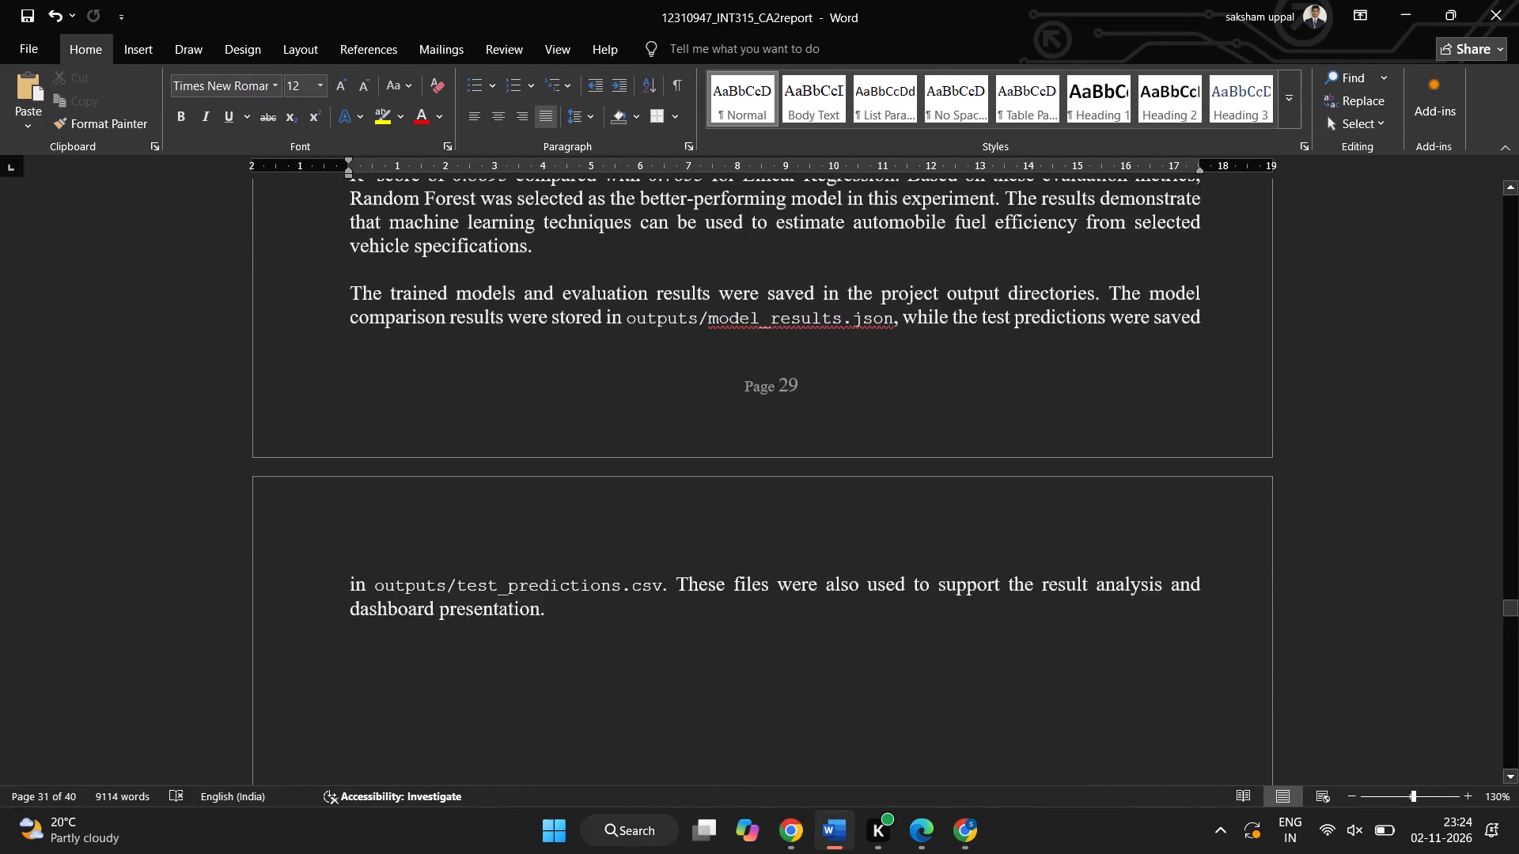
{"action": "scroll", "coordinate": [773, 531], "scroll_direction": "up", "scroll_amount": 4}
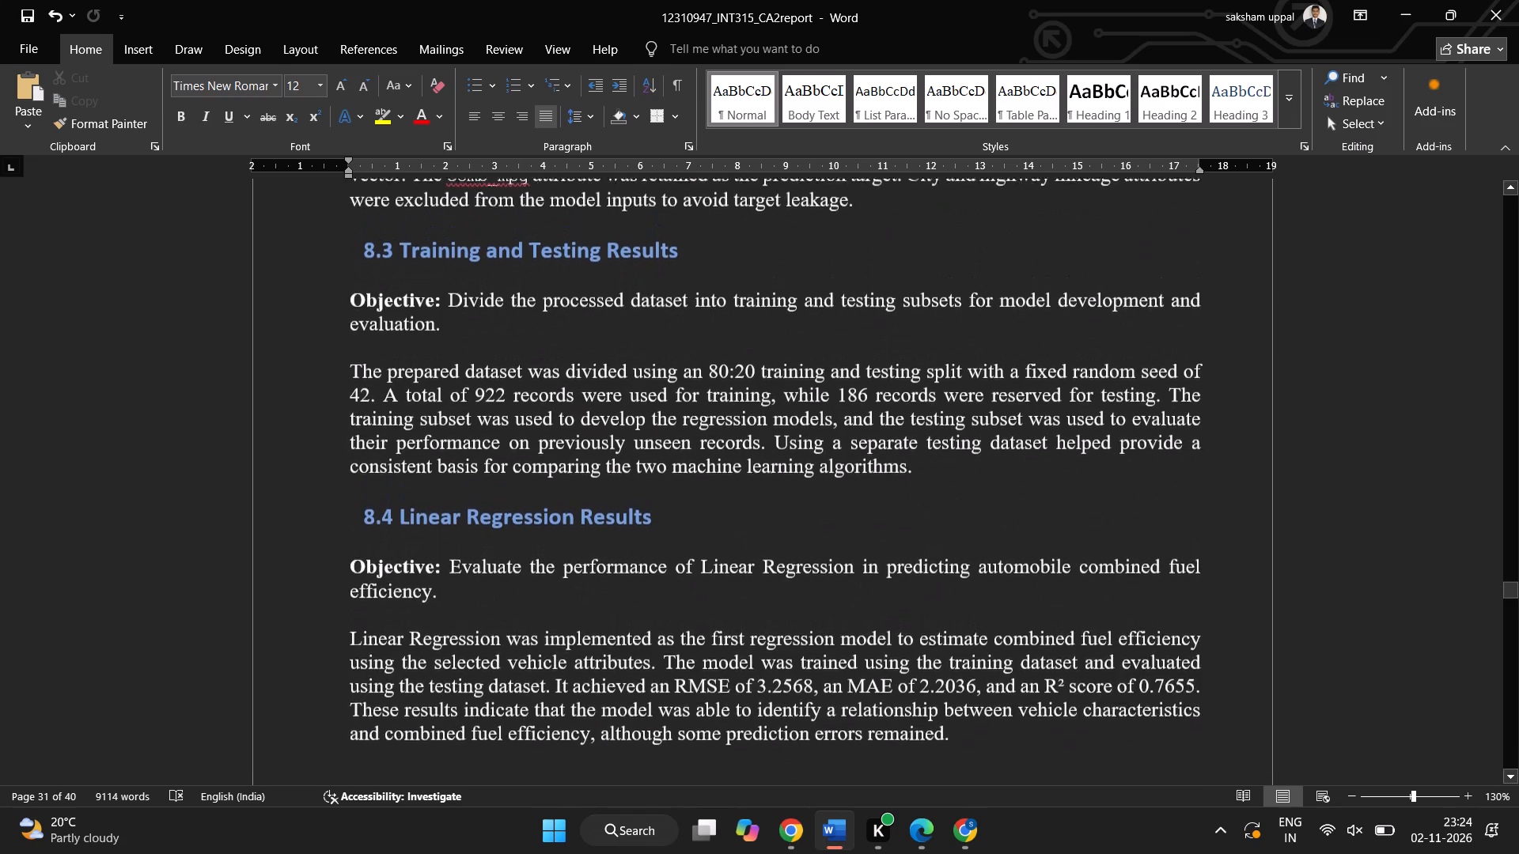
{"action": "scroll", "coordinate": [773, 531], "scroll_direction": "up", "scroll_amount": 2}
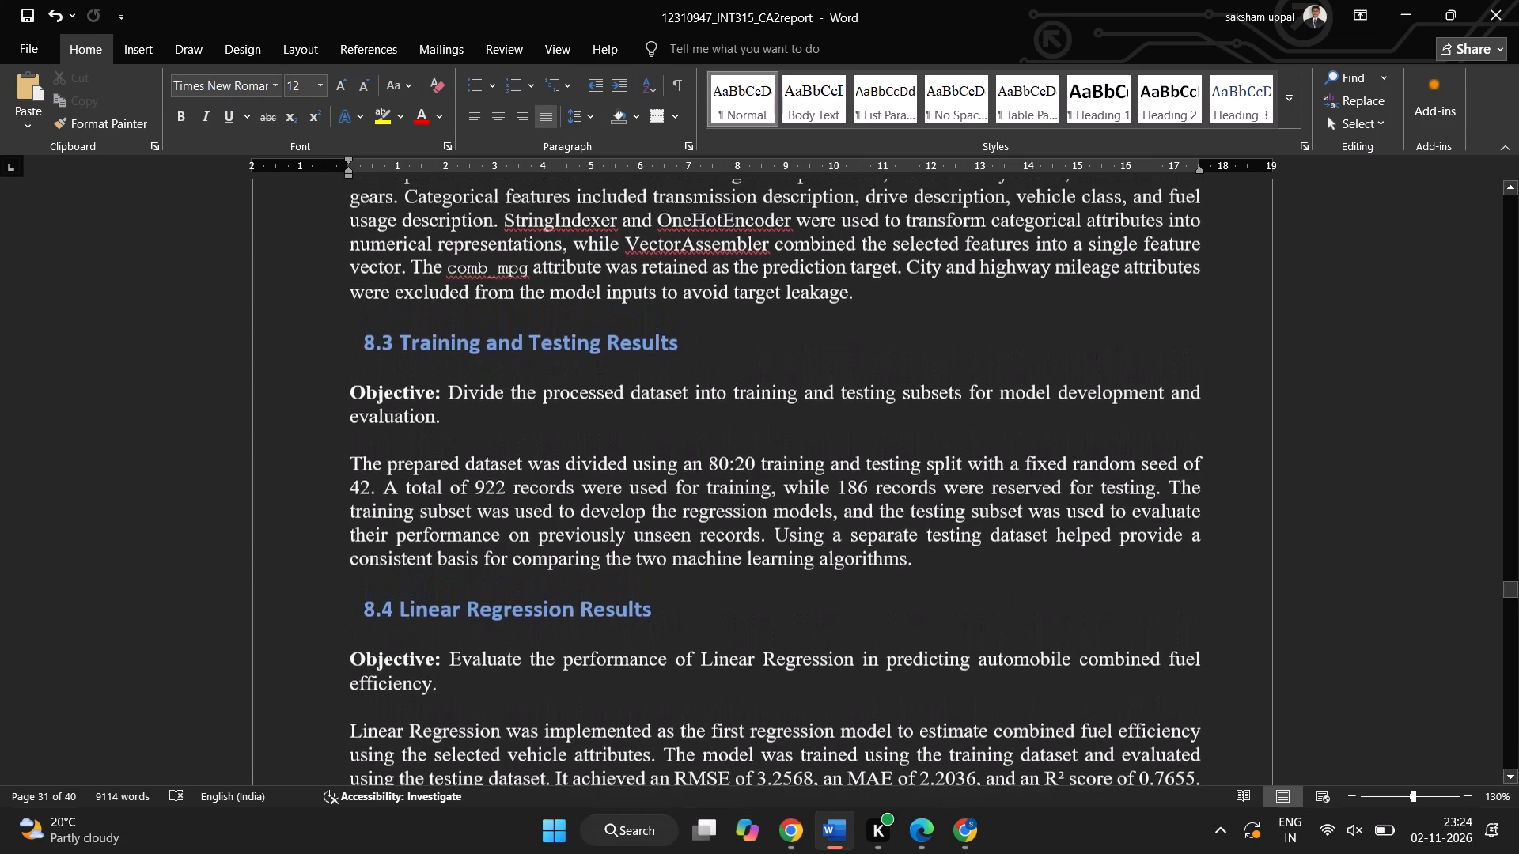
{"action": "scroll", "coordinate": [773, 531], "scroll_direction": "up", "scroll_amount": 2}
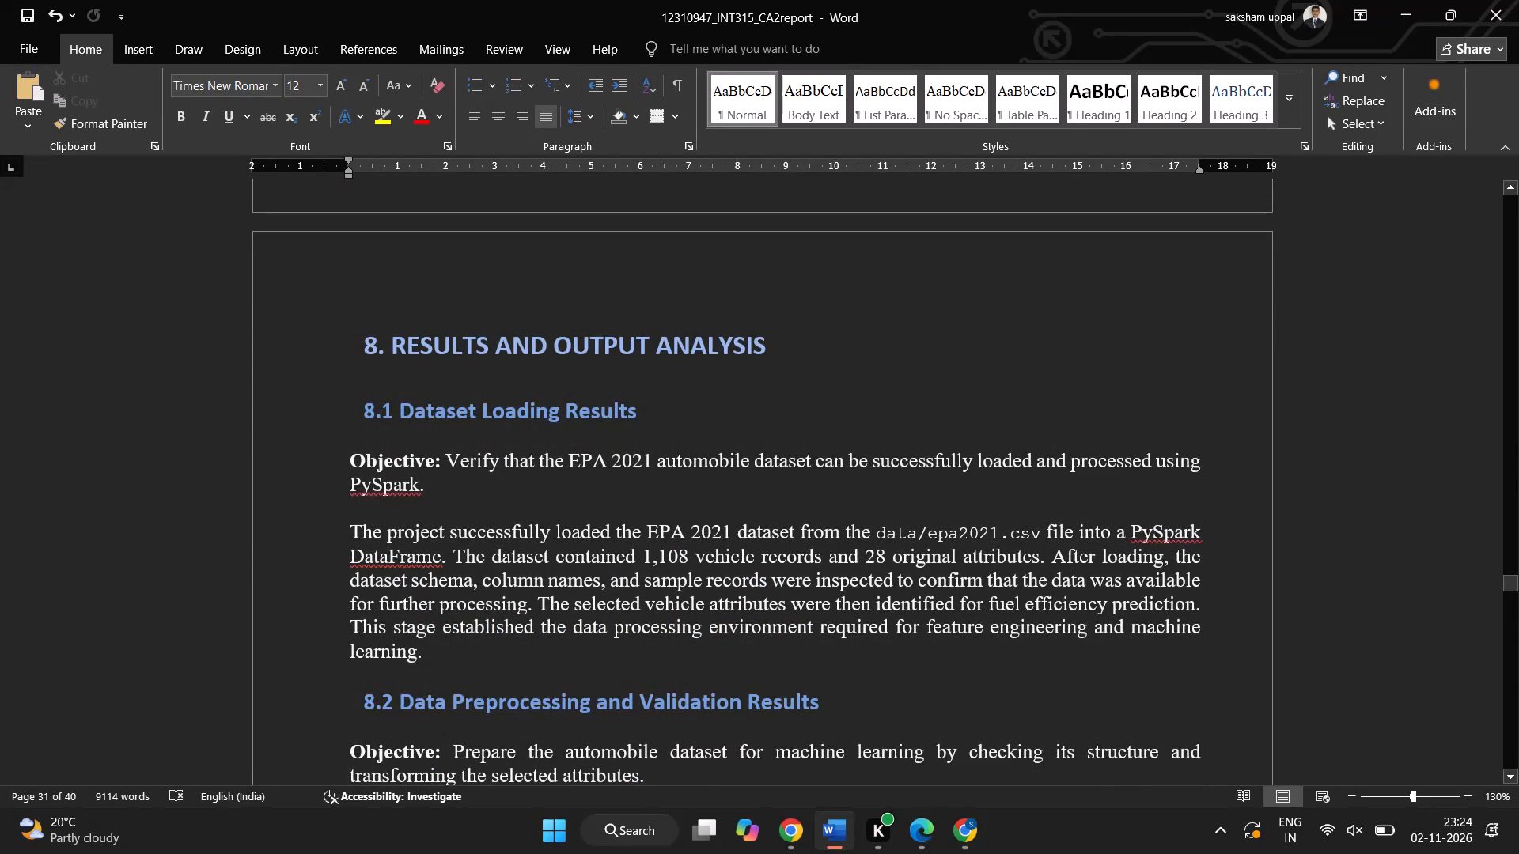
{"action": "scroll", "coordinate": [773, 531], "scroll_direction": "down", "scroll_amount": 1}
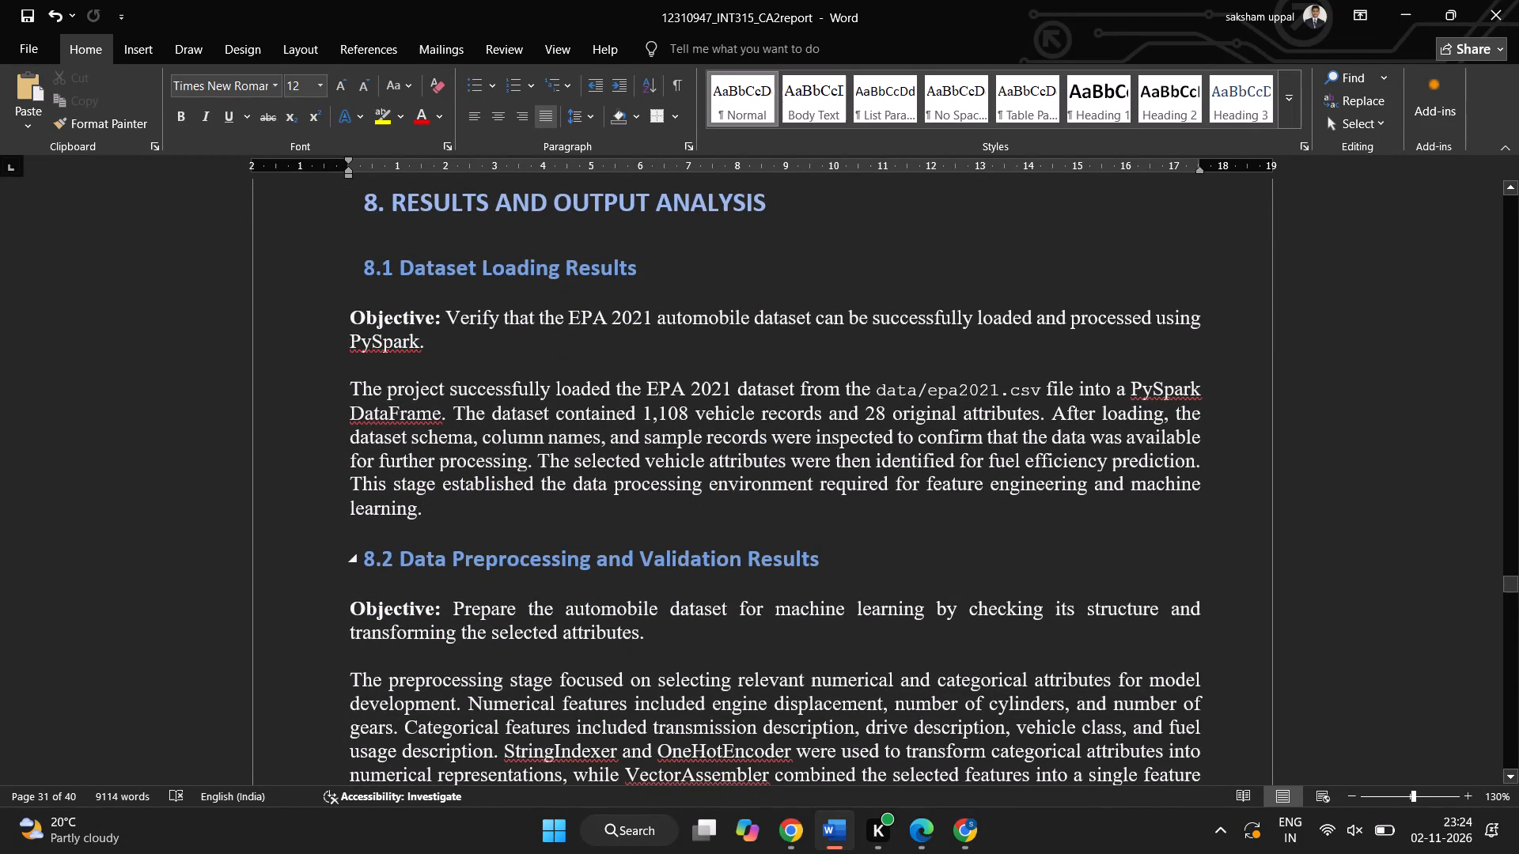
{"action": "left_click", "coordinate": [473, 510]}
{"action": "key", "text": "Return"}
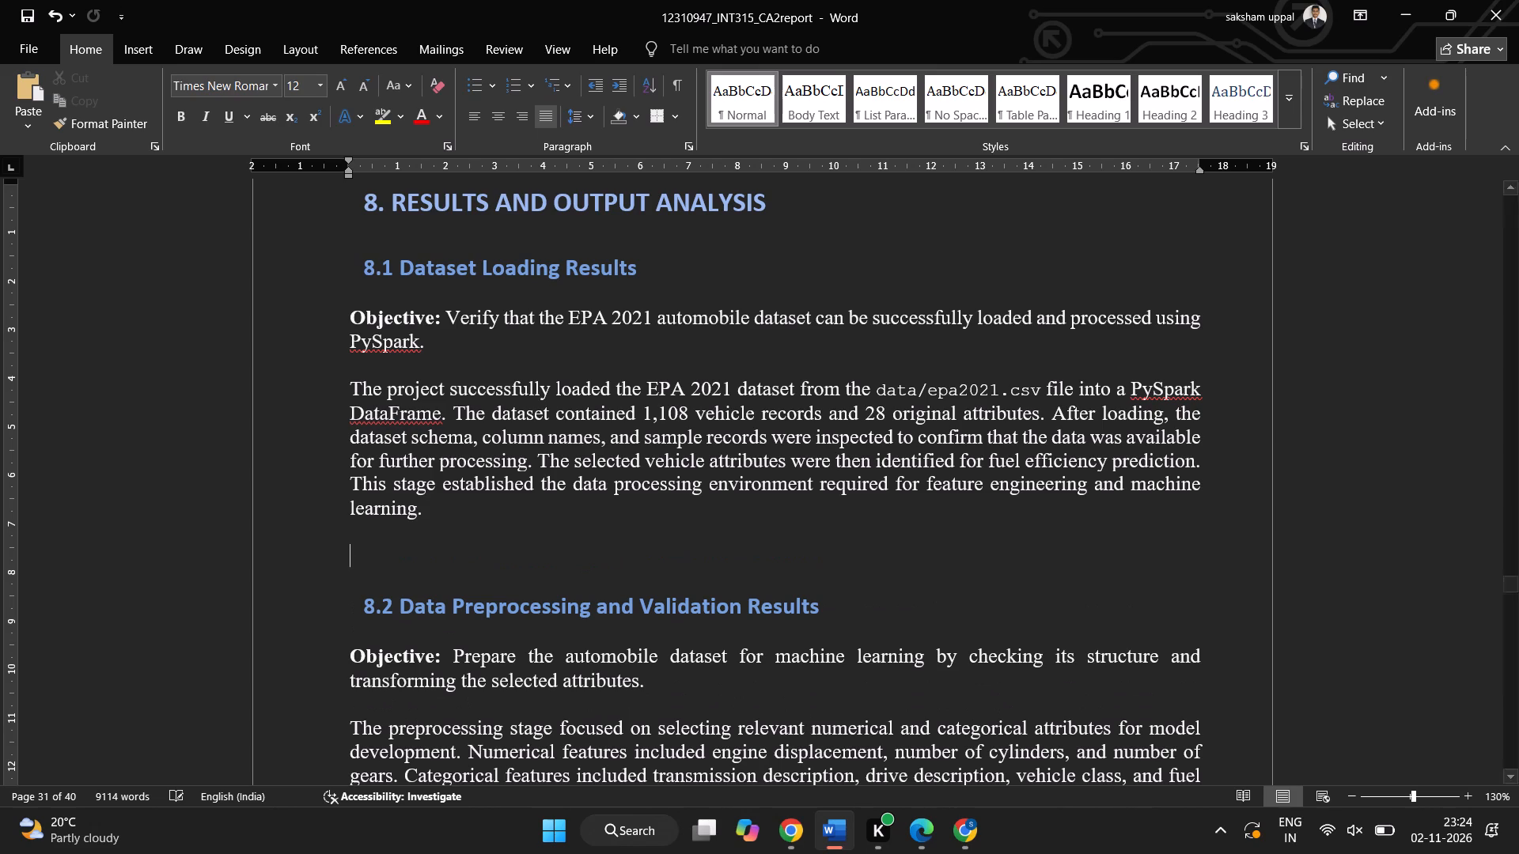
{"action": "key", "text": "ctrl+v"}
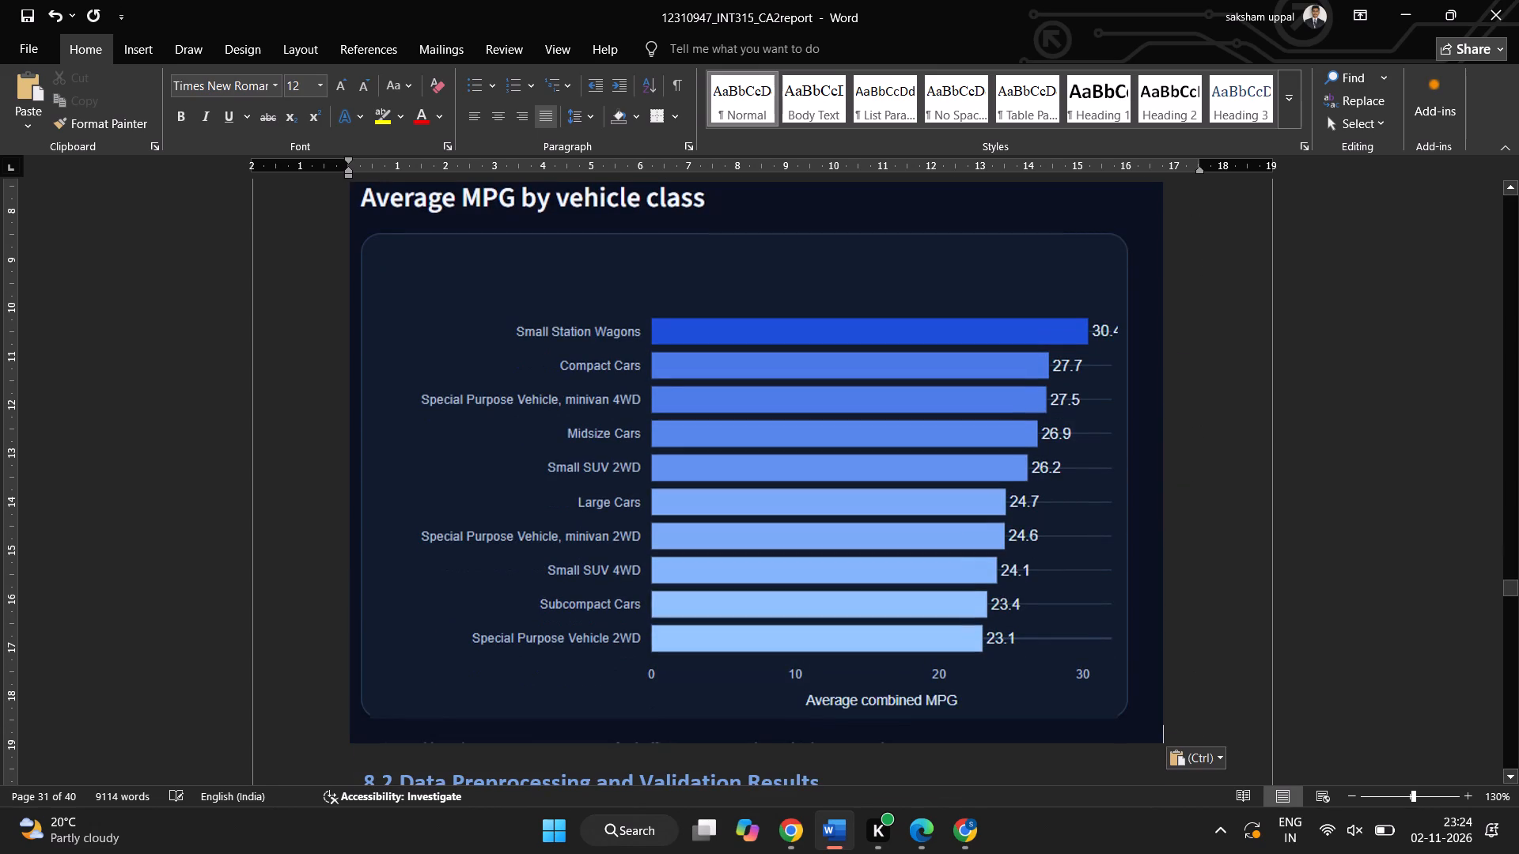
Scale the Average MPG by vehicle class picture down to about 12 cm wide and add an empty line after it.
{"action": "left_click", "coordinate": [1001, 587]}
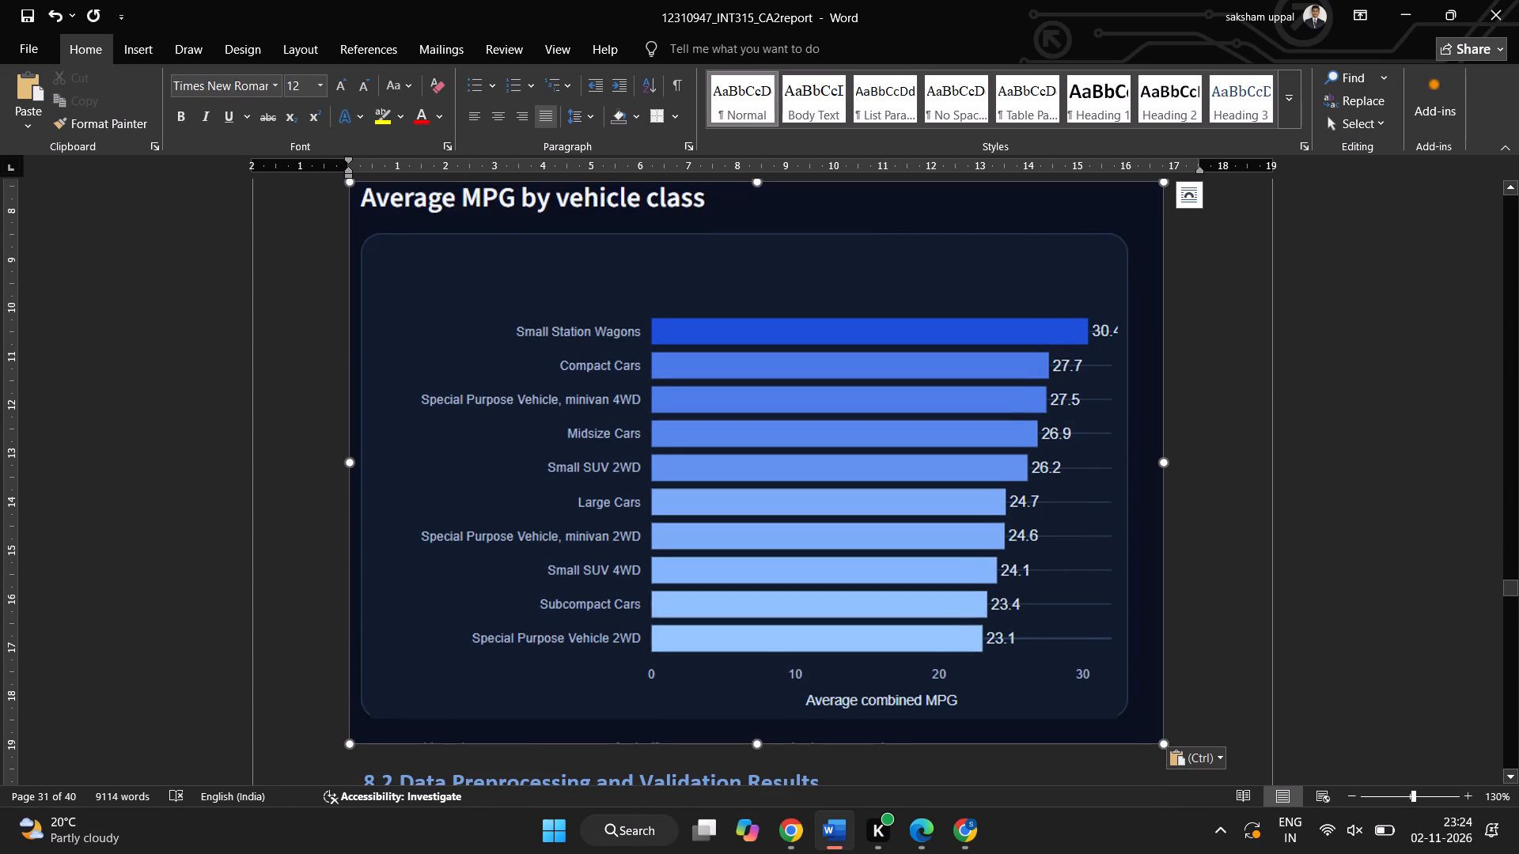
{"action": "left_click_drag", "start_coordinate": [1166, 743], "coordinate": [992, 501]}
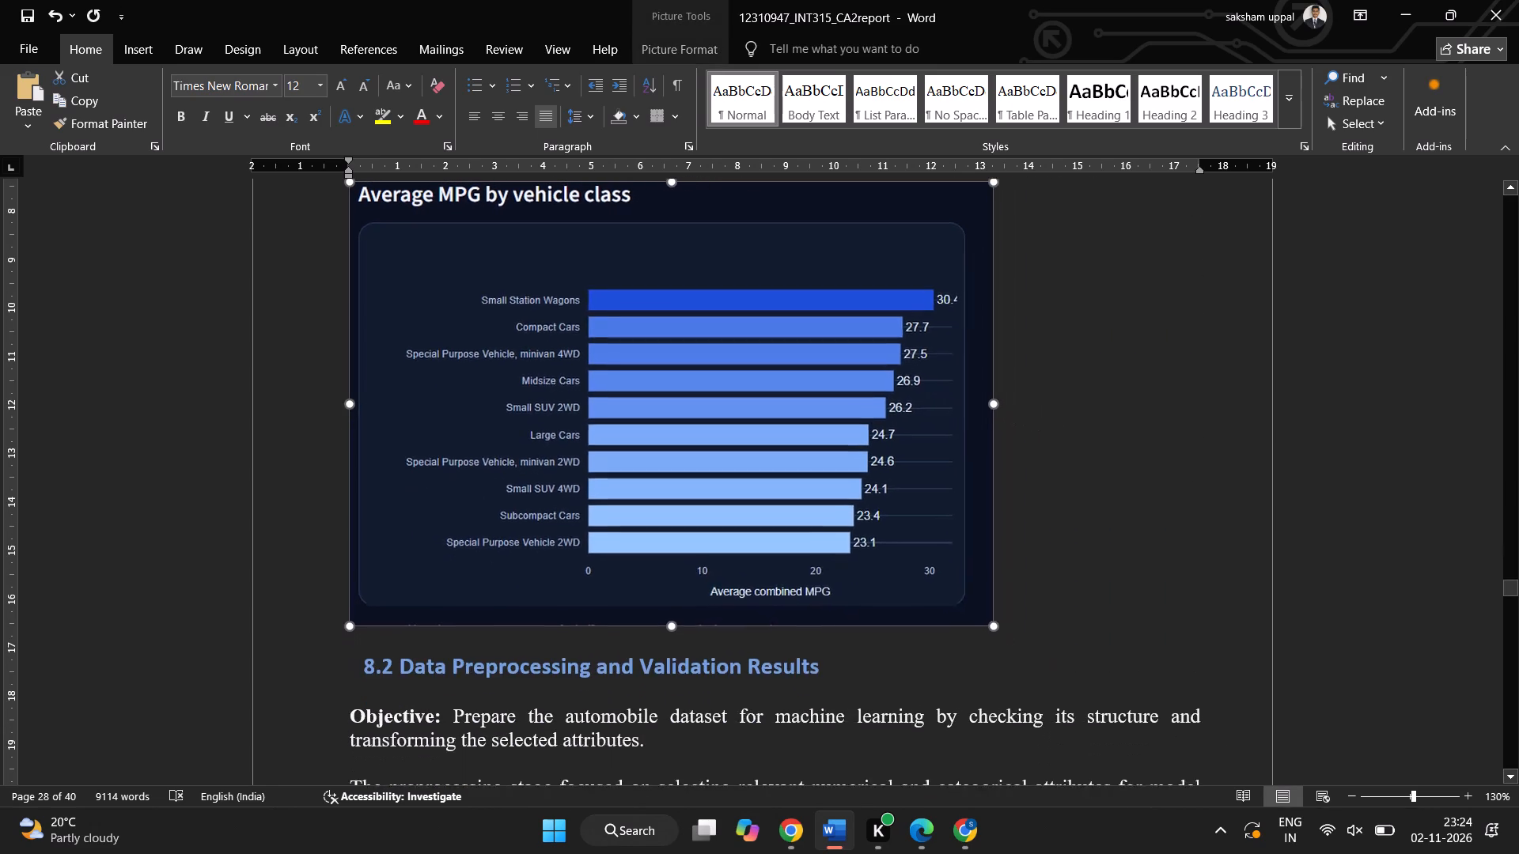
{"action": "left_click_drag", "start_coordinate": [992, 501], "coordinate": [926, 464]}
{"action": "left_click", "coordinate": [959, 532]}
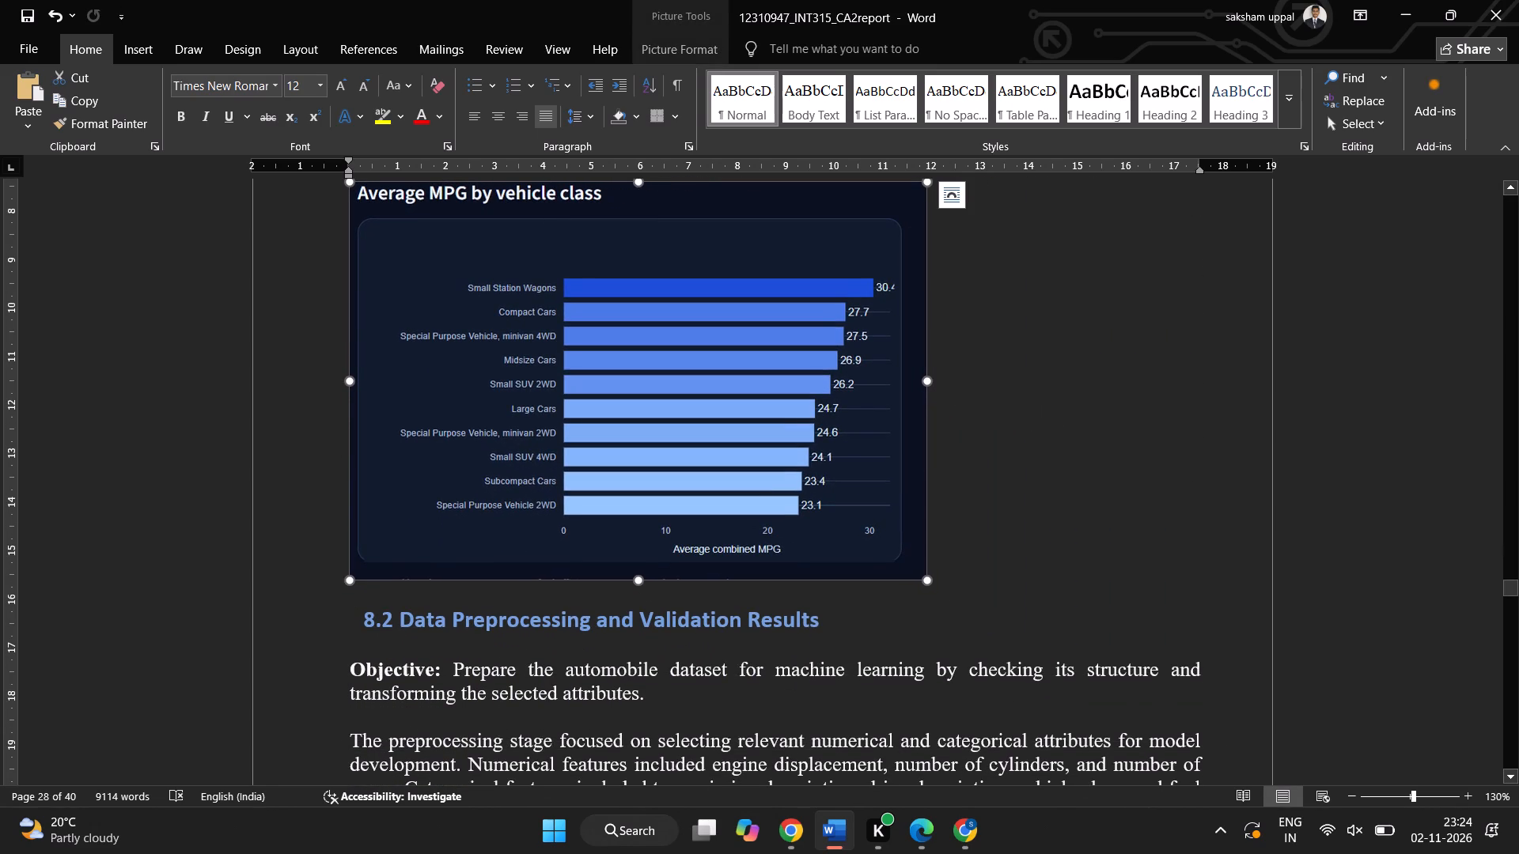
{"action": "key", "text": "Return"}
Capture a screenshot of the Number of vehicles by fuel type chart from the Streamlit dashboard's Vehicle Analysis view.
{"action": "key", "text": "alt+Tab"}
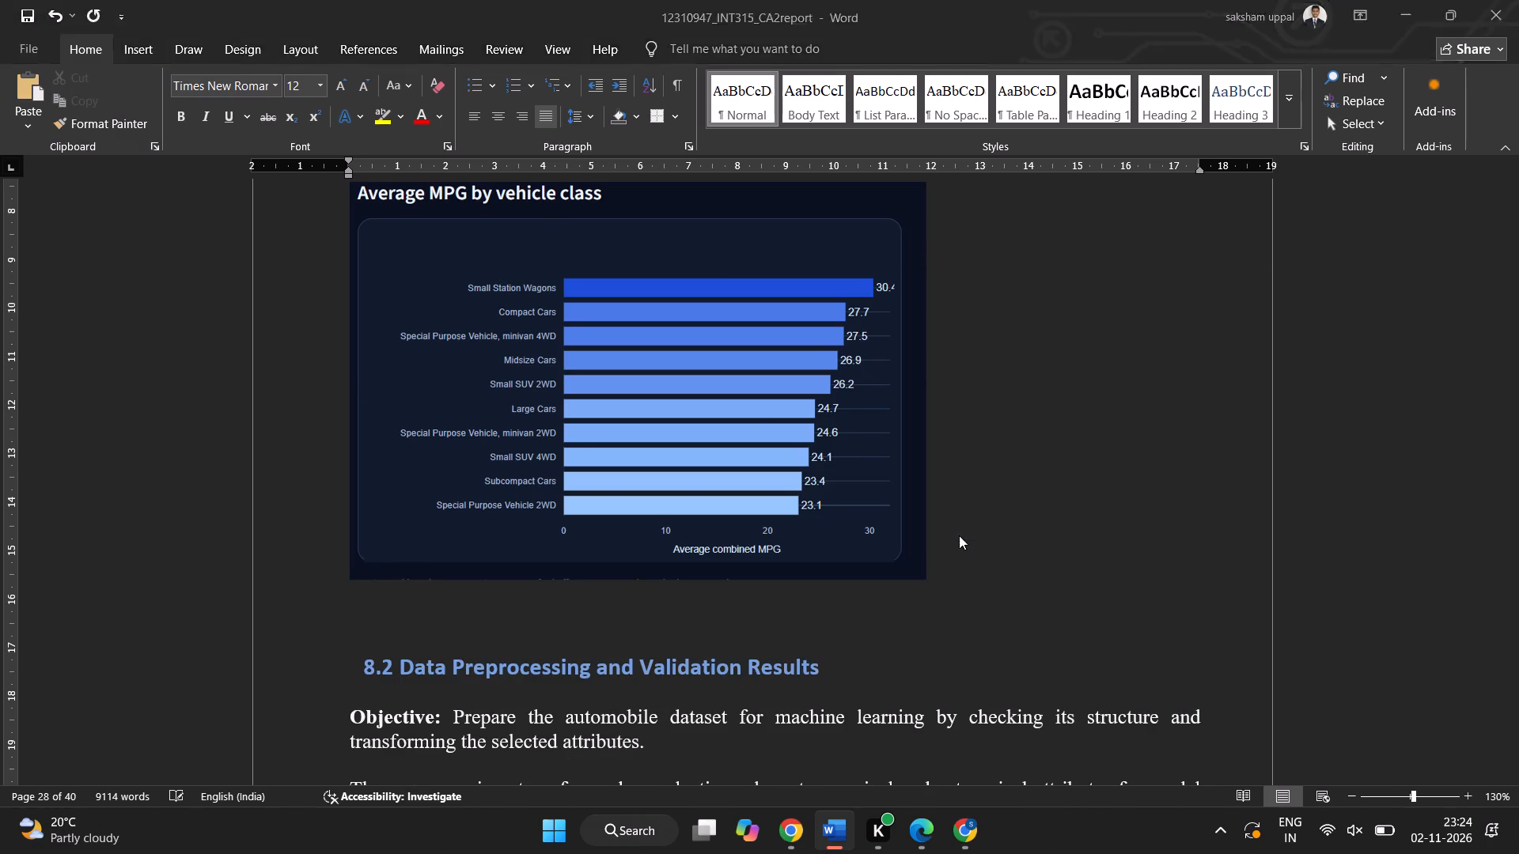
{"action": "key", "text": "Print"}
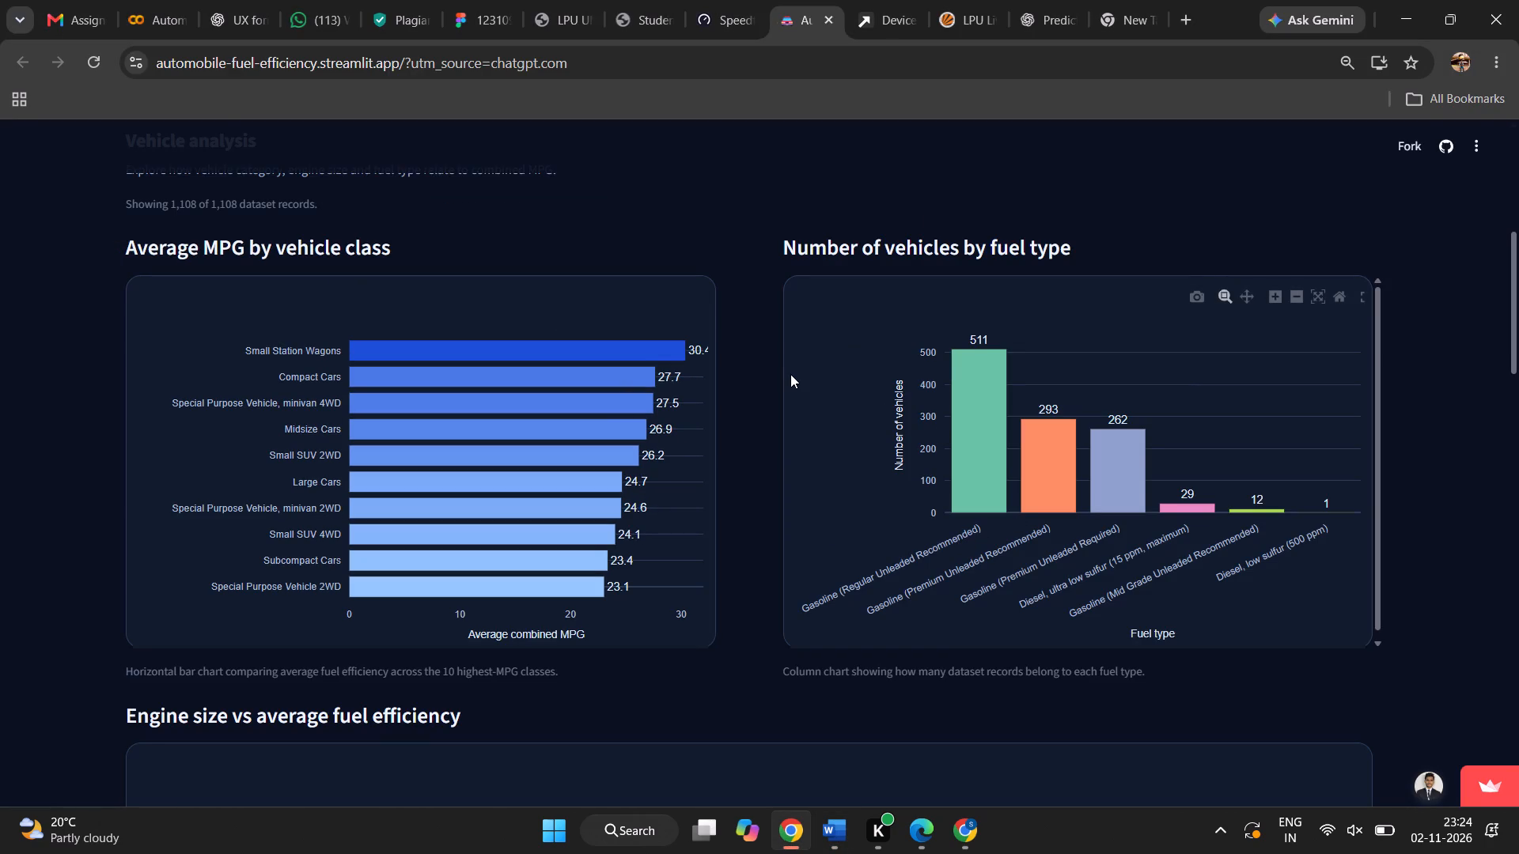
{"action": "left_click_drag", "start_coordinate": [769, 229], "coordinate": [1432, 653]}
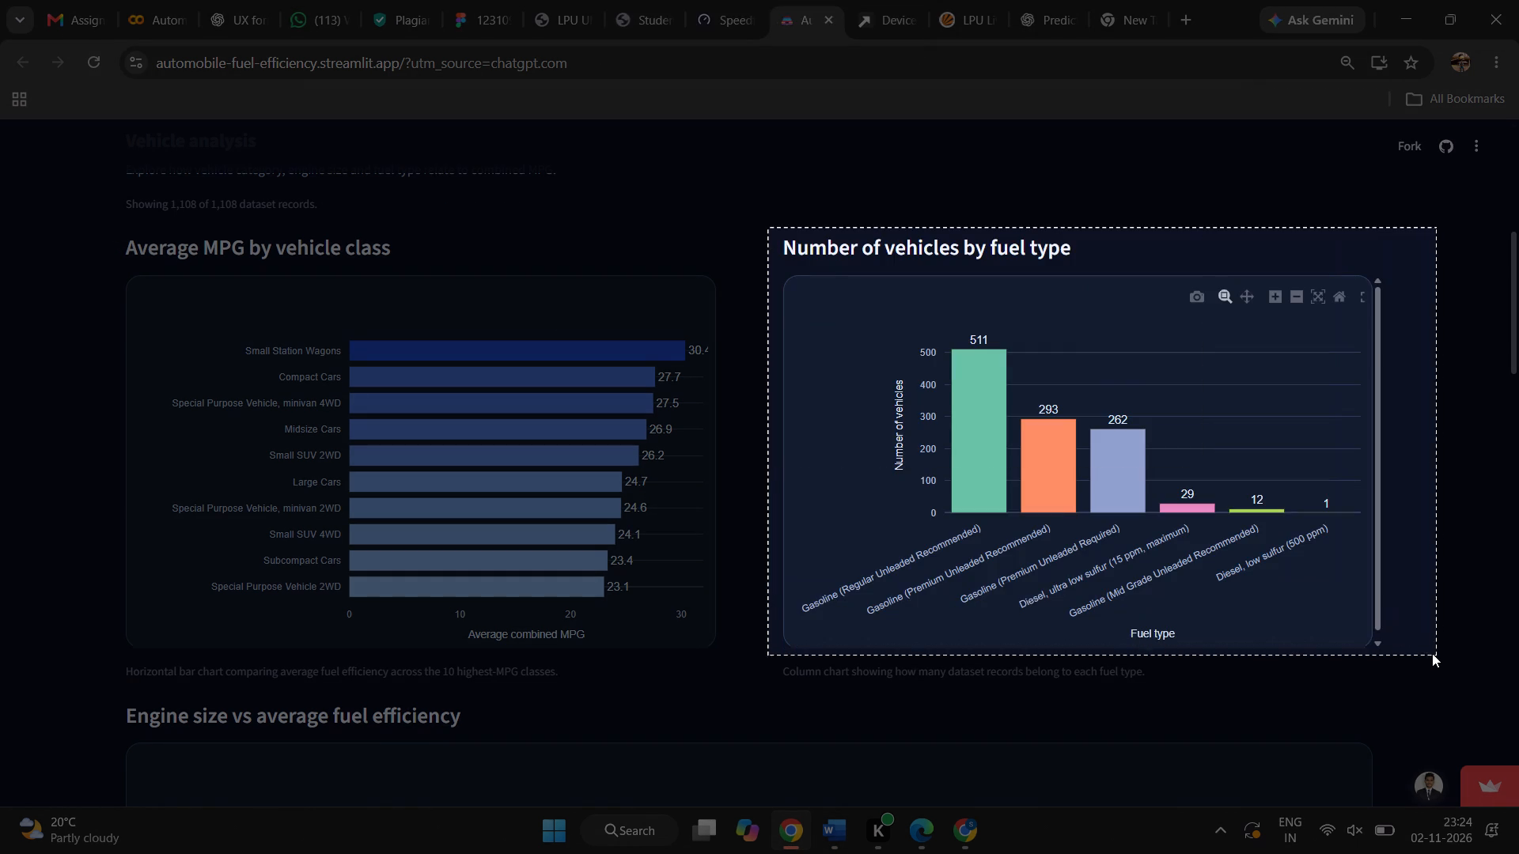
{"action": "left_click_drag", "start_coordinate": [1432, 653], "coordinate": [1429, 653]}
Paste the Number of vehicles by fuel type chart below the Average MPG chart in the Word report and scale it to about 14 cm wide.
{"action": "key", "text": "alt+Tab"}
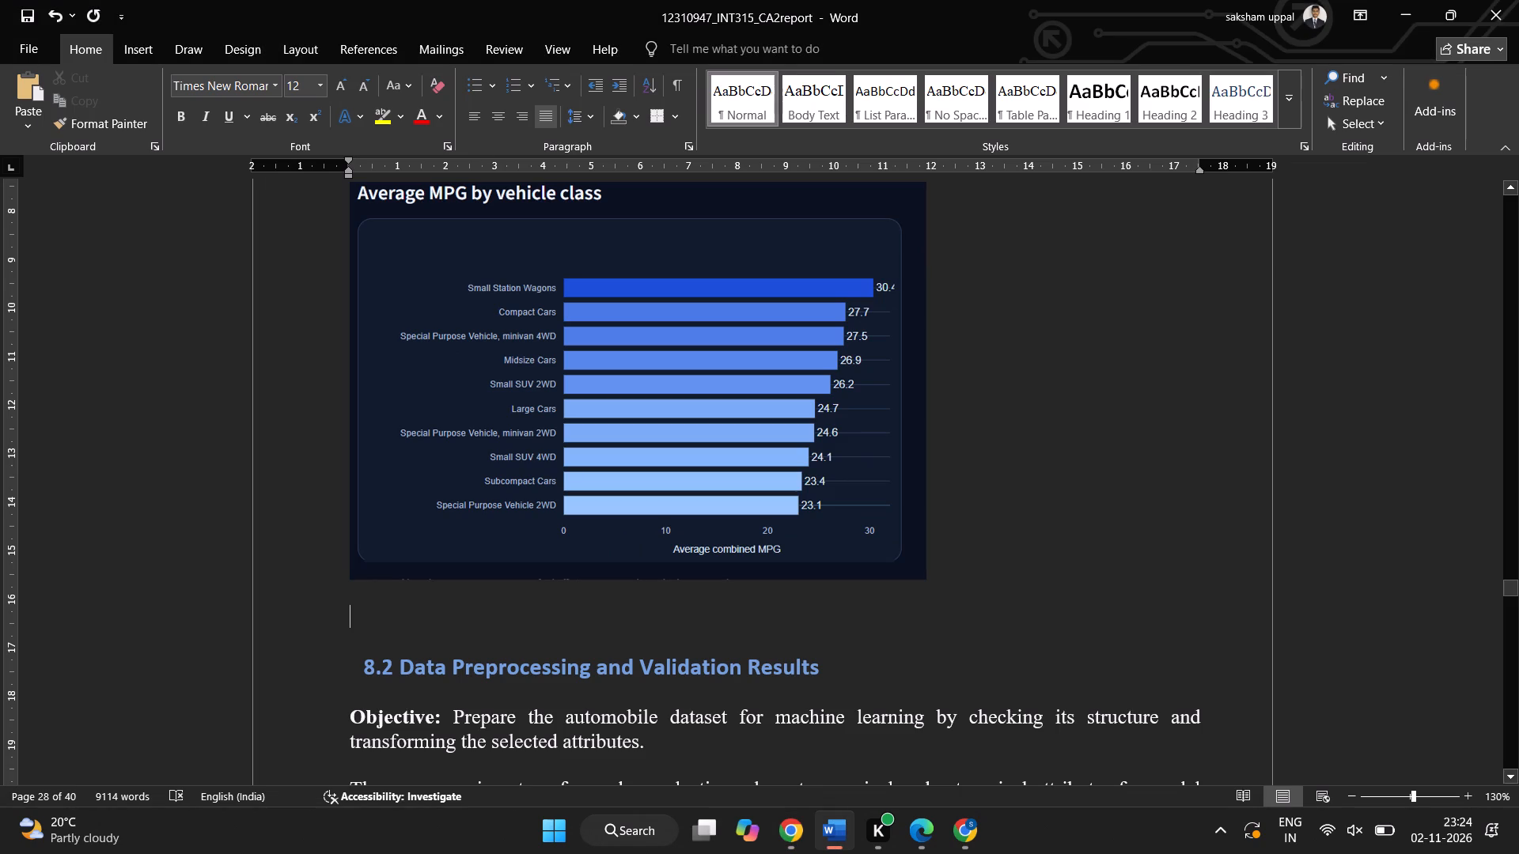
{"action": "key", "text": "ctrl+v"}
{"action": "left_click", "coordinate": [1113, 657]}
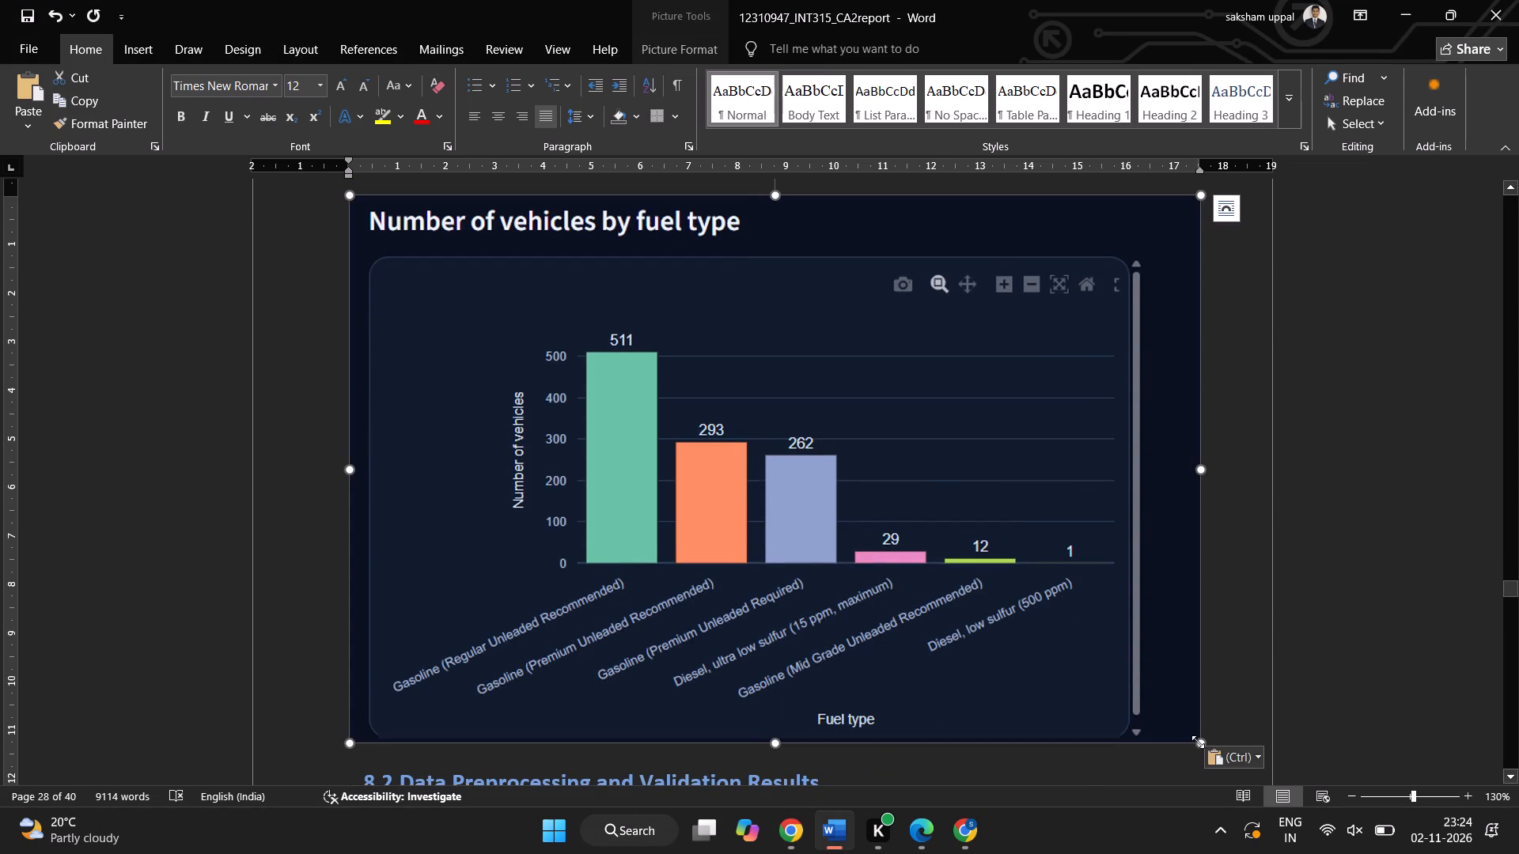
{"action": "left_click_drag", "start_coordinate": [1198, 742], "coordinate": [1033, 609]}
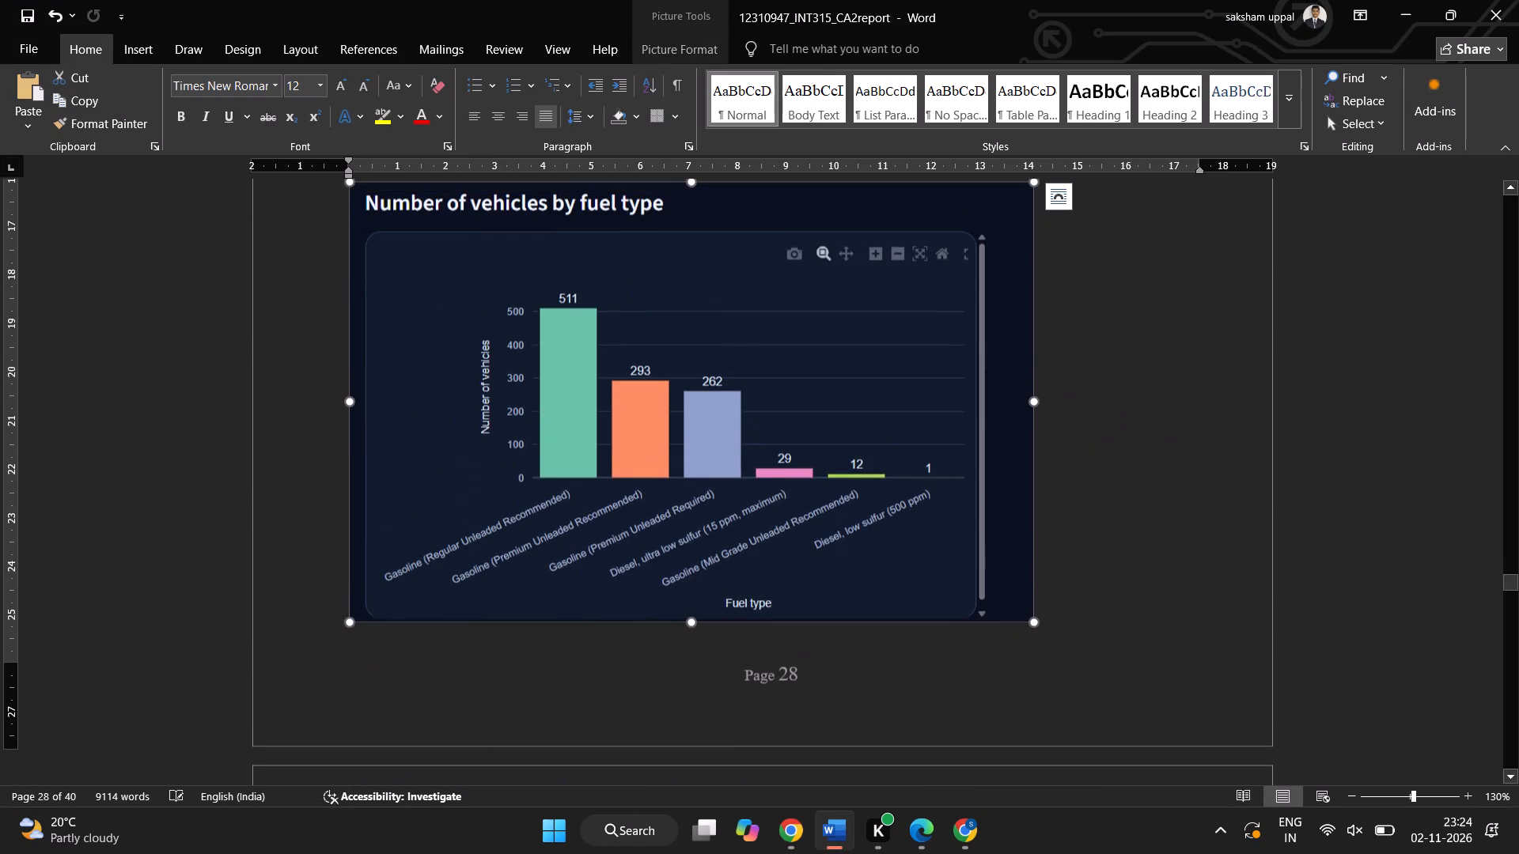
{"action": "scroll", "coordinate": [983, 601], "scroll_direction": "up", "scroll_amount": 1}
{"action": "left_click", "coordinate": [1307, 565]}
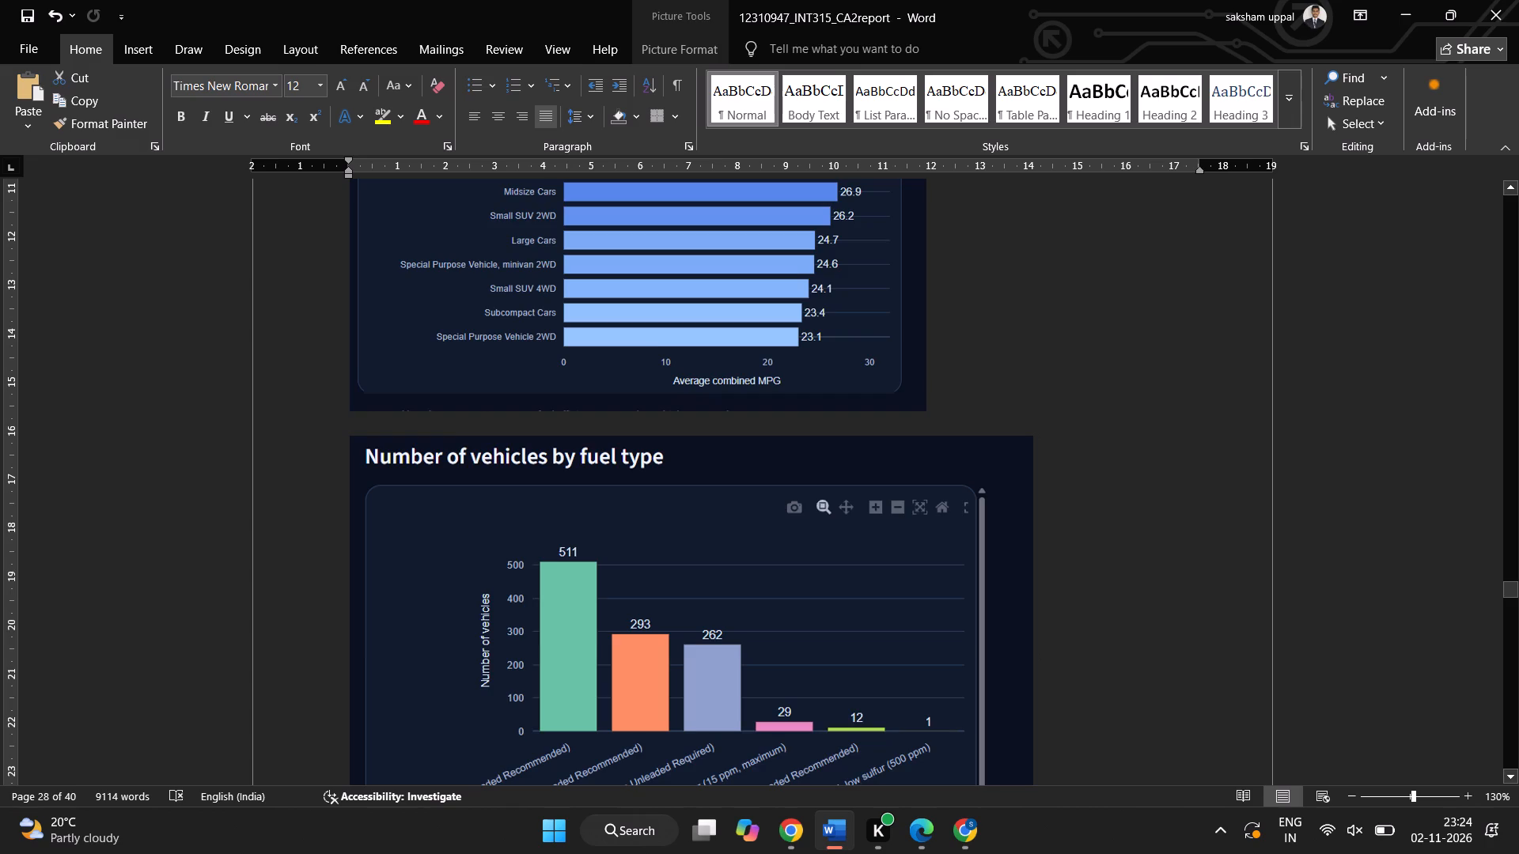
Capture a screenshot of the Engine size vs average fuel efficiency line chart, including its title, from the dashboard's Vehicle Analysis view.
{"action": "key", "text": "alt+Tab"}
{"action": "scroll", "coordinate": [1095, 497], "scroll_direction": "down", "scroll_amount": 2}
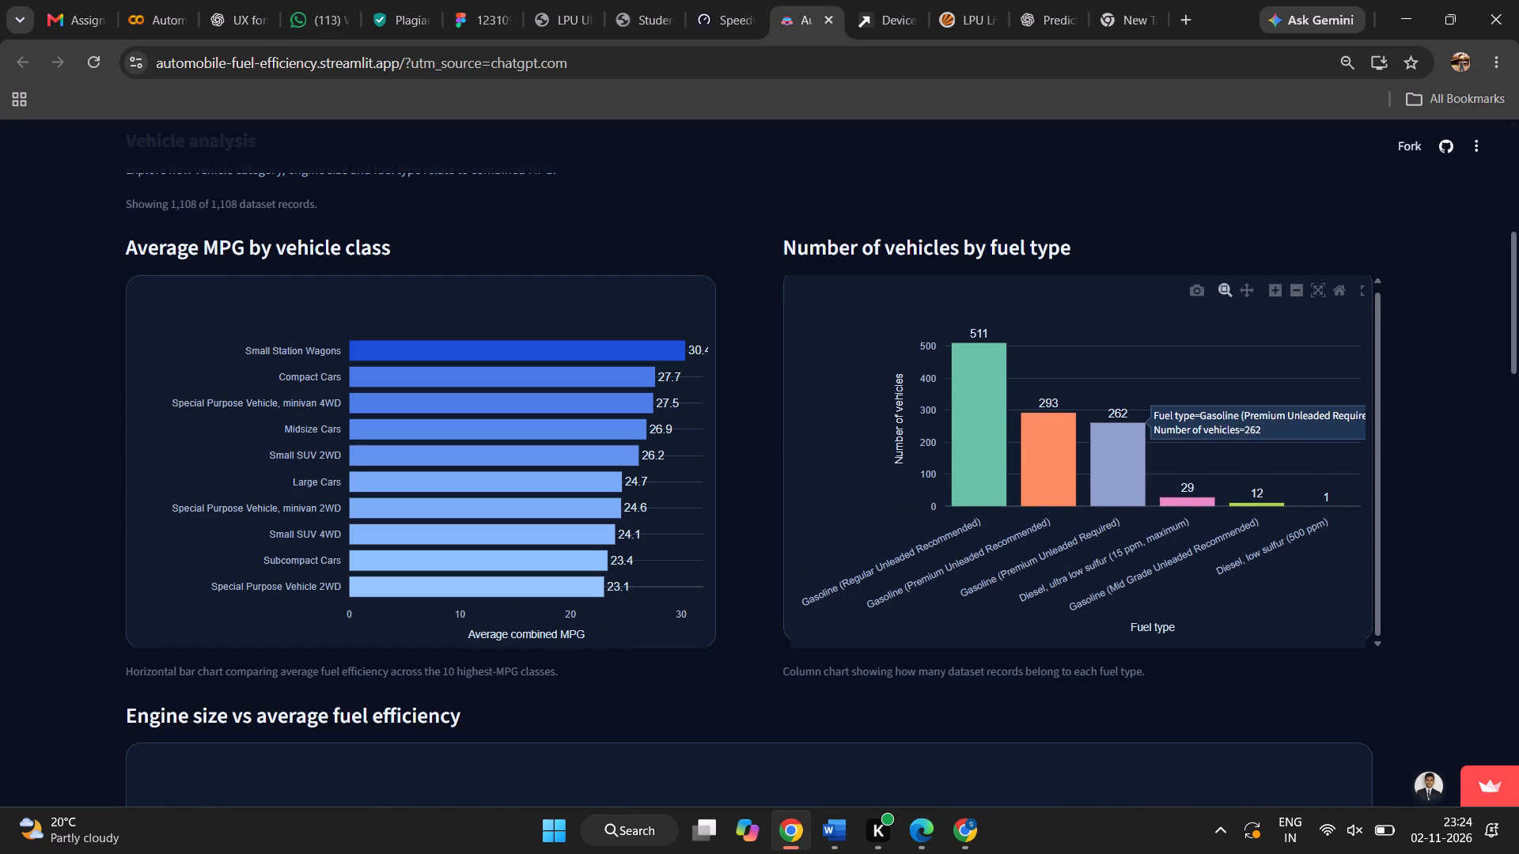
{"action": "scroll", "coordinate": [1095, 497], "scroll_direction": "down", "scroll_amount": 1}
{"action": "scroll", "coordinate": [50, 625], "scroll_direction": "down", "scroll_amount": 2}
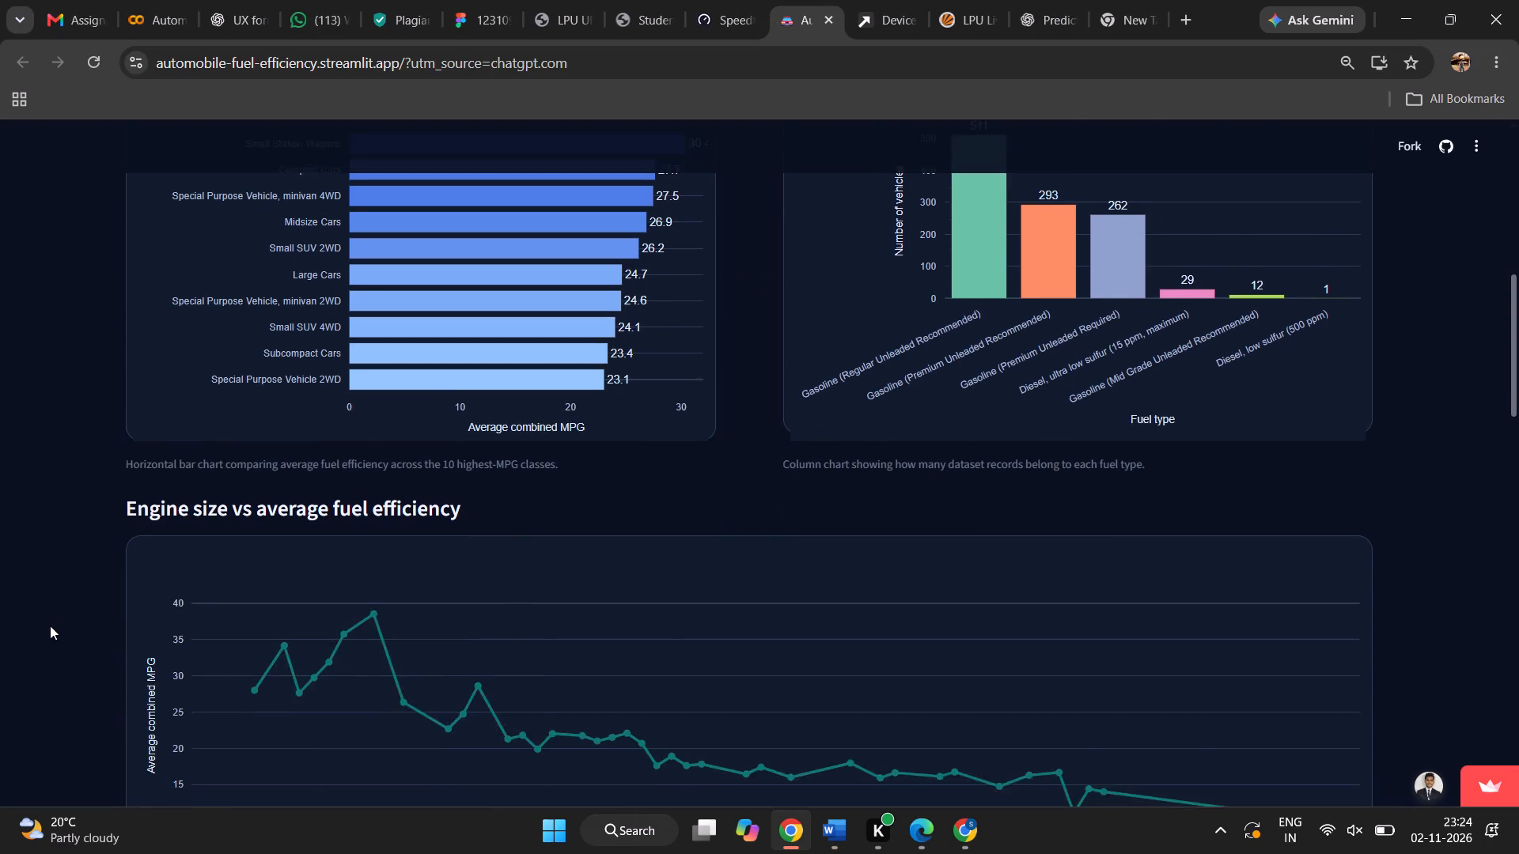
{"action": "scroll", "coordinate": [50, 625], "scroll_direction": "down", "scroll_amount": 1}
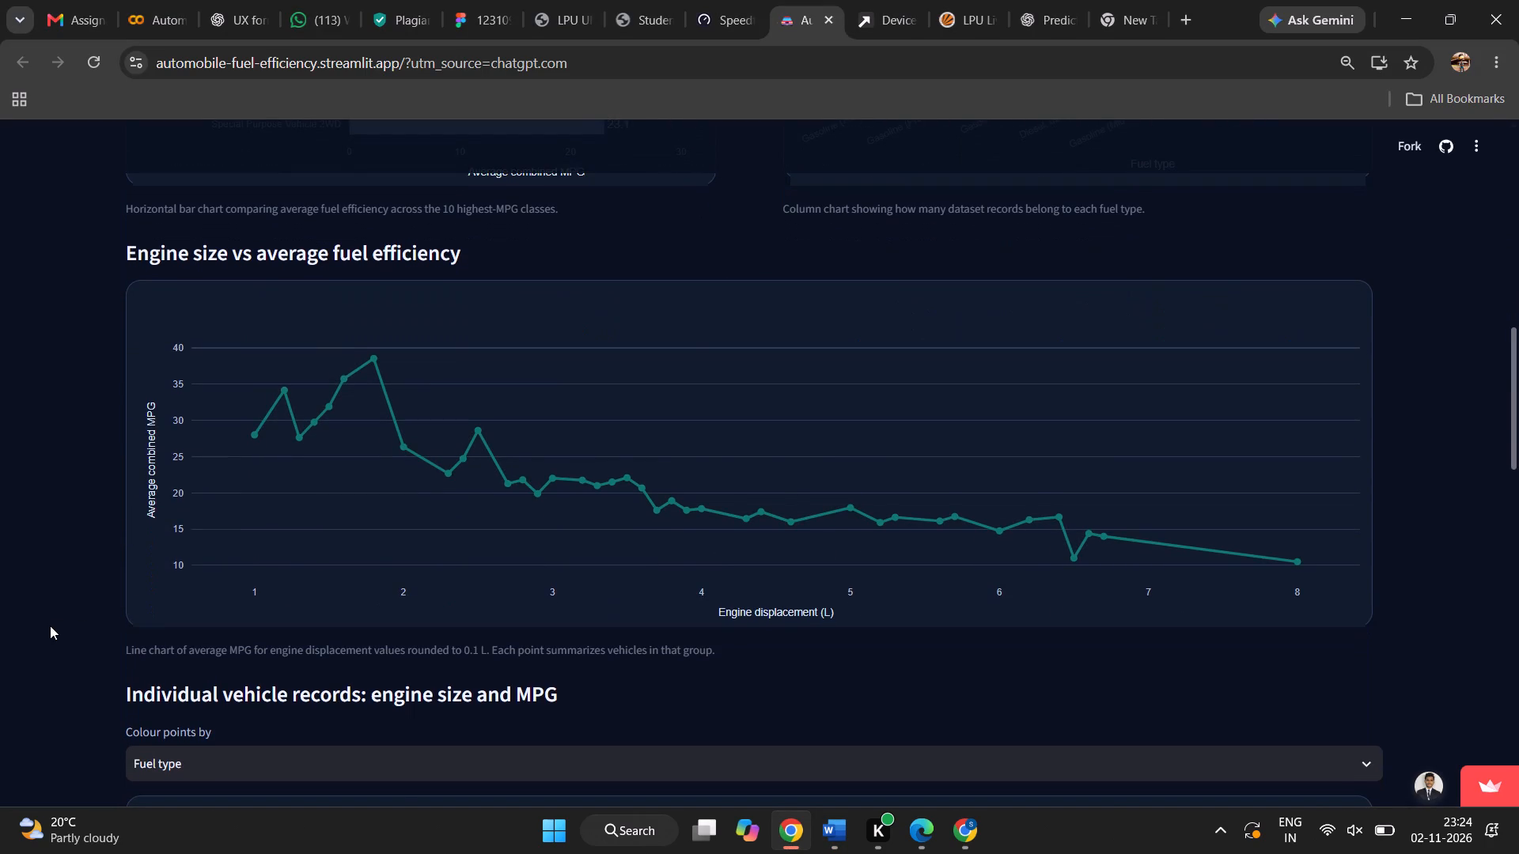
{"action": "scroll", "coordinate": [50, 625], "scroll_direction": "down", "scroll_amount": 7}
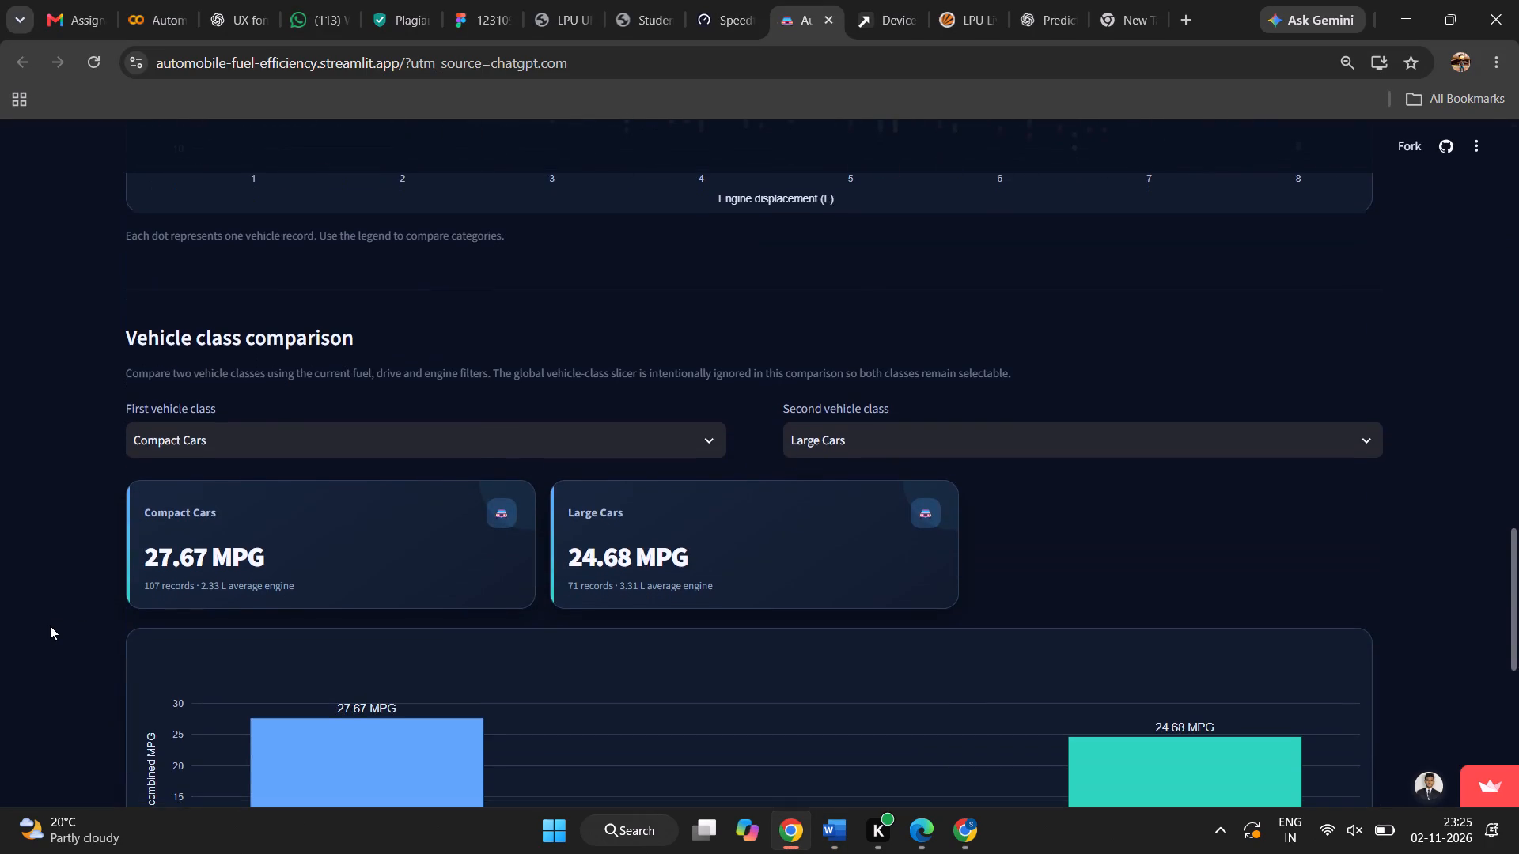
{"action": "scroll", "coordinate": [50, 625], "scroll_direction": "down", "scroll_amount": 4}
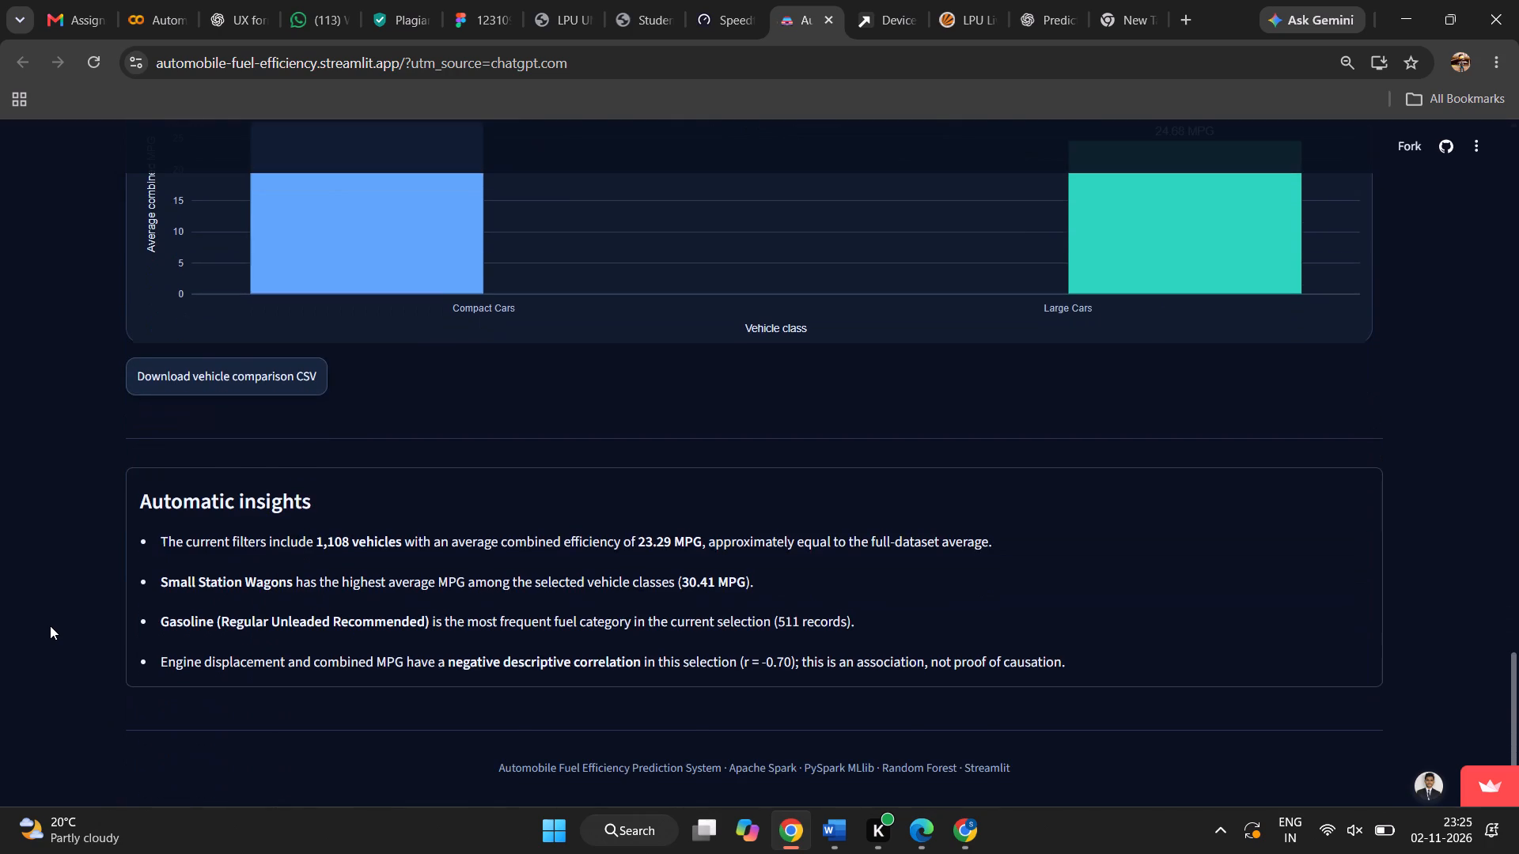
{"action": "scroll", "coordinate": [50, 625], "scroll_direction": "down", "scroll_amount": 1}
{"action": "scroll", "coordinate": [50, 625], "scroll_direction": "up", "scroll_amount": 7}
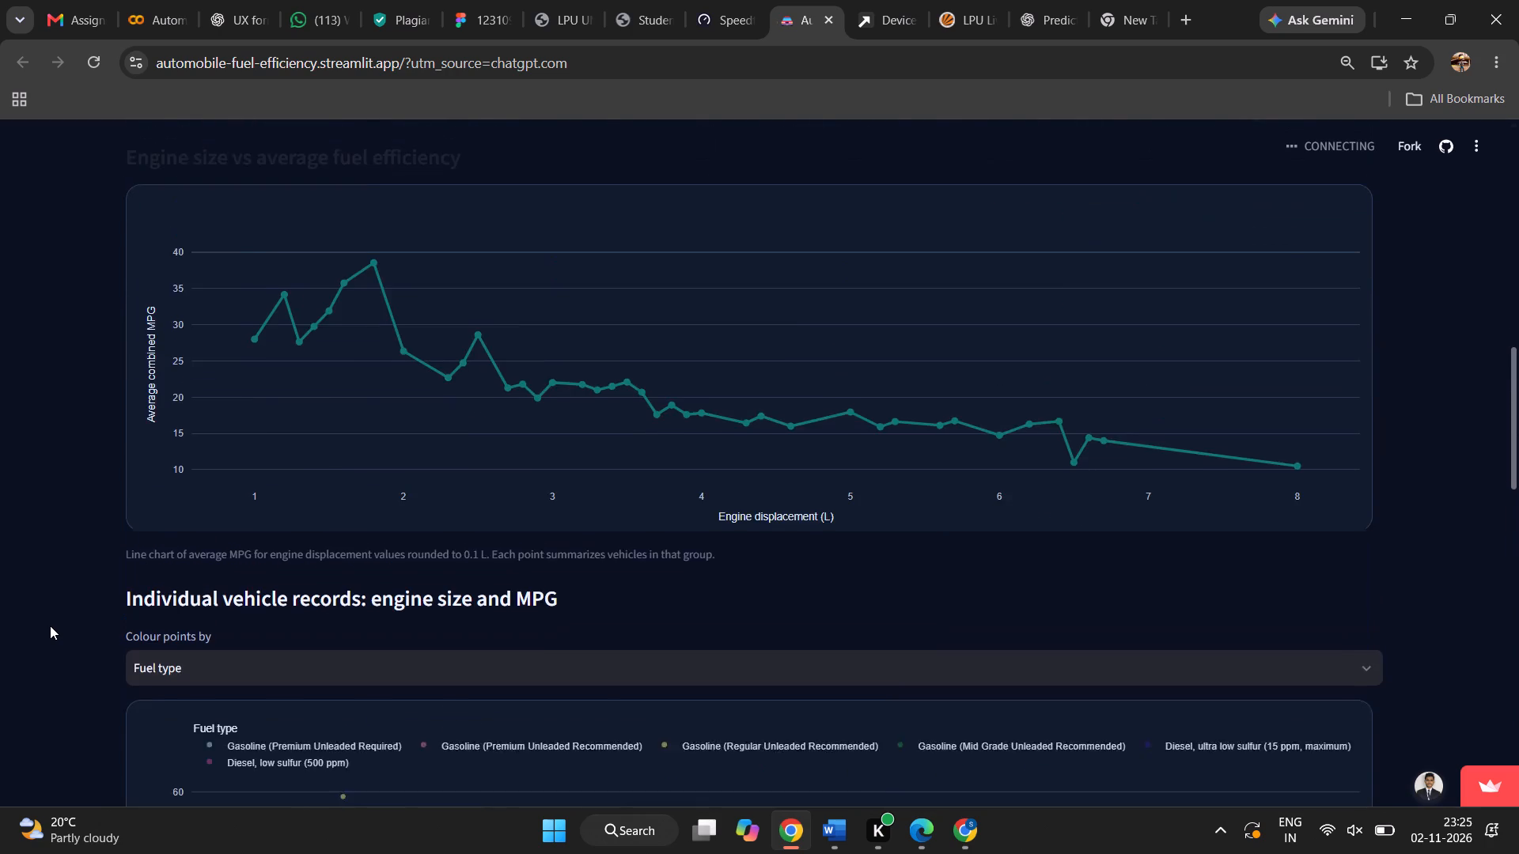
{"action": "scroll", "coordinate": [50, 625], "scroll_direction": "up", "scroll_amount": 2}
{"action": "key", "text": "Print"}
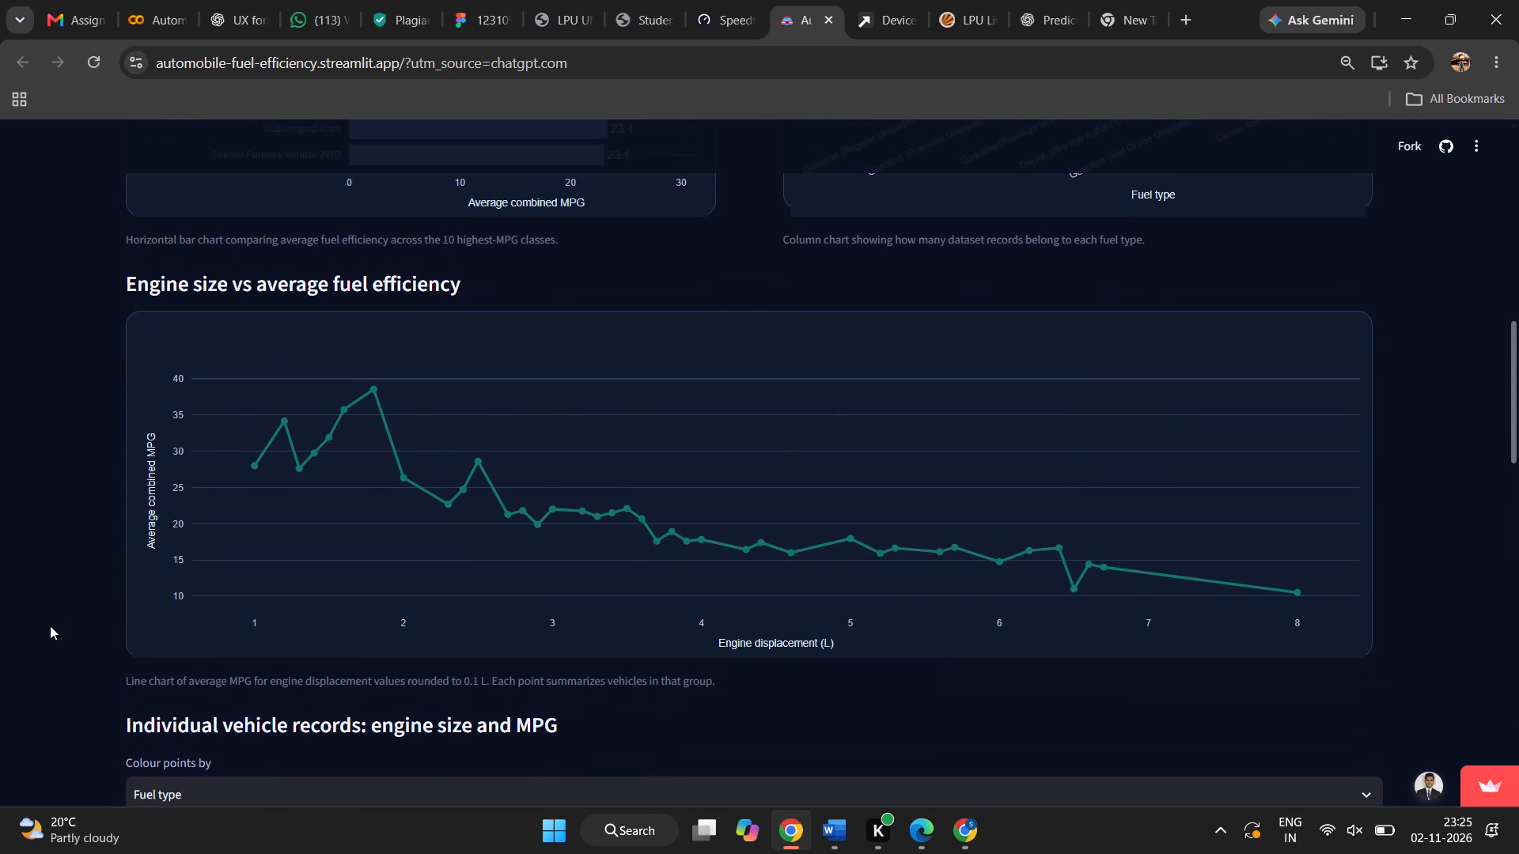
{"action": "left_click_drag", "start_coordinate": [108, 267], "coordinate": [1085, 557]}
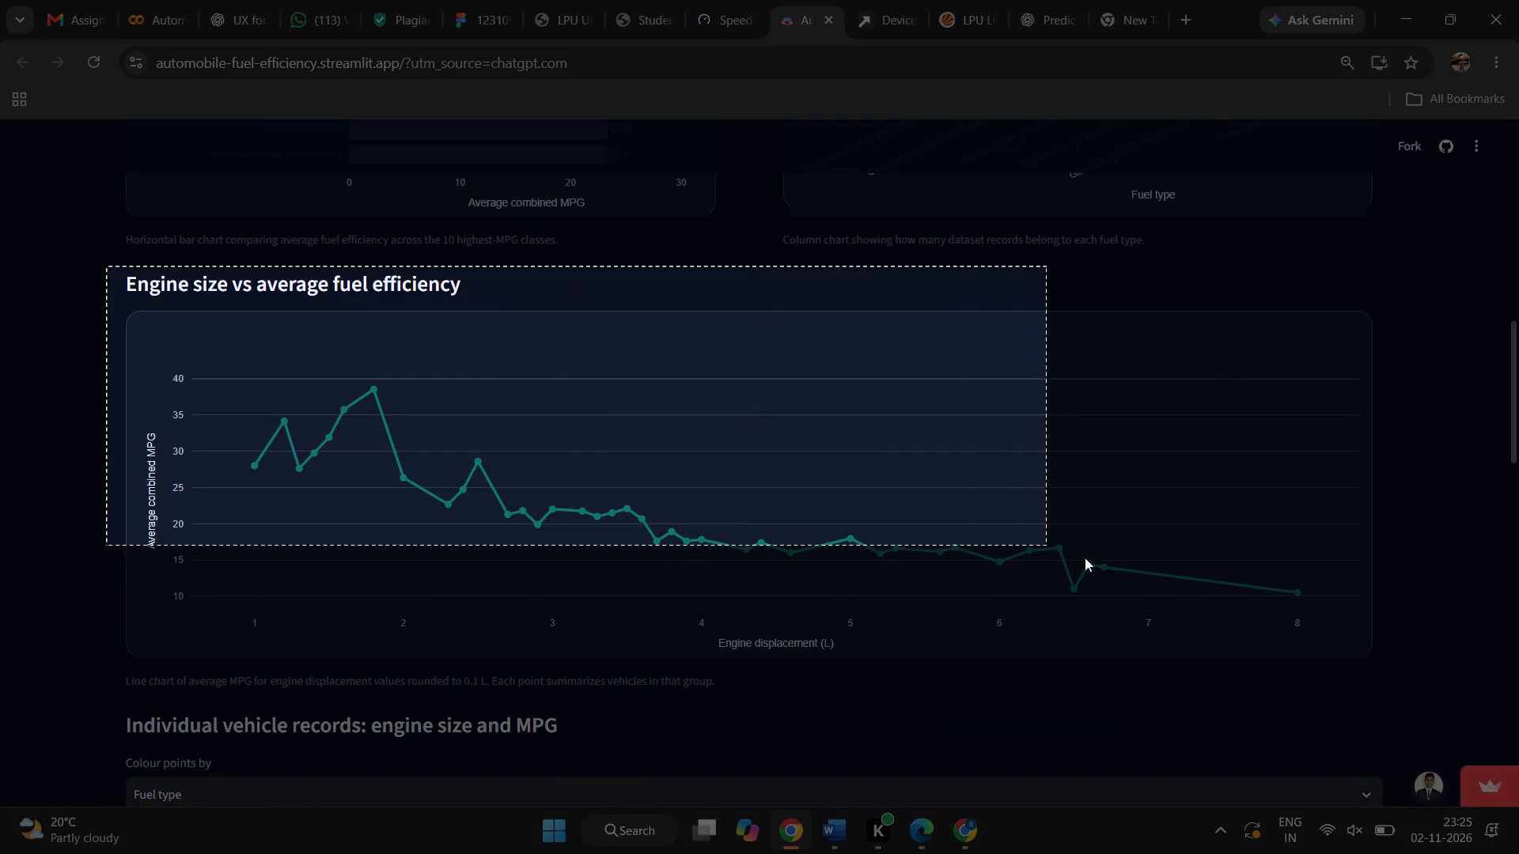
{"action": "left_click_drag", "start_coordinate": [1085, 557], "coordinate": [1374, 678]}
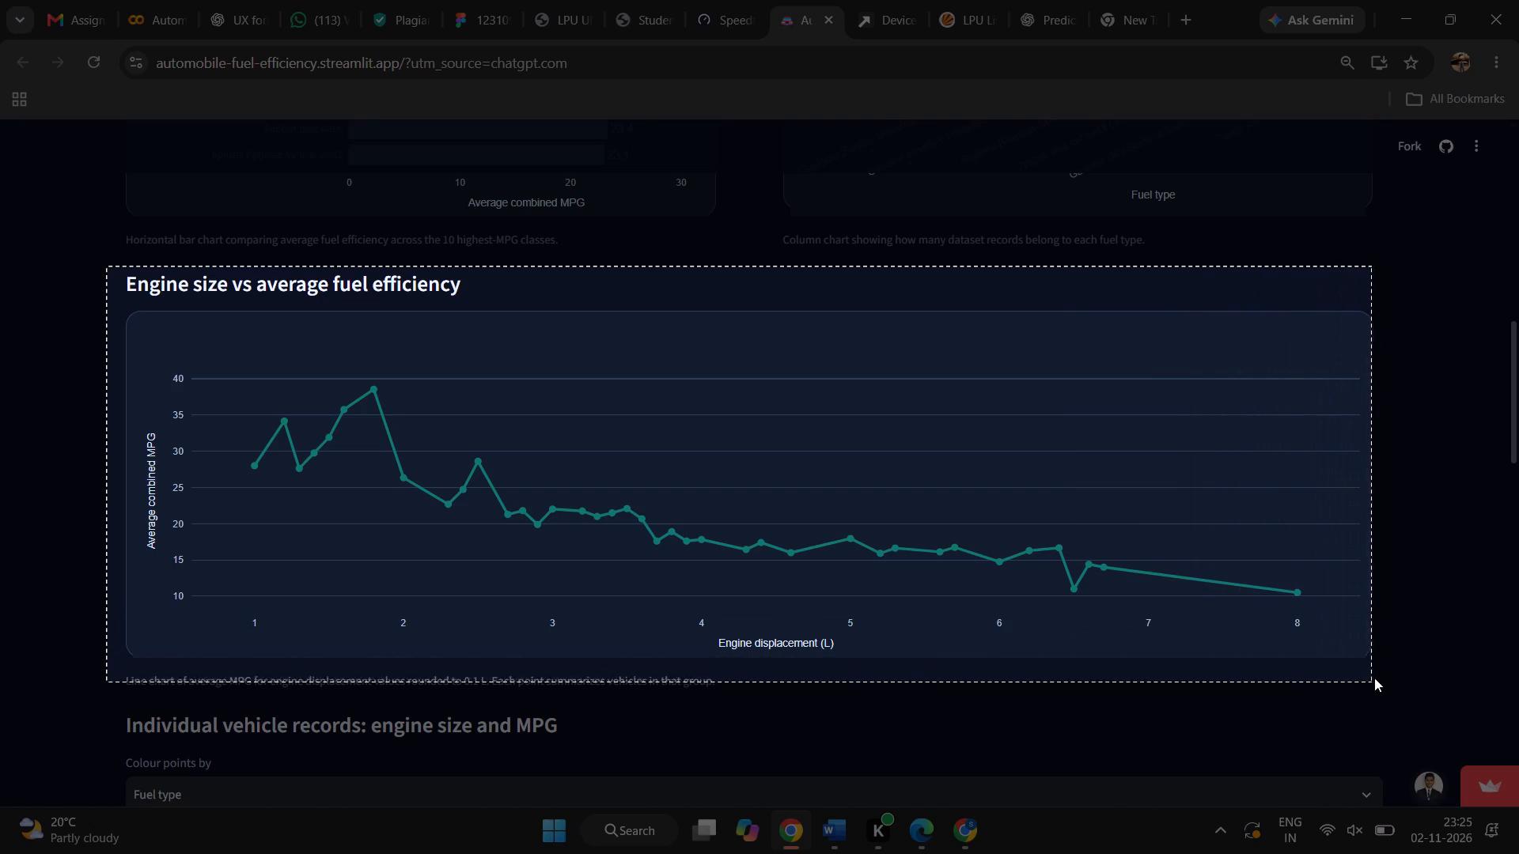
{"action": "left_click_drag", "start_coordinate": [1374, 678], "coordinate": [1393, 669]}
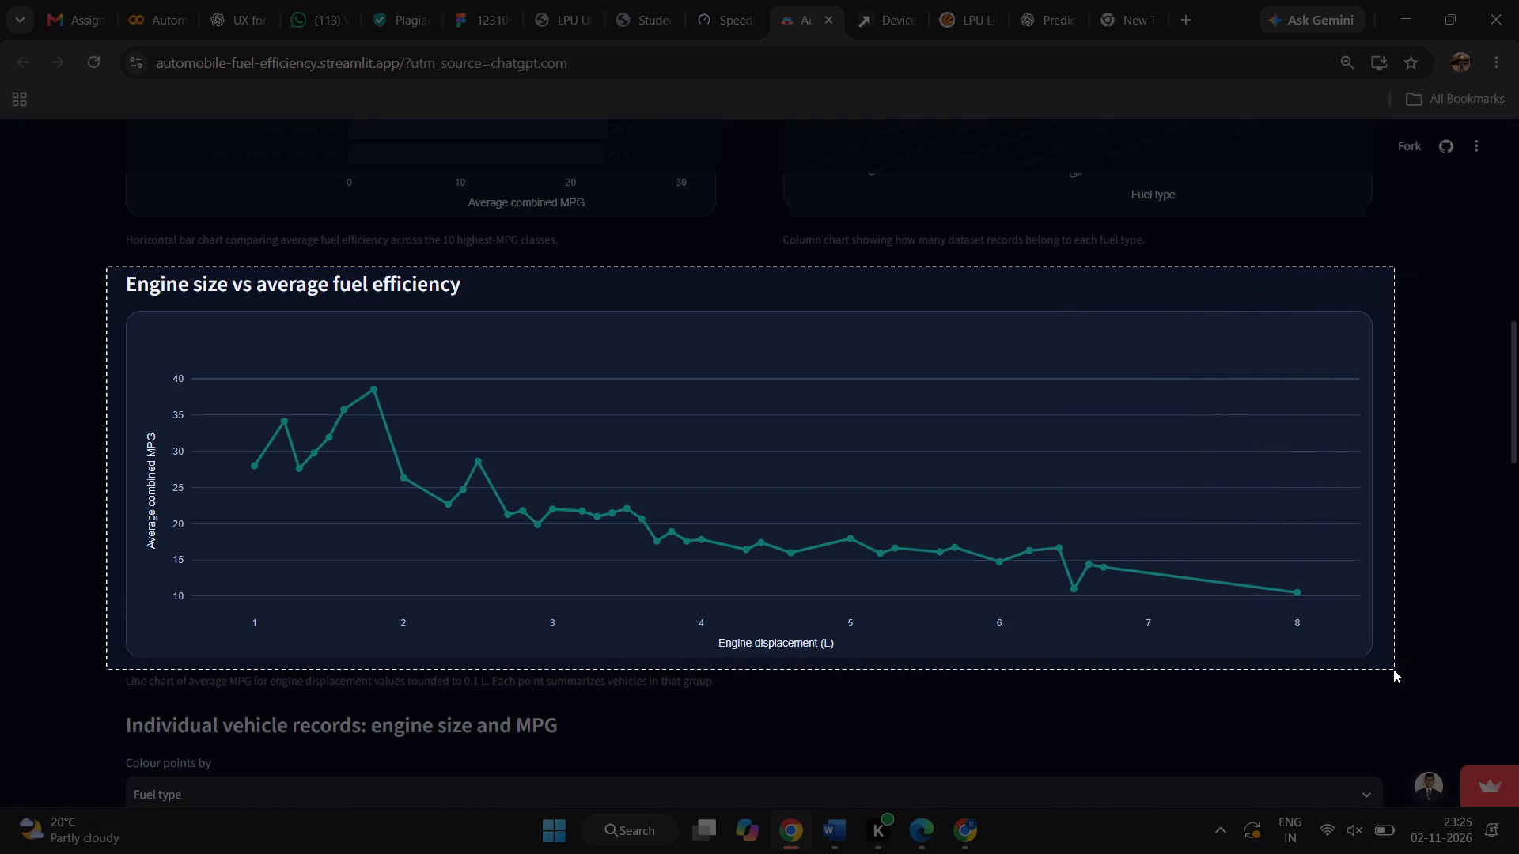
{"action": "left_click_drag", "start_coordinate": [1393, 669], "coordinate": [1392, 669]}
Paste the Engine size vs average fuel efficiency chart on the empty line ending section 8.4 Linear Regression Results in the Word report.
{"action": "key", "text": "alt+Tab"}
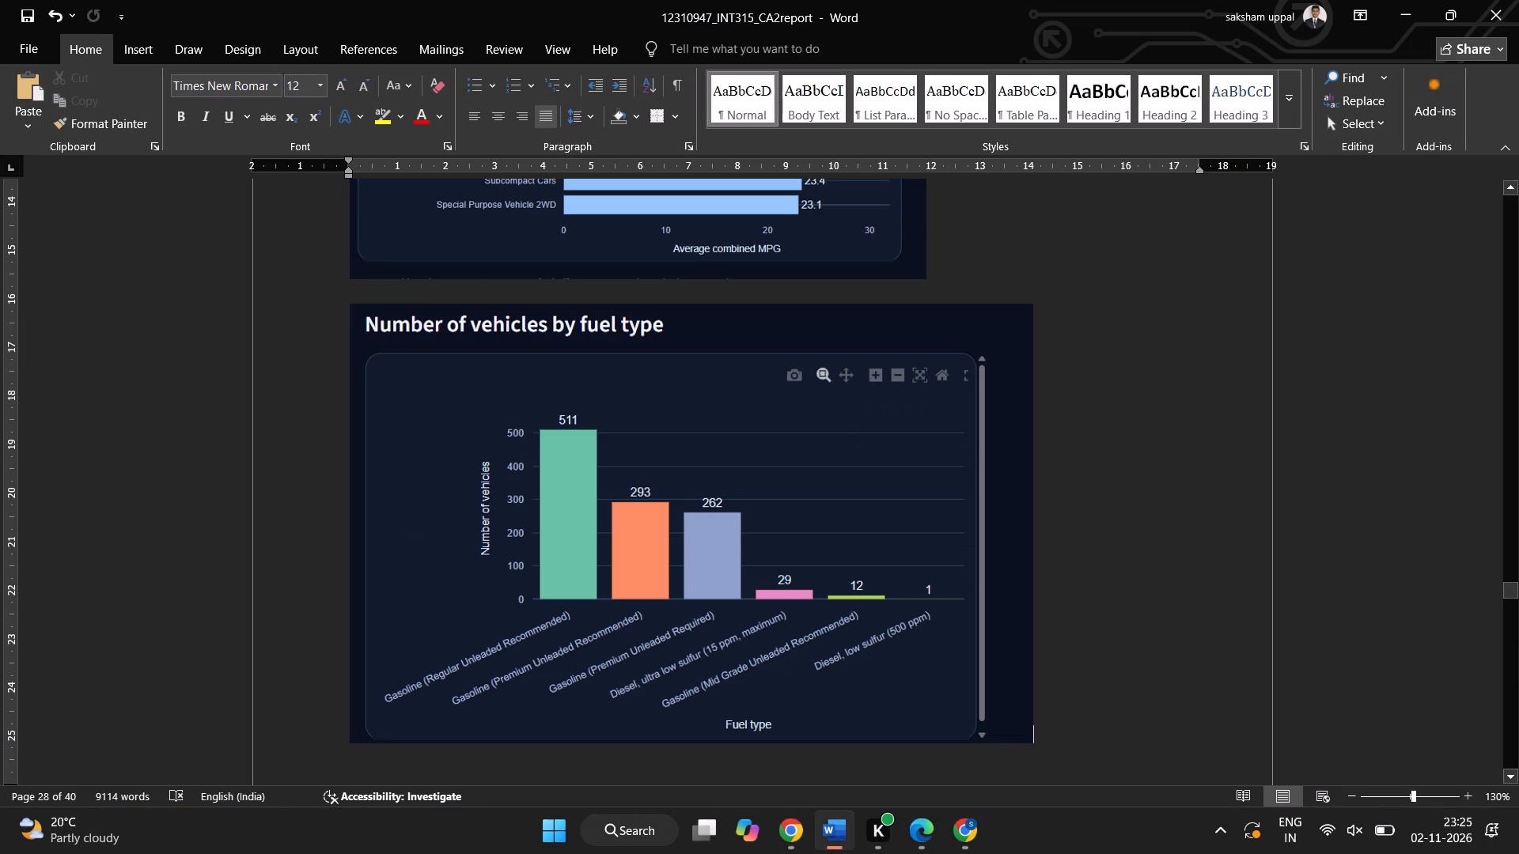
{"action": "scroll", "coordinate": [1173, 647], "scroll_direction": "down", "scroll_amount": 3}
{"action": "scroll", "coordinate": [1173, 647], "scroll_direction": "left", "scroll_amount": 1}
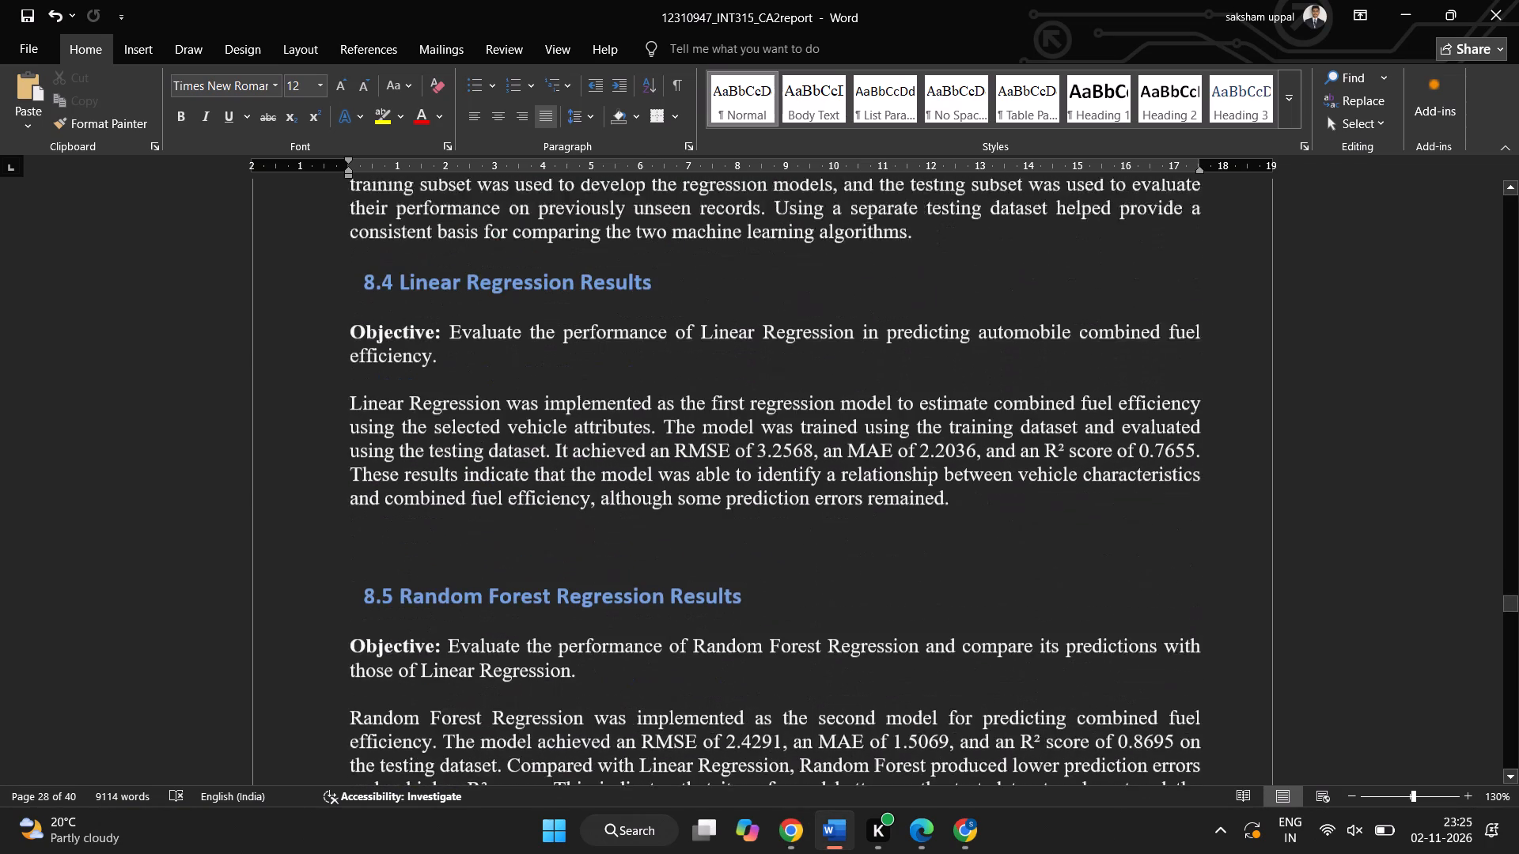
{"action": "scroll", "coordinate": [1173, 647], "scroll_direction": "left", "scroll_amount": 1}
{"action": "left_click", "coordinate": [786, 492]}
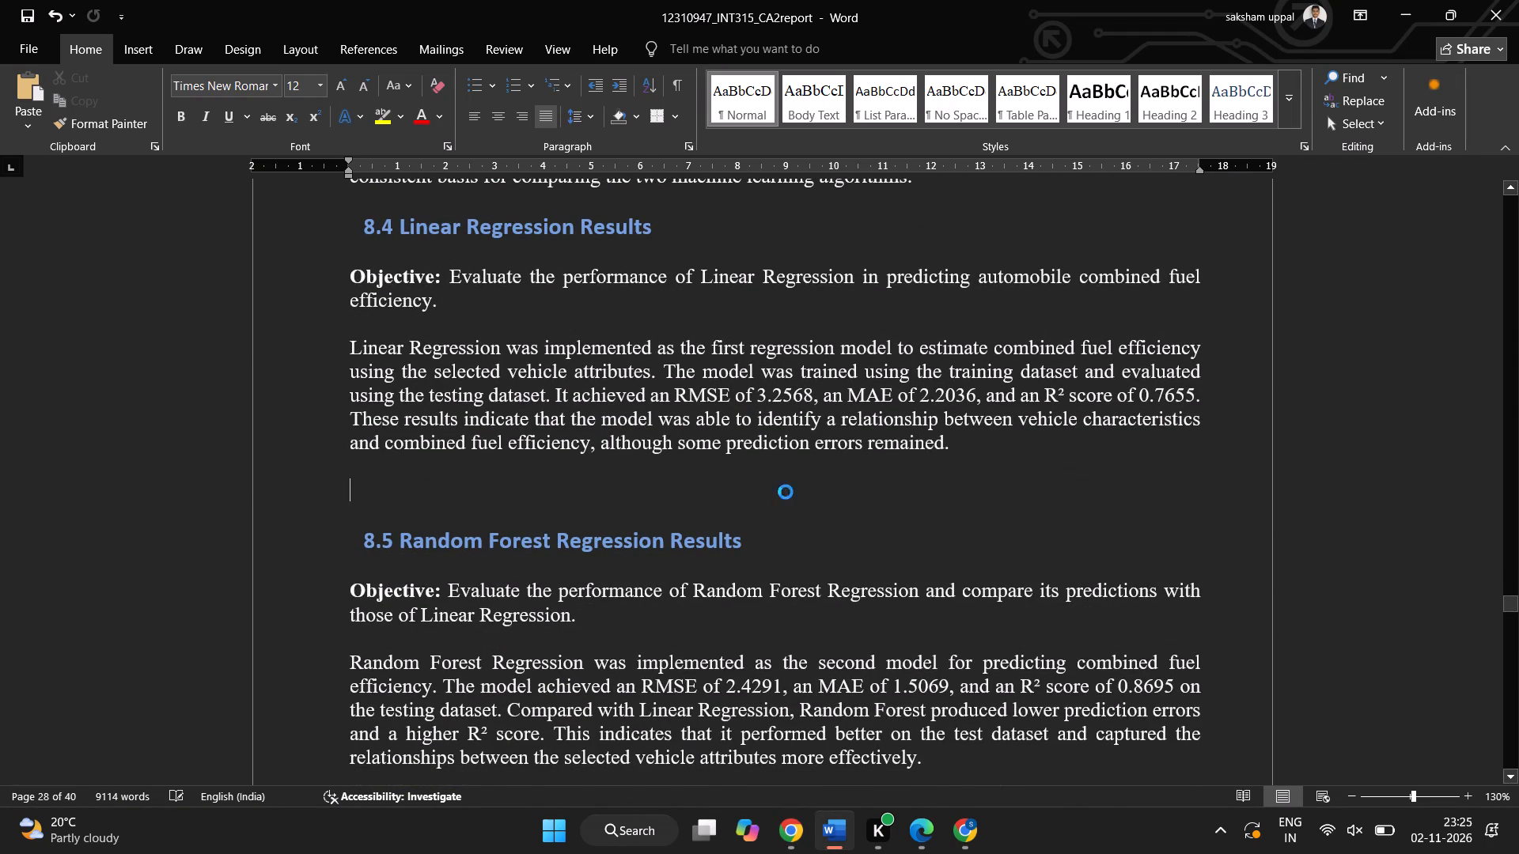
{"action": "key", "text": "ctrl+v"}
{"action": "scroll", "coordinate": [682, 516], "scroll_direction": "down", "scroll_amount": 2}
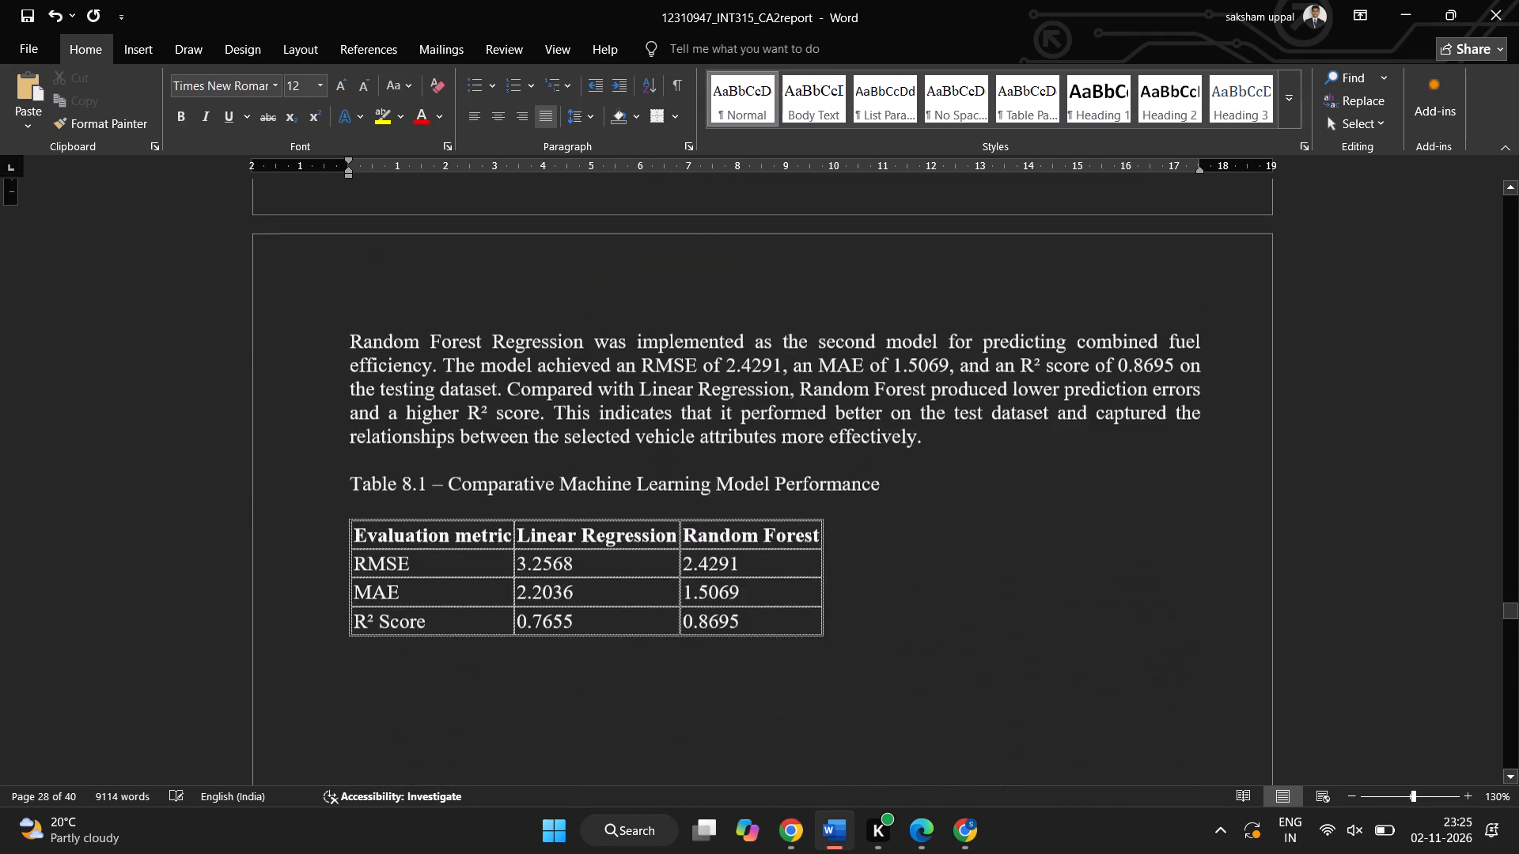
{"action": "scroll", "coordinate": [682, 516], "scroll_direction": "down", "scroll_amount": 2}
Capture the Prediction error metrics and Model goodness-of-fit charts together in one screenshot from the dashboard's Model Performance view.
{"action": "key", "text": "alt+Tab"}
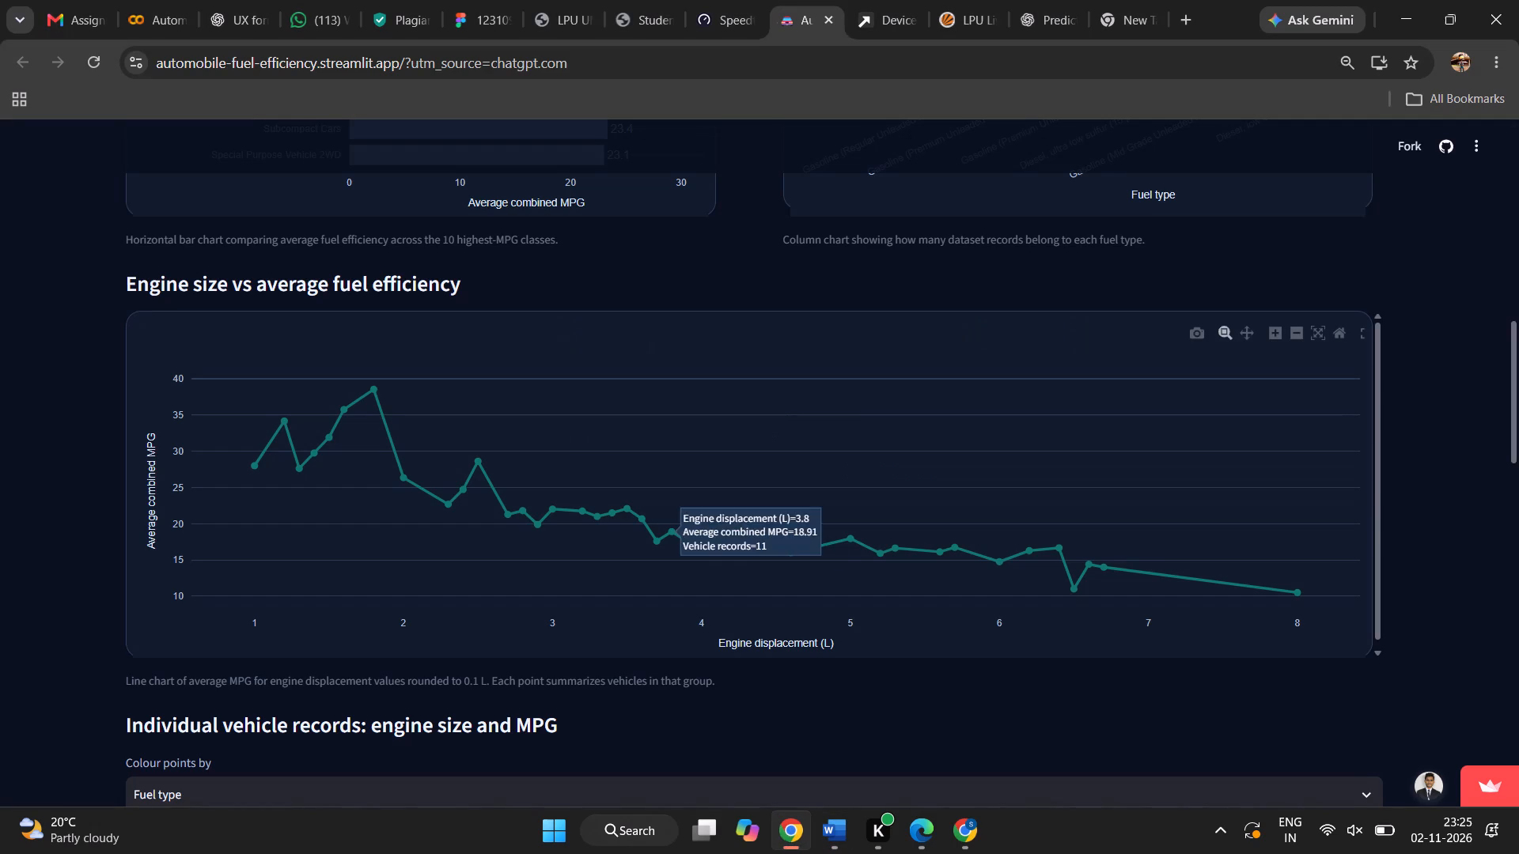
{"action": "scroll", "coordinate": [663, 646], "scroll_direction": "up", "scroll_amount": 5}
{"action": "scroll", "coordinate": [502, 384], "scroll_direction": "up", "scroll_amount": 3}
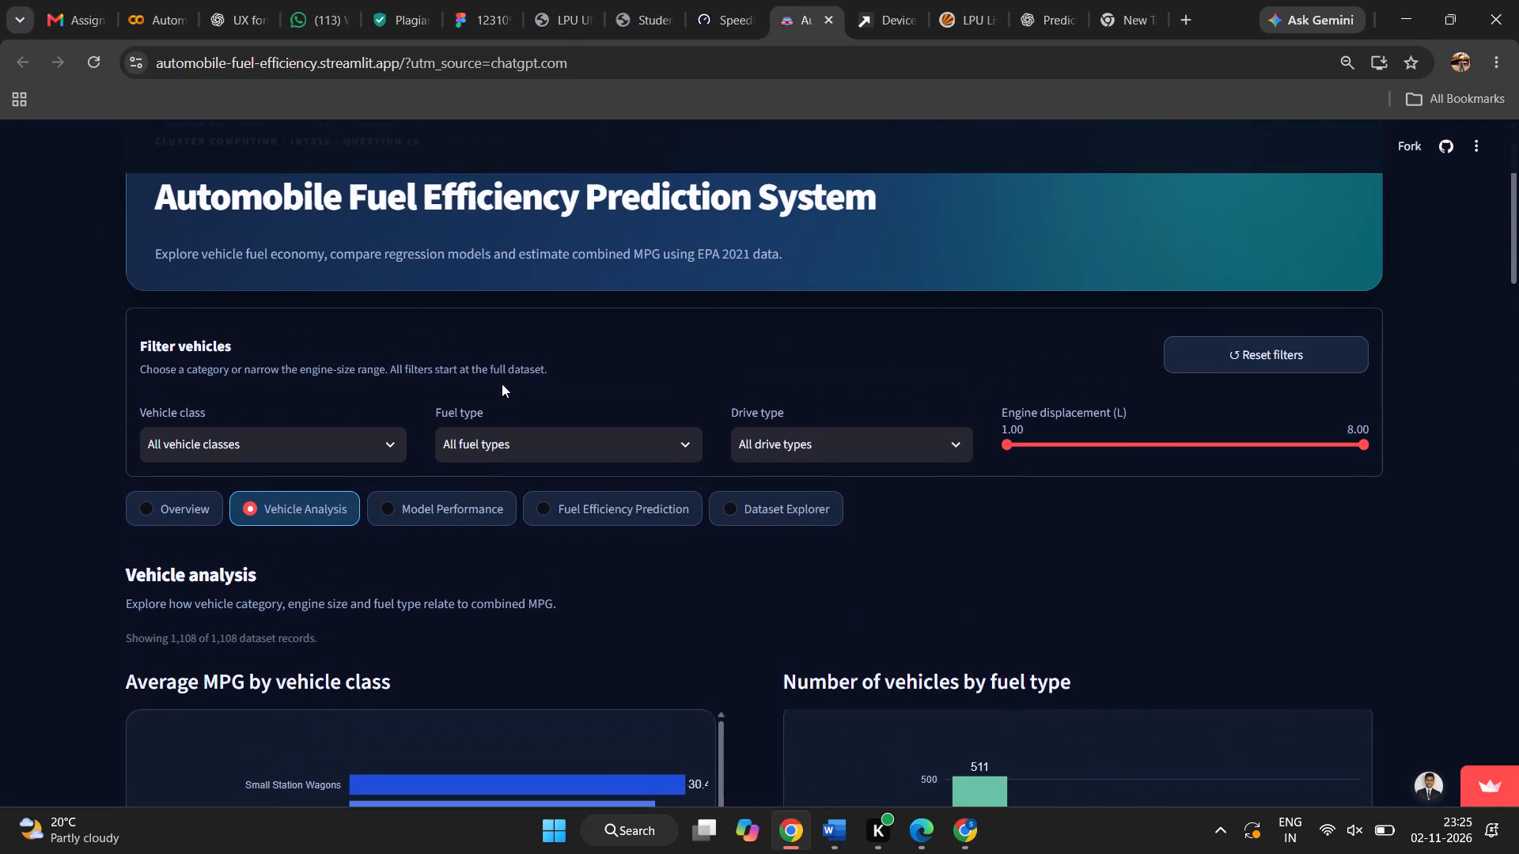
{"action": "left_click", "coordinate": [450, 515]}
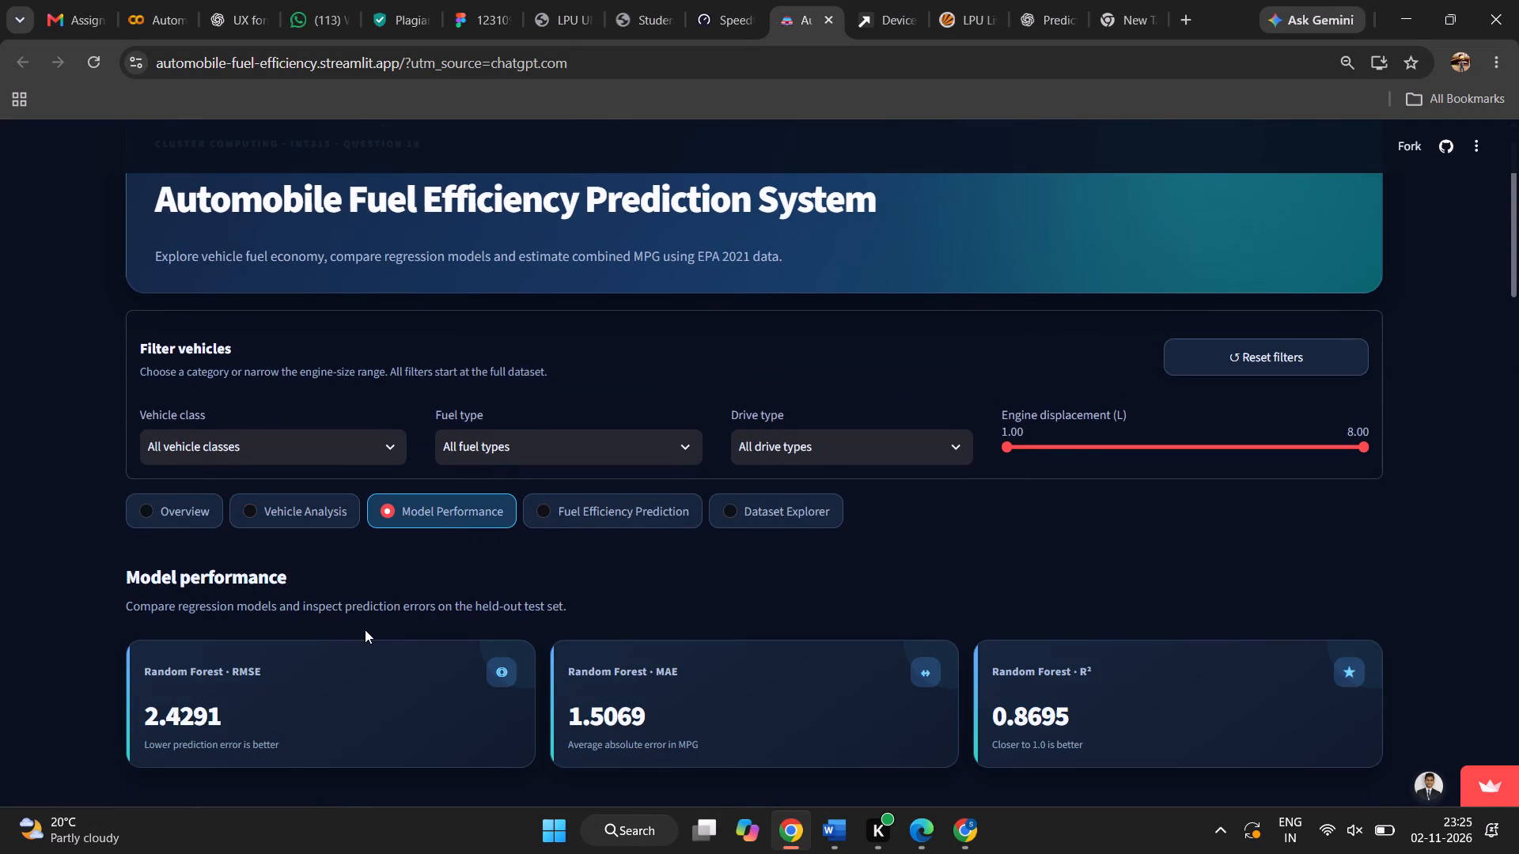
{"action": "scroll", "coordinate": [365, 629], "scroll_direction": "down", "scroll_amount": 4}
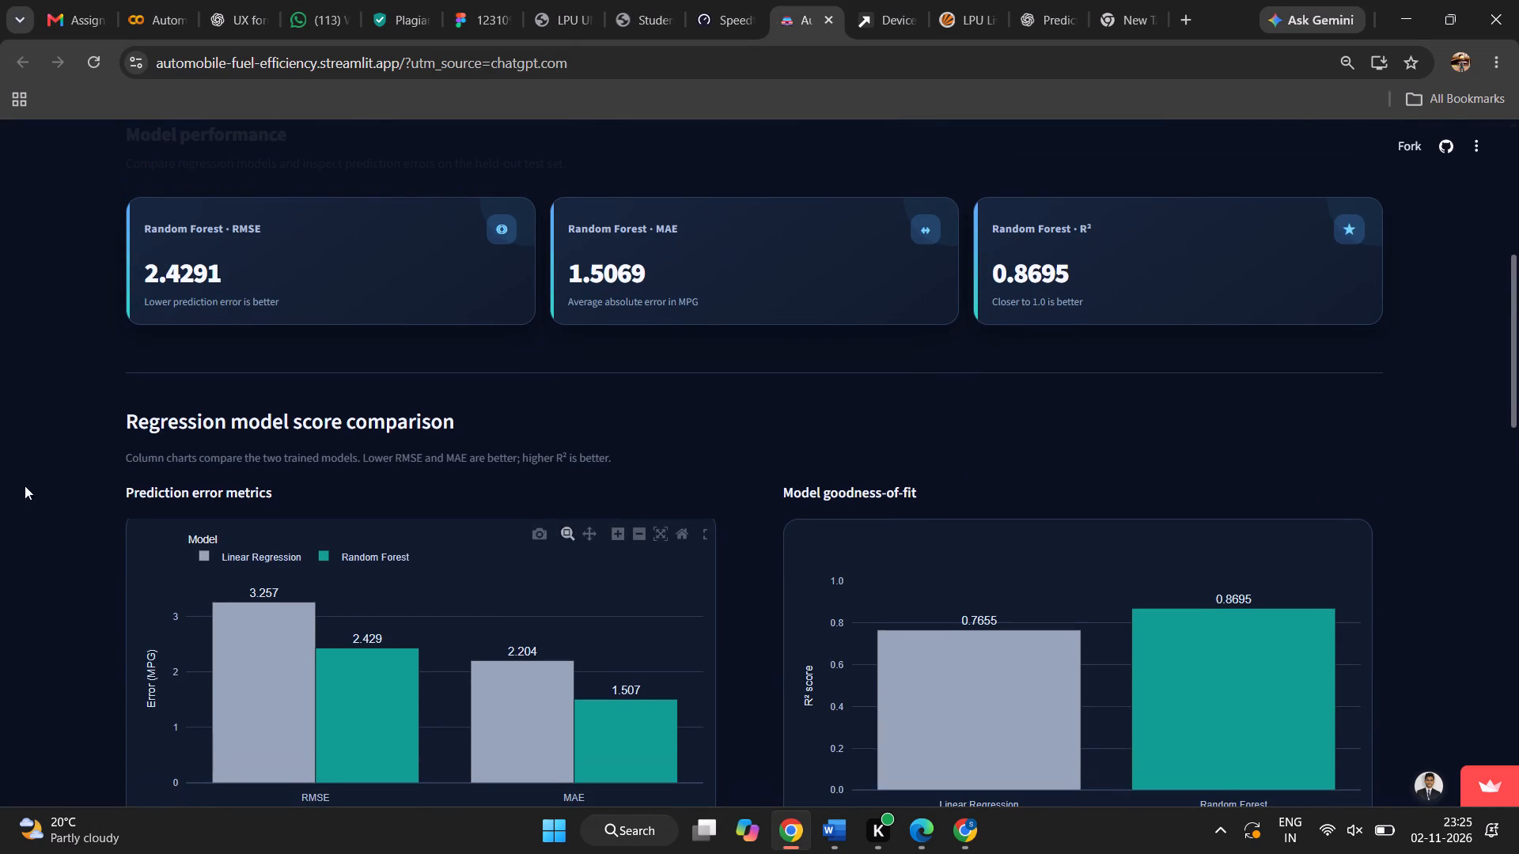
{"action": "scroll", "coordinate": [111, 602], "scroll_direction": "down", "scroll_amount": 1}
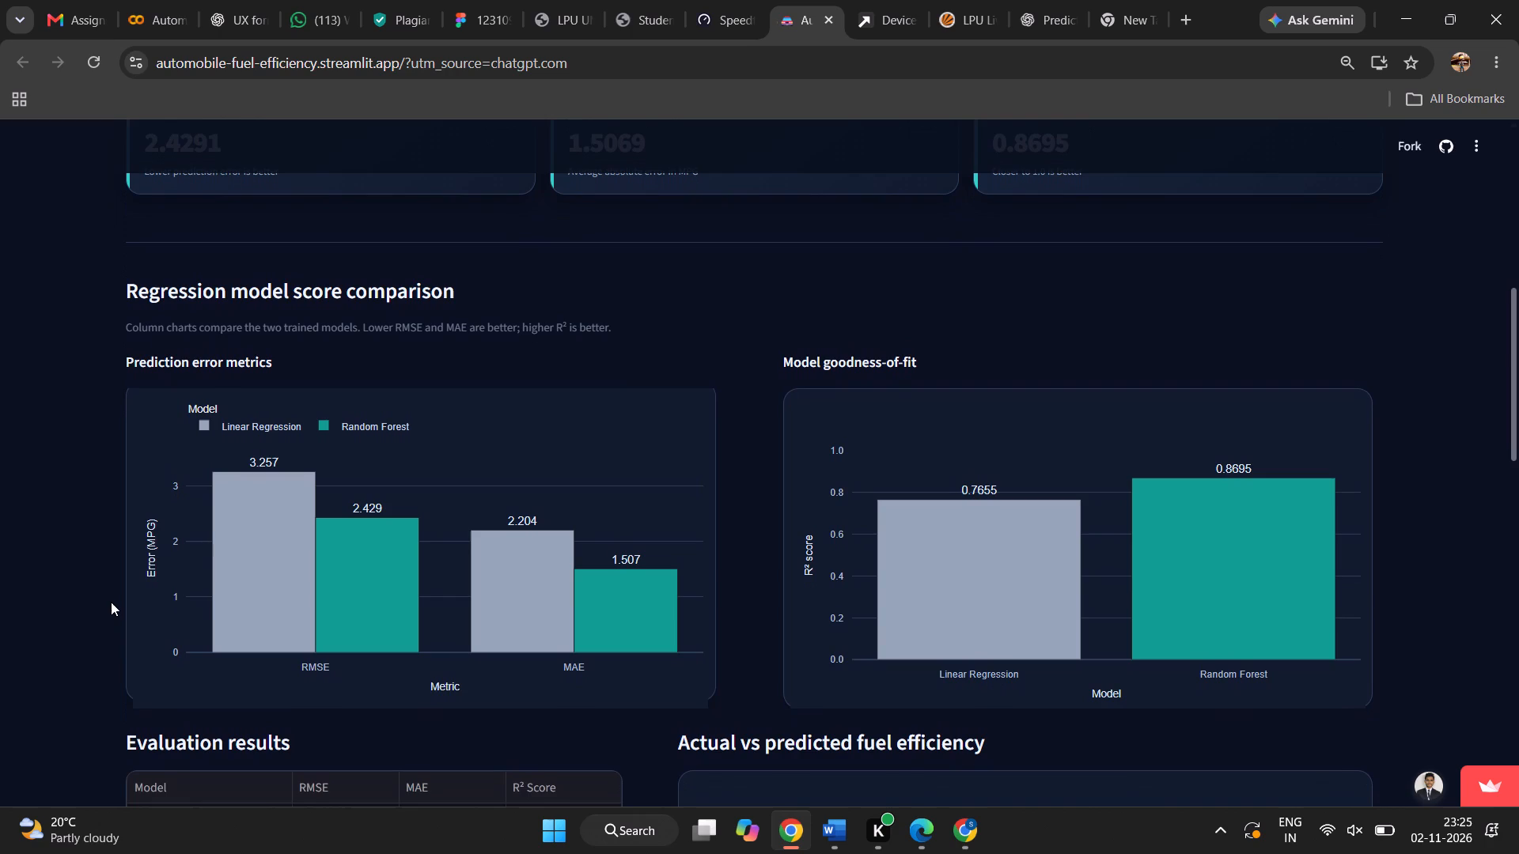
{"action": "scroll", "coordinate": [252, 587], "scroll_direction": "up", "scroll_amount": 1}
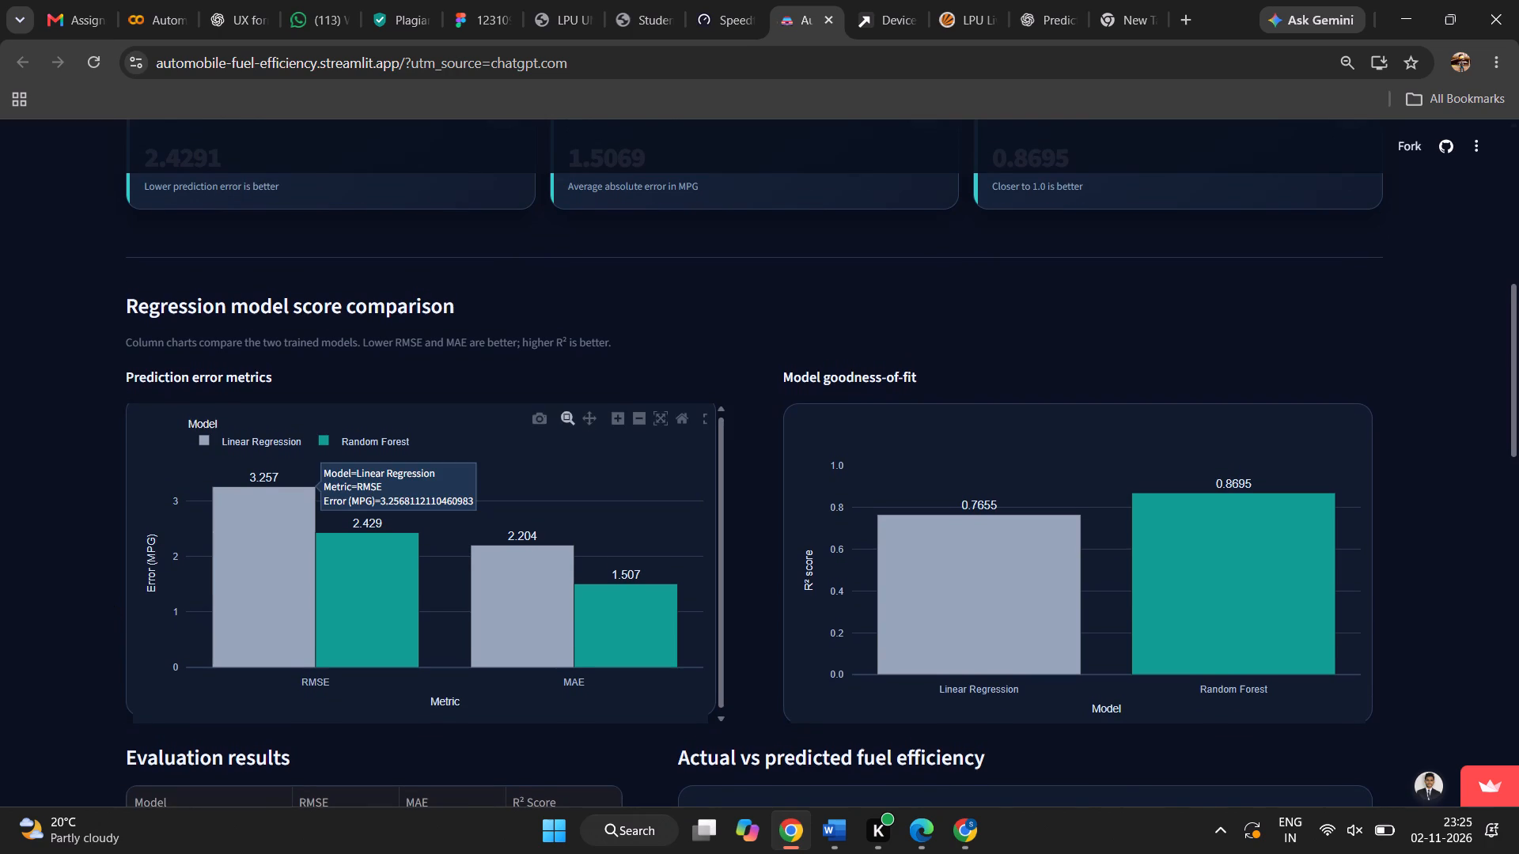
{"action": "scroll", "coordinate": [252, 587], "scroll_direction": "up", "scroll_amount": 1}
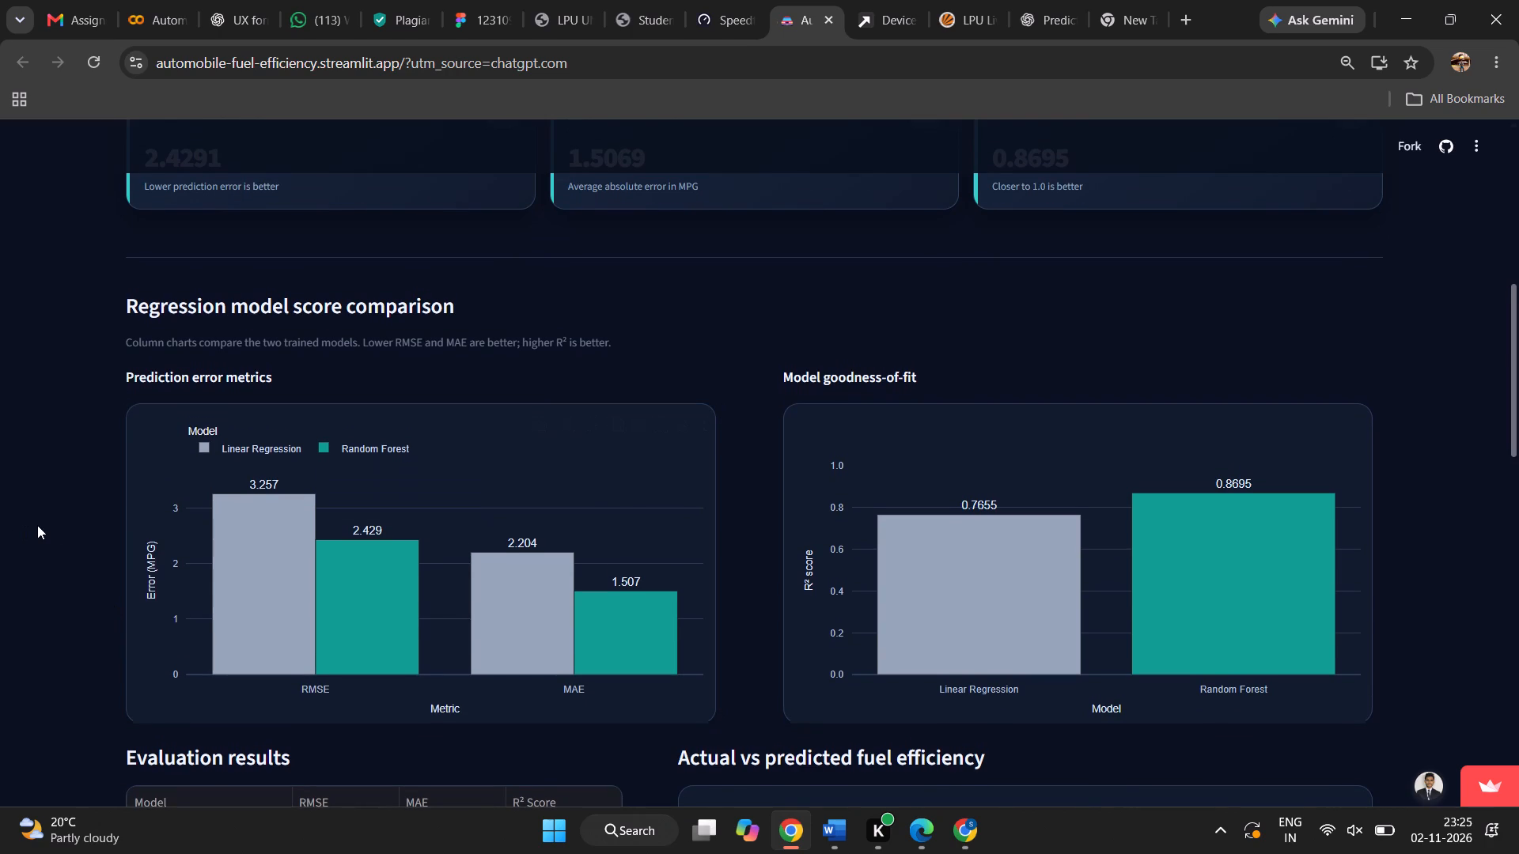
{"action": "key", "text": "Print"}
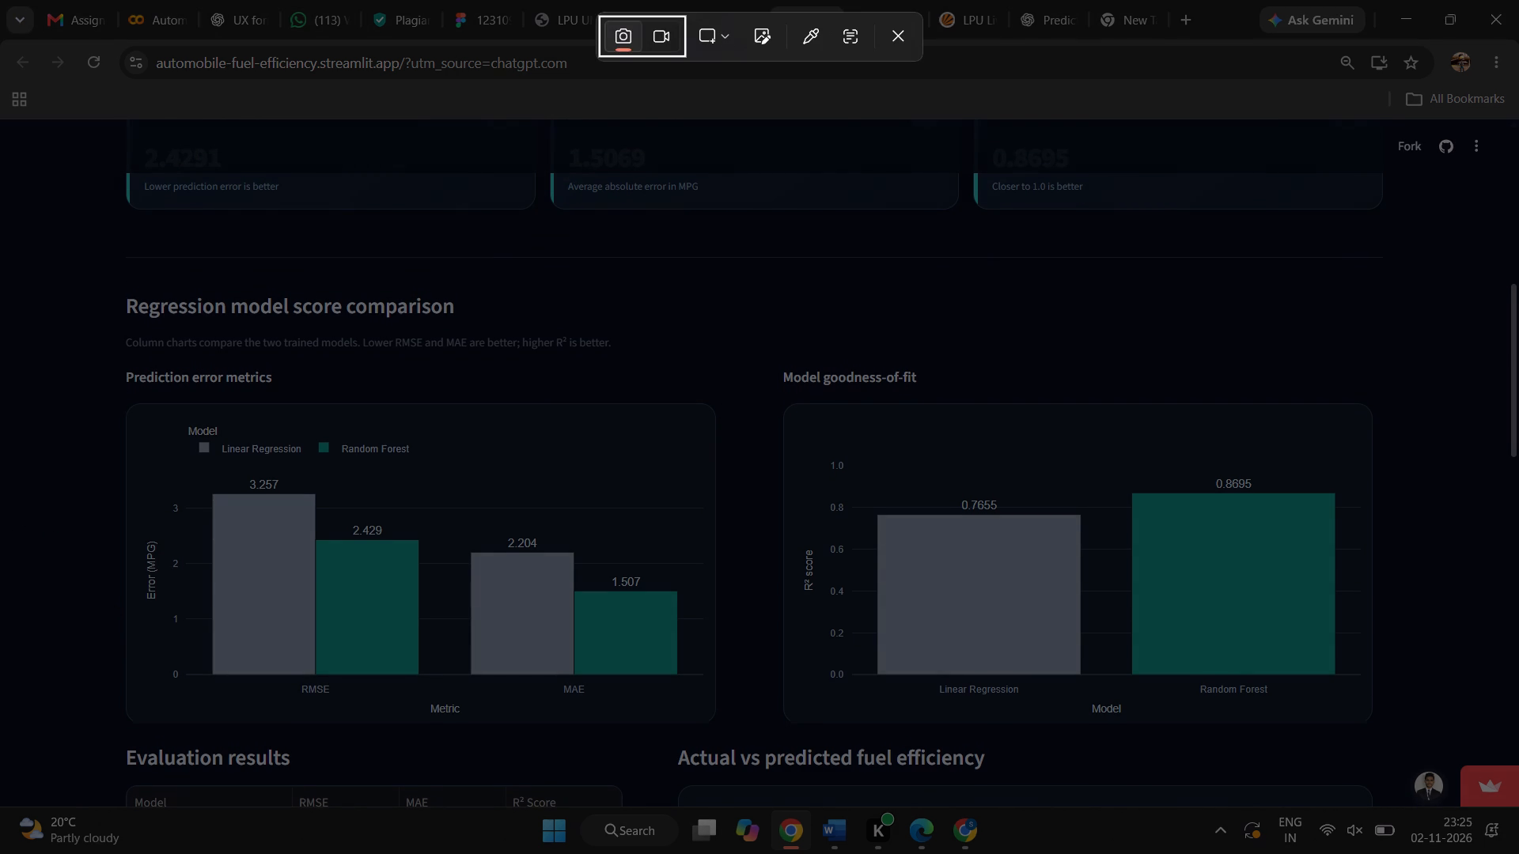
{"action": "left_click_drag", "start_coordinate": [113, 366], "coordinate": [1349, 727]}
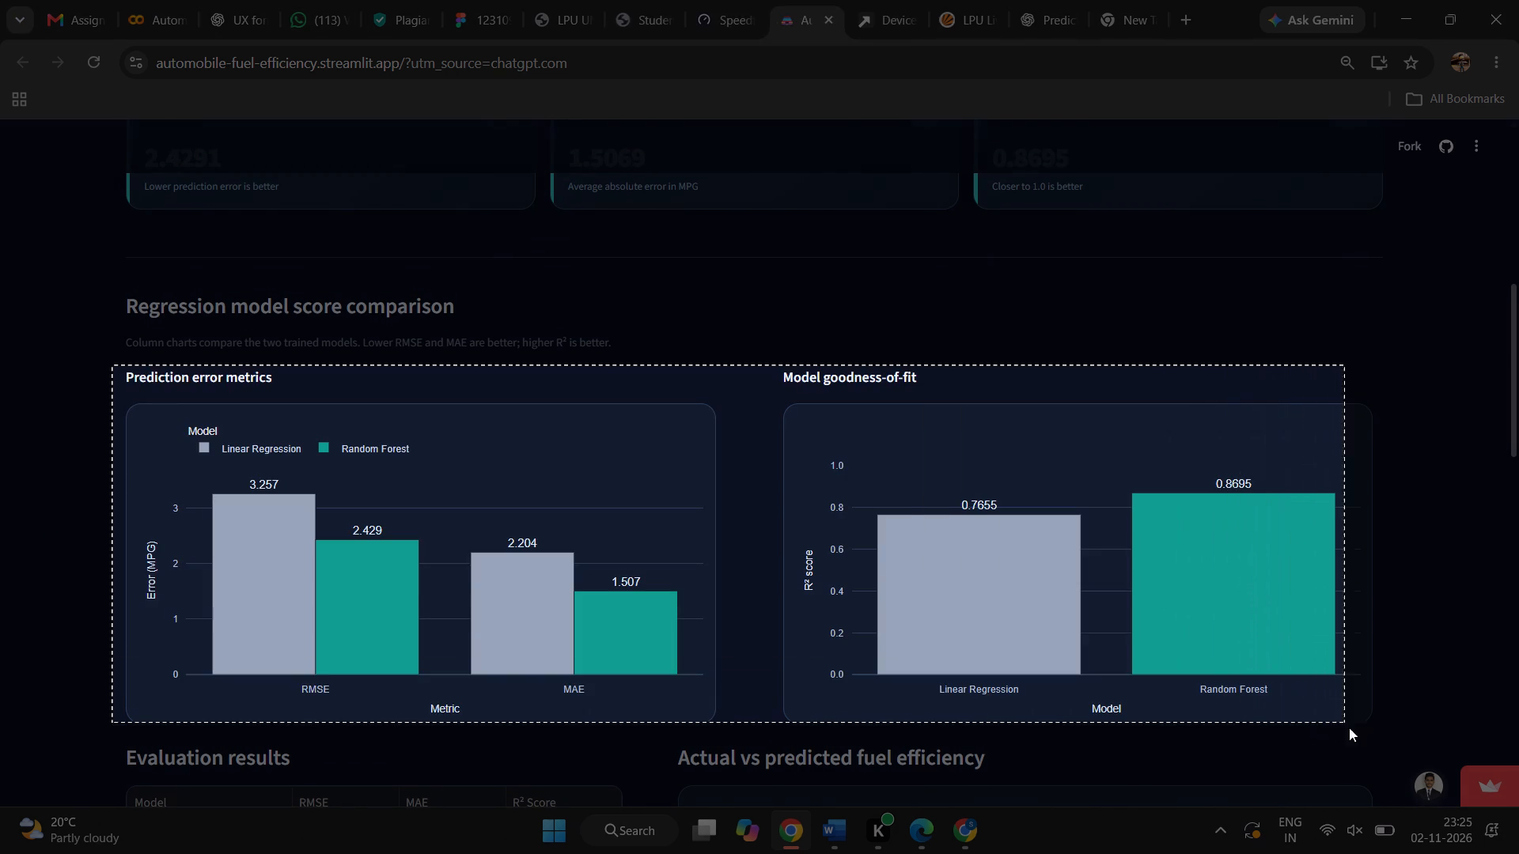
{"action": "left_click_drag", "start_coordinate": [1349, 727], "coordinate": [1392, 735]}
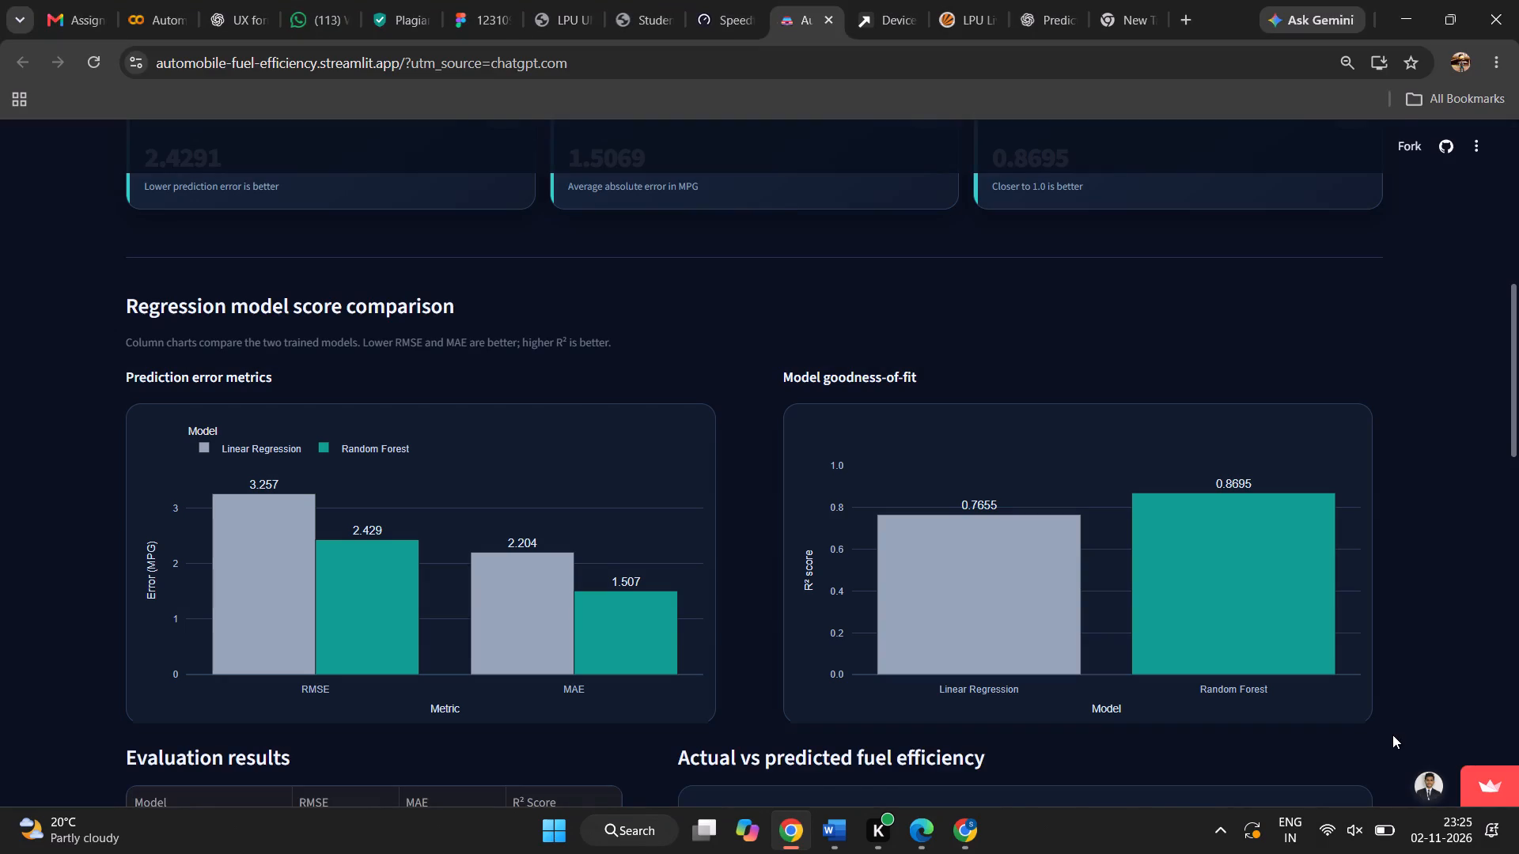
In the Word report, delete the surplus empty lines between the Vehicle distribution by fuel type chart and heading 8.8.
{"action": "key", "text": "alt+Tab"}
{"action": "scroll", "coordinate": [1155, 728], "scroll_direction": "down", "scroll_amount": 2}
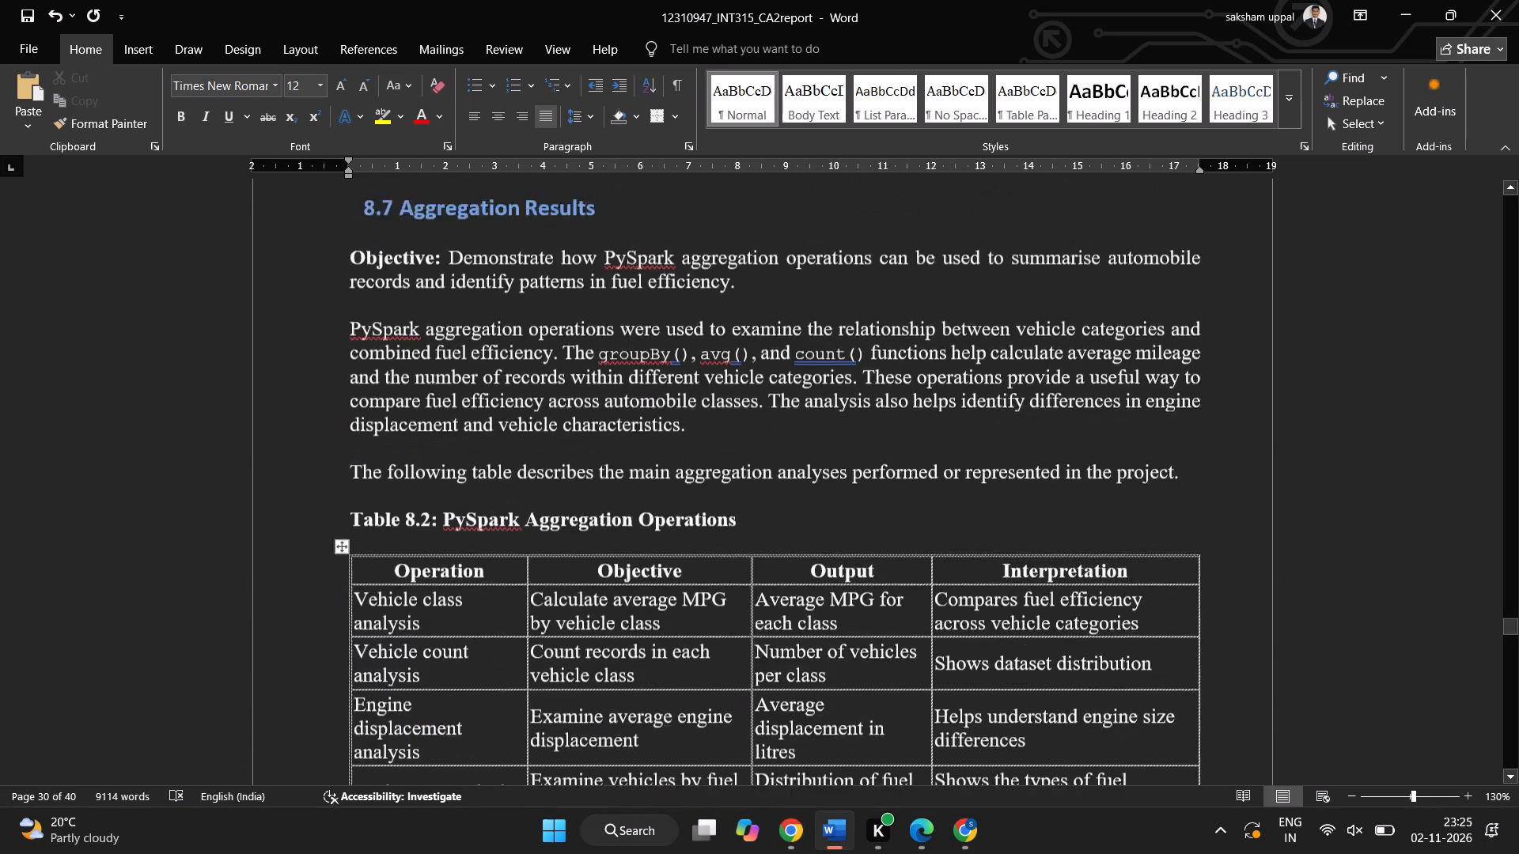
{"action": "scroll", "coordinate": [1155, 728], "scroll_direction": "down", "scroll_amount": 5}
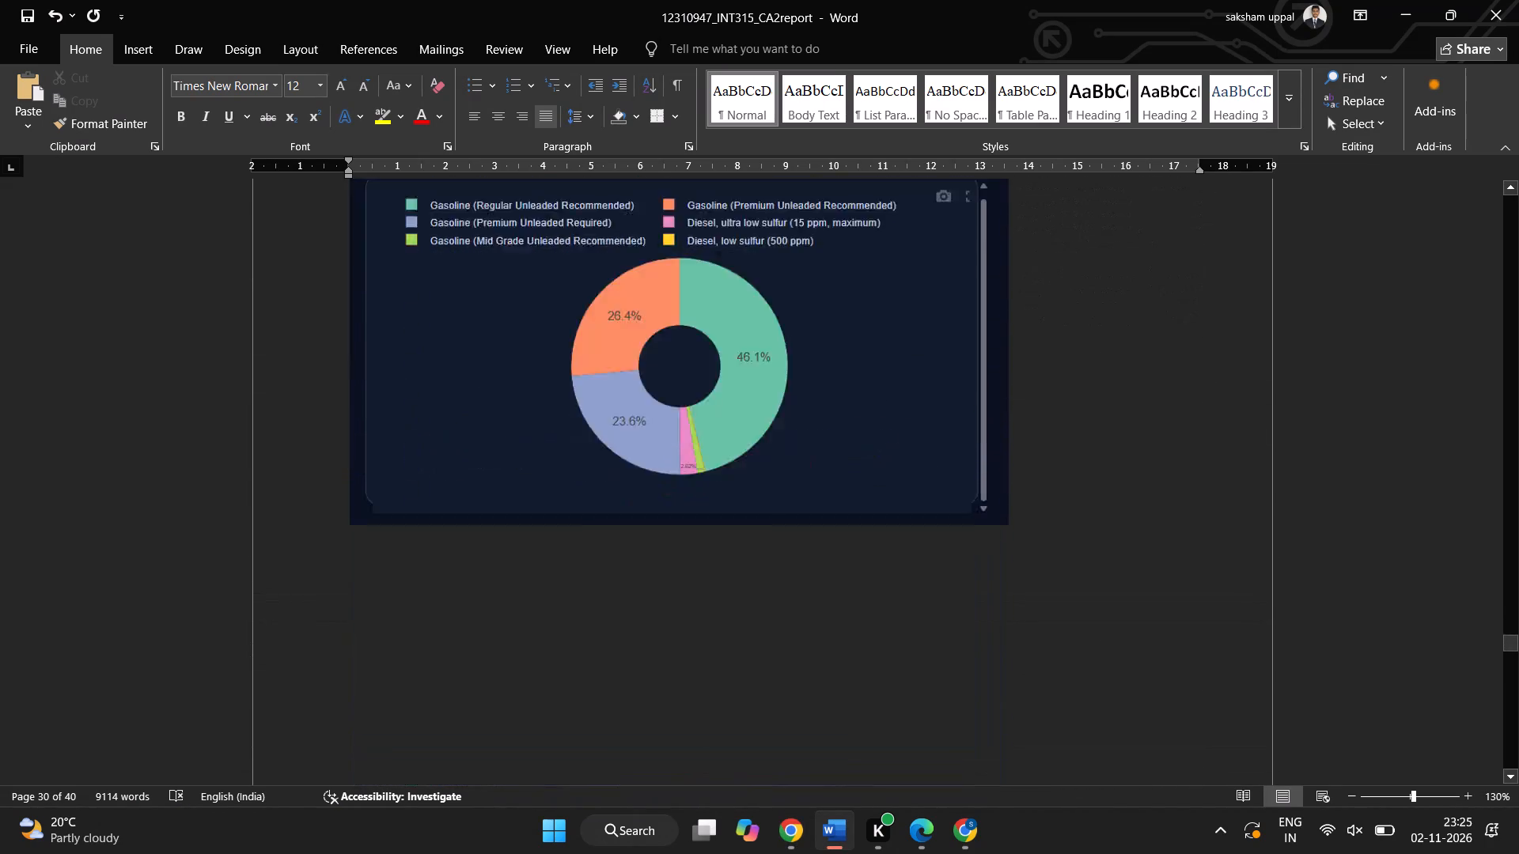
{"action": "scroll", "coordinate": [1155, 728], "scroll_direction": "down", "scroll_amount": 3}
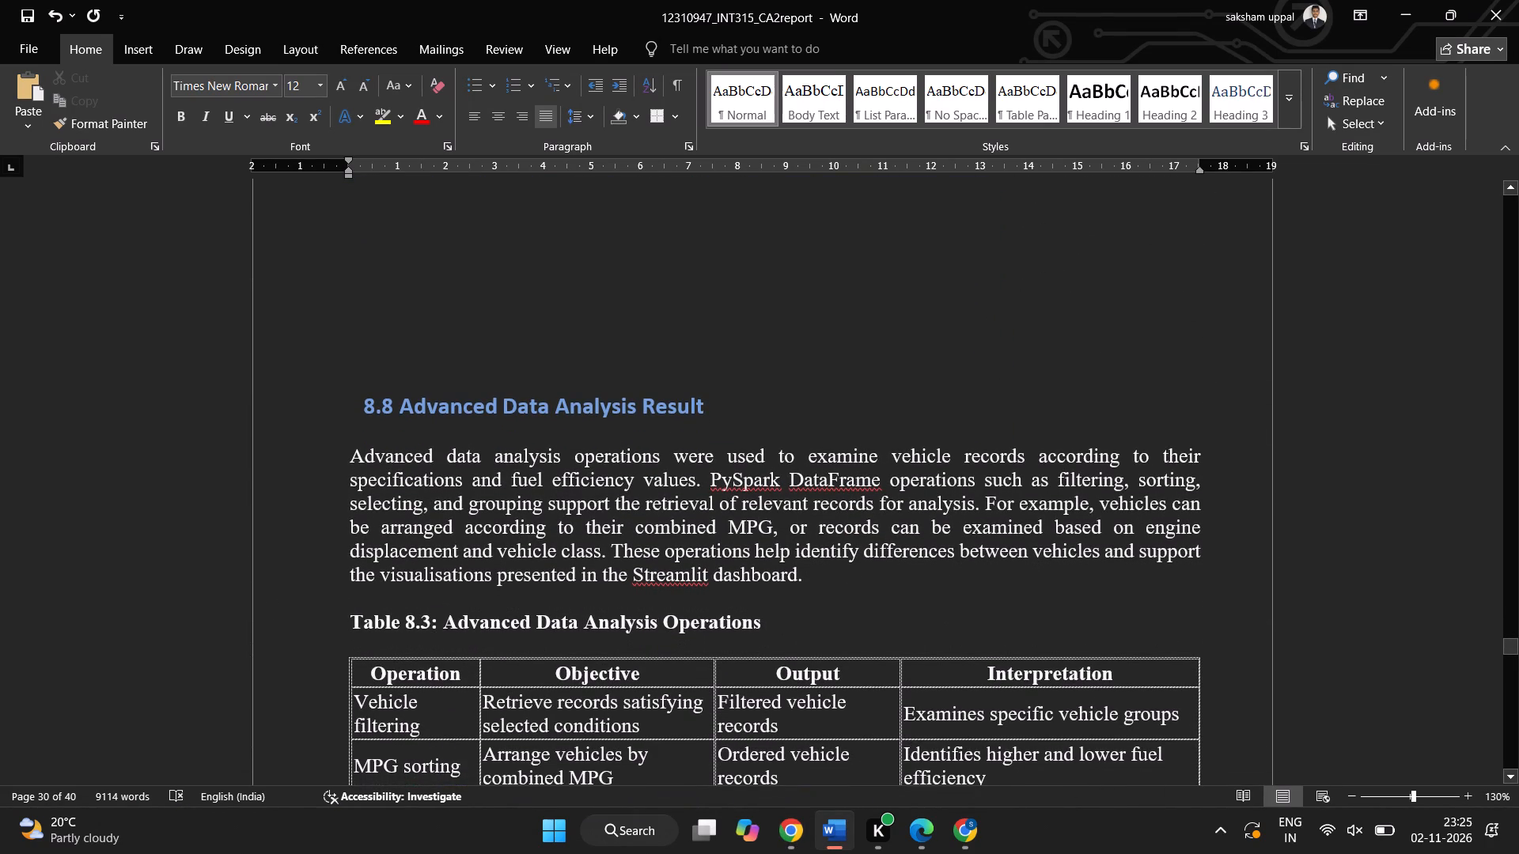
{"action": "left_click", "coordinate": [572, 316]}
{"action": "key", "text": "BackSpace"}
{"action": "key", "text": "BackSpace"}
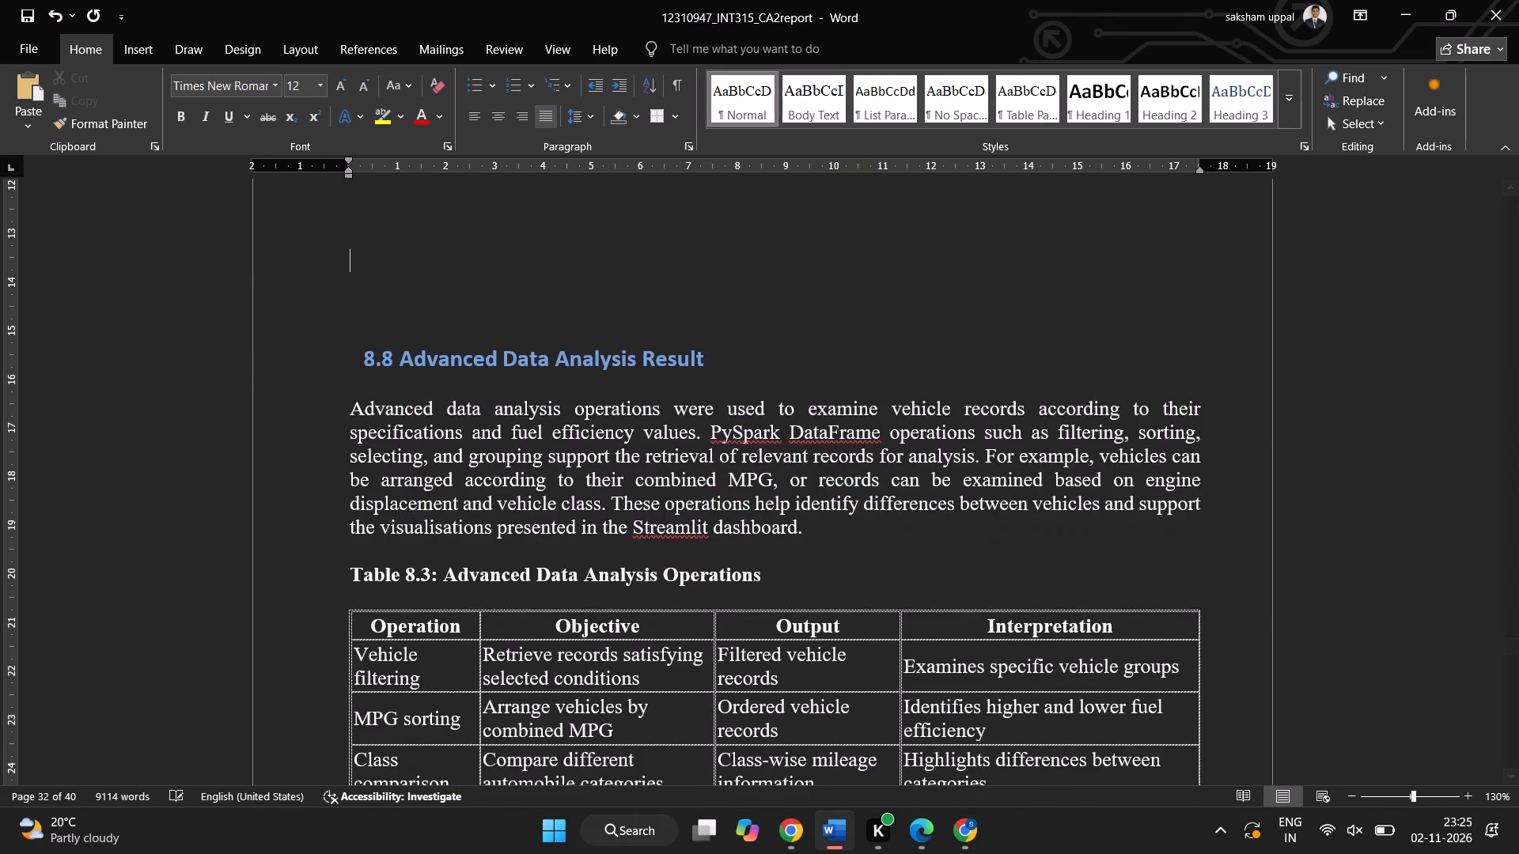
{"action": "scroll", "coordinate": [572, 316], "scroll_direction": "up", "scroll_amount": 1}
{"action": "key", "text": "BackSpace"}
{"action": "key", "text": "BackSpace"}
{"action": "key", "text": "BackSpace"}
{"action": "key", "text": "BackSpace"}
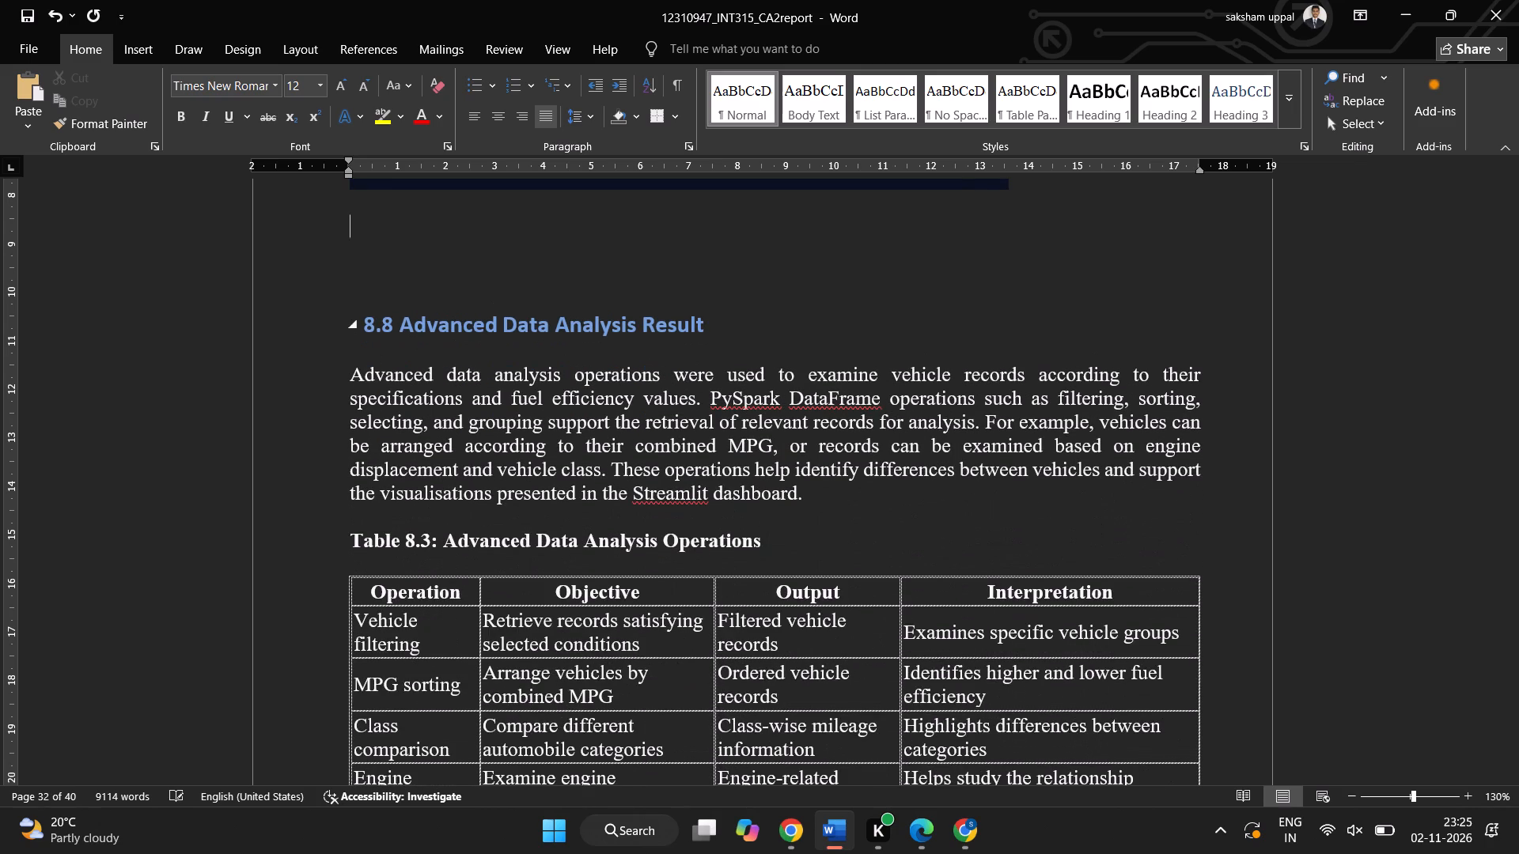
{"action": "key", "text": "Down"}
{"action": "key", "text": "BackSpace"}
{"action": "key", "text": "Down"}
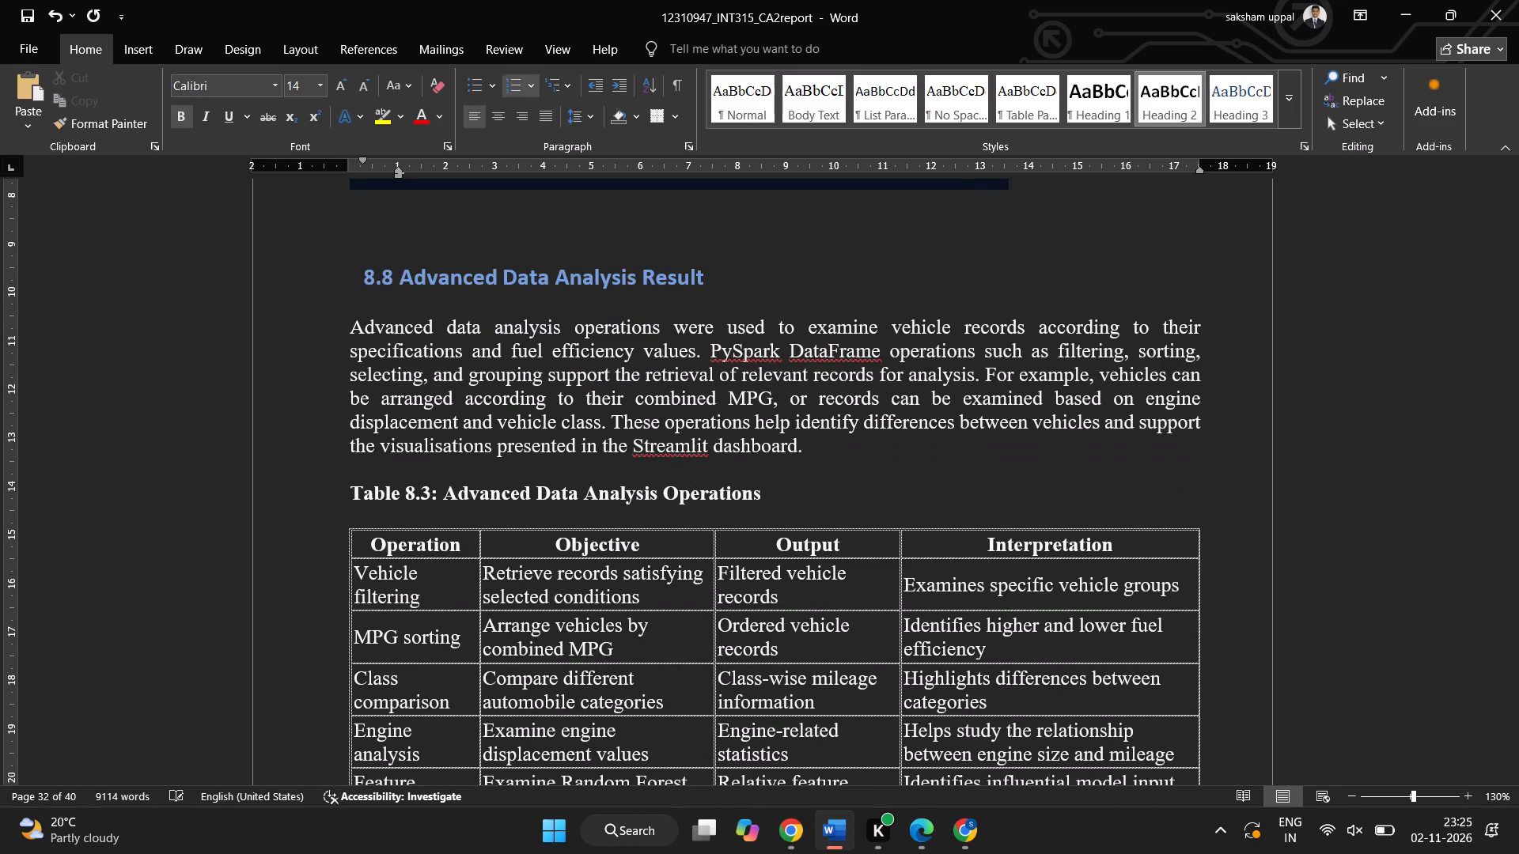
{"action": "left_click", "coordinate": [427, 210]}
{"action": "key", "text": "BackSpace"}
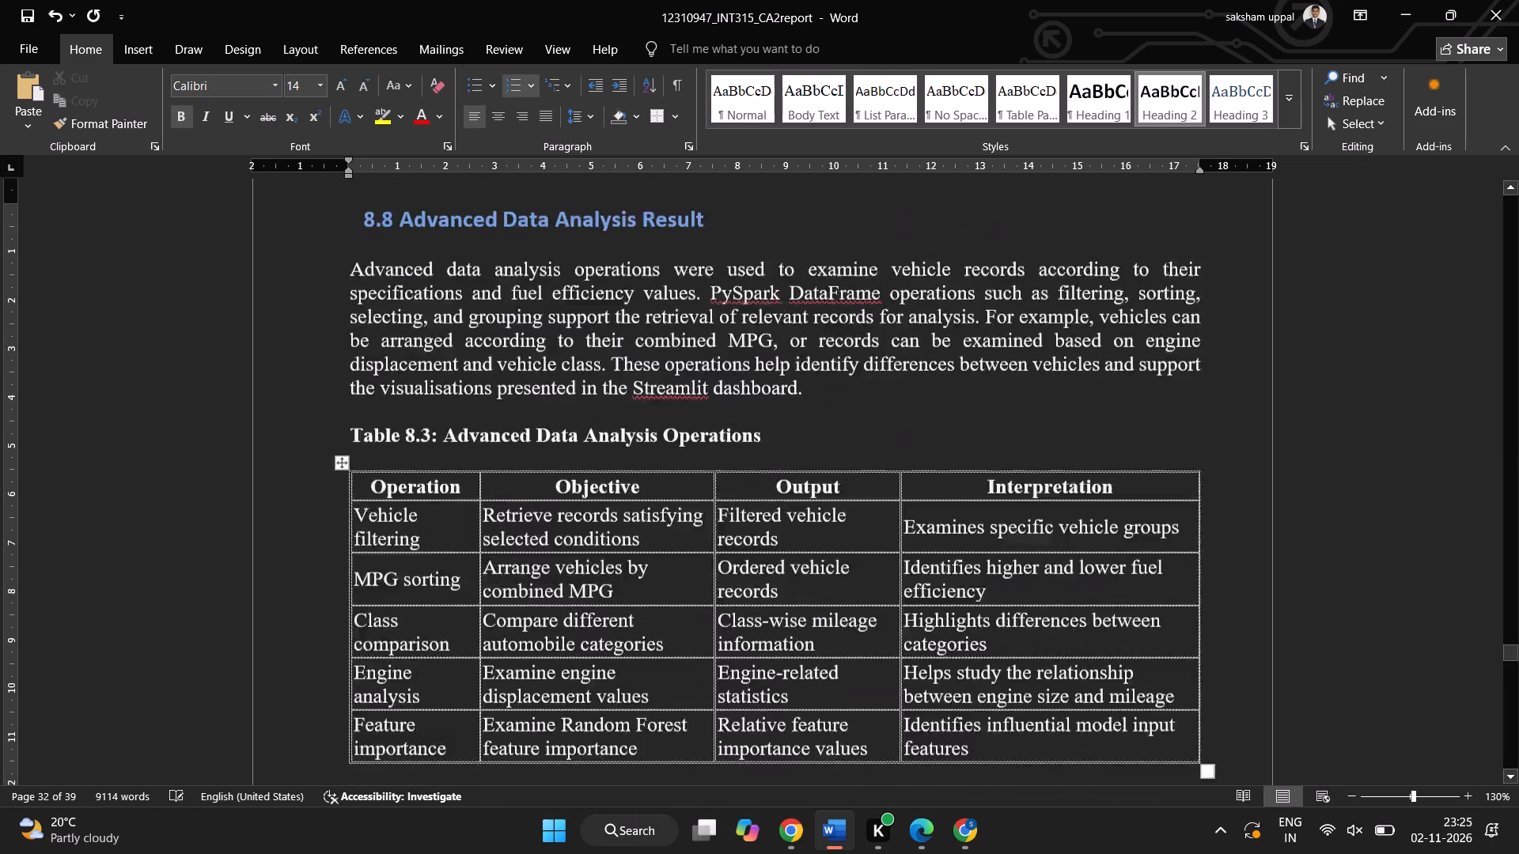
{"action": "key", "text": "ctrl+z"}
Delete one more empty line directly below the Vehicle distribution by fuel type chart, keeping the picture.
{"action": "left_click", "coordinate": [398, 627]}
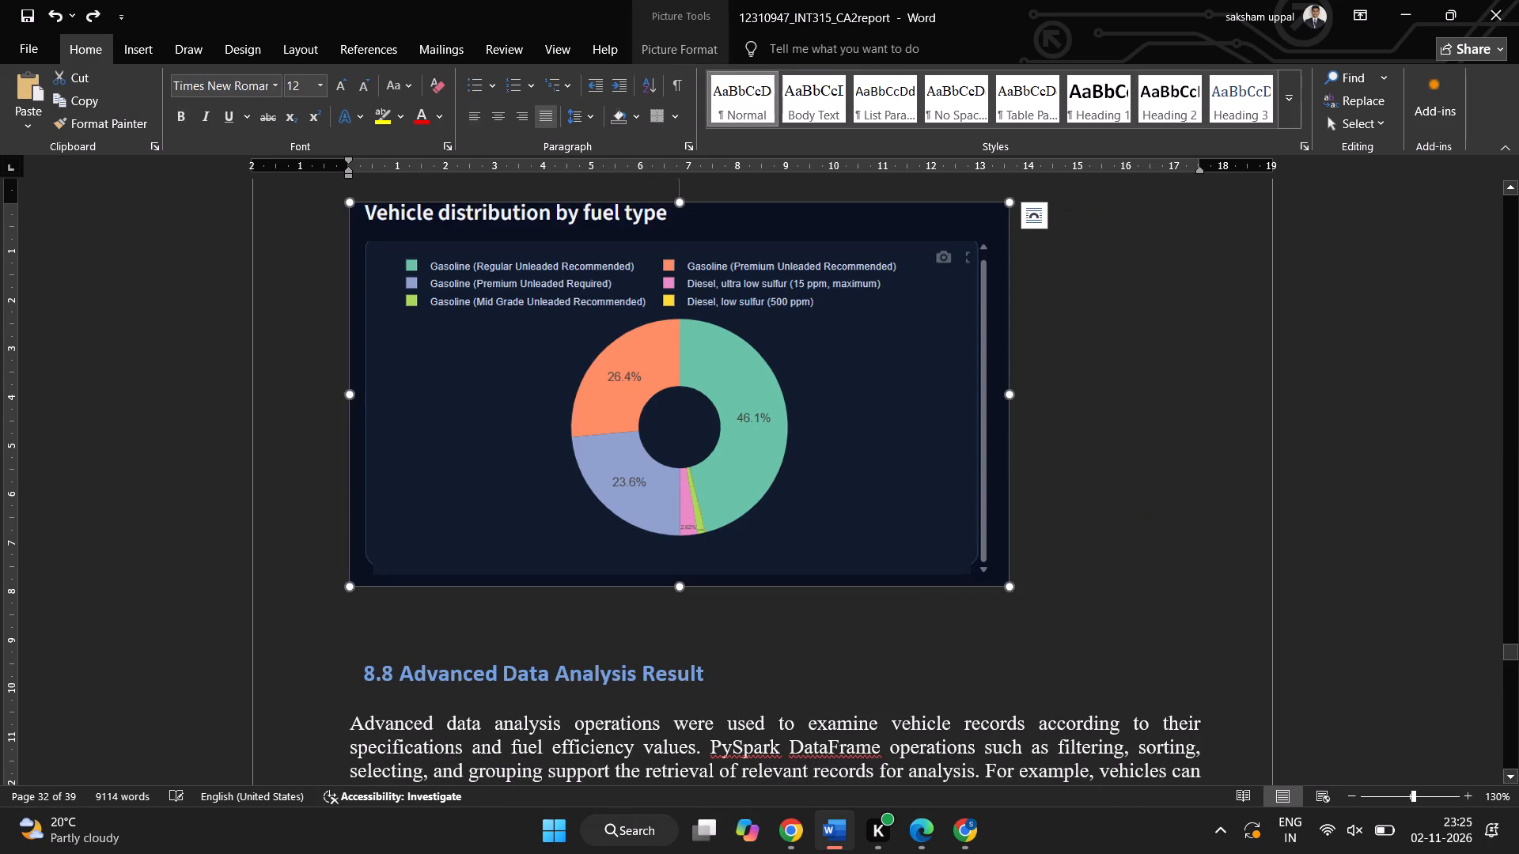
{"action": "key", "text": "BackSpace"}
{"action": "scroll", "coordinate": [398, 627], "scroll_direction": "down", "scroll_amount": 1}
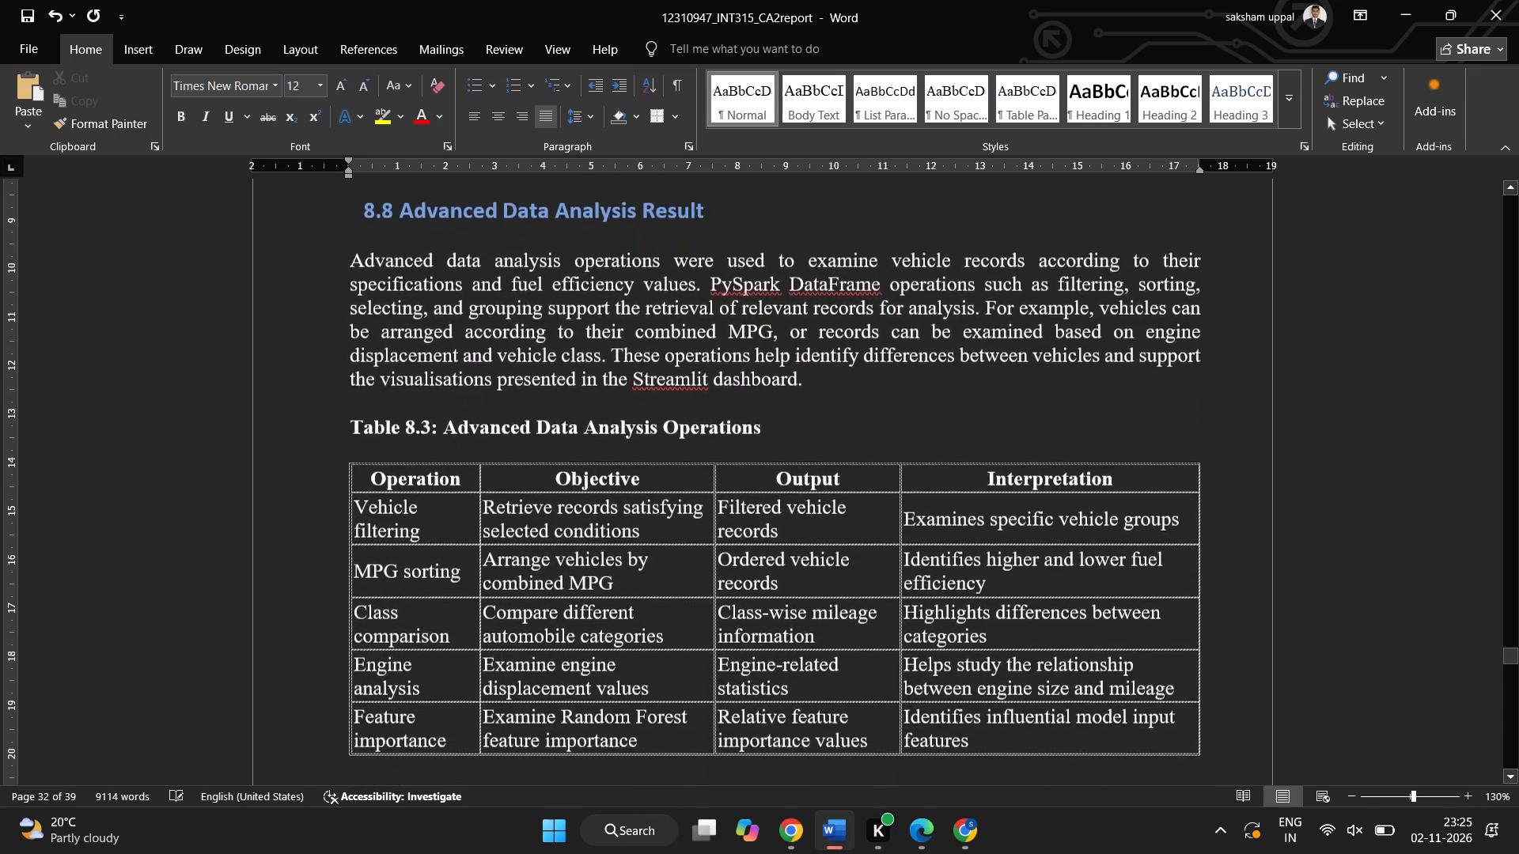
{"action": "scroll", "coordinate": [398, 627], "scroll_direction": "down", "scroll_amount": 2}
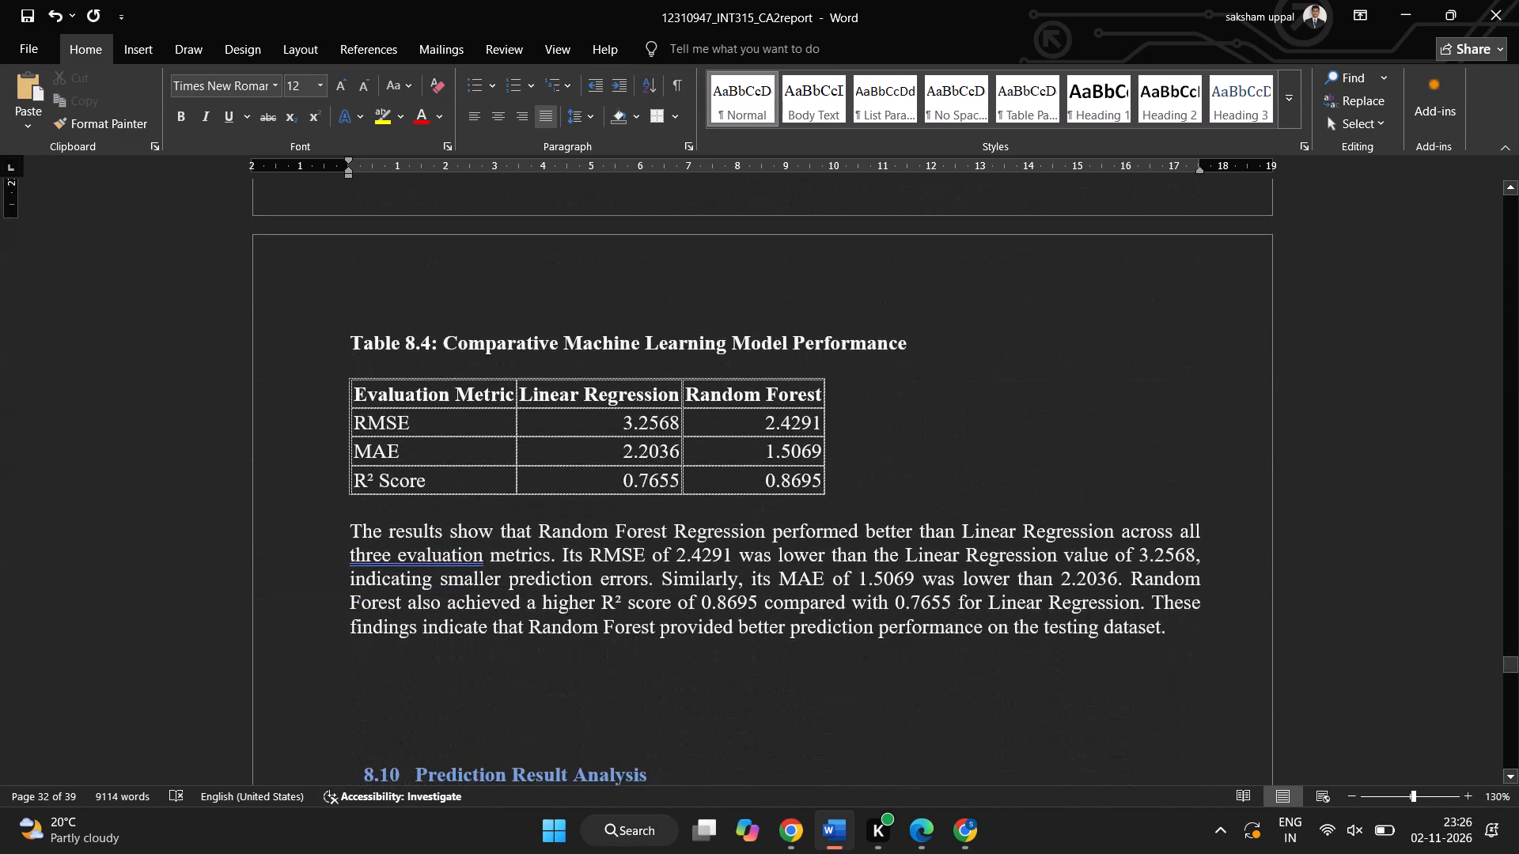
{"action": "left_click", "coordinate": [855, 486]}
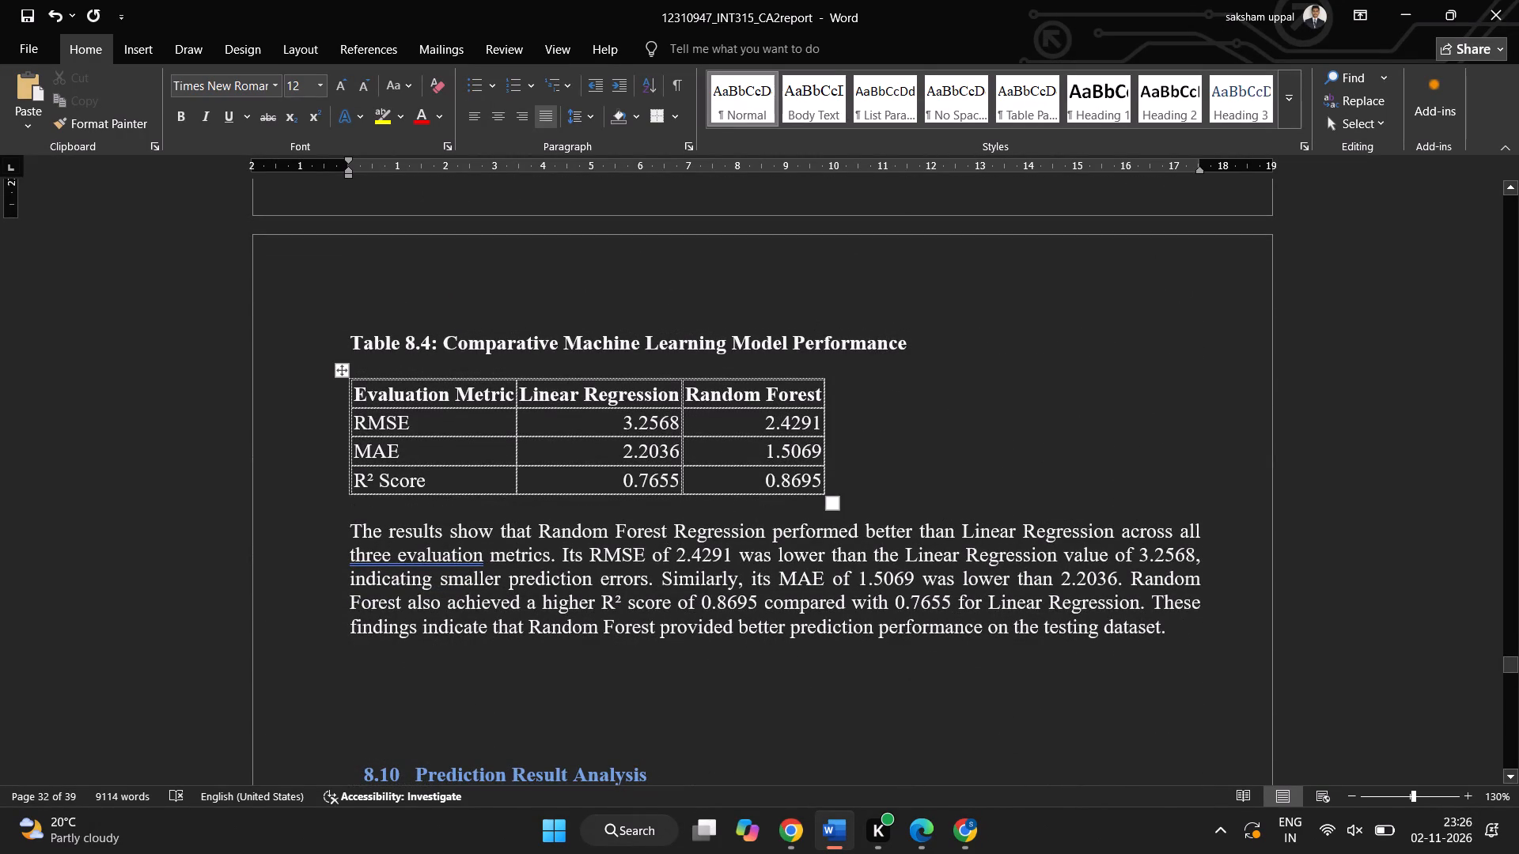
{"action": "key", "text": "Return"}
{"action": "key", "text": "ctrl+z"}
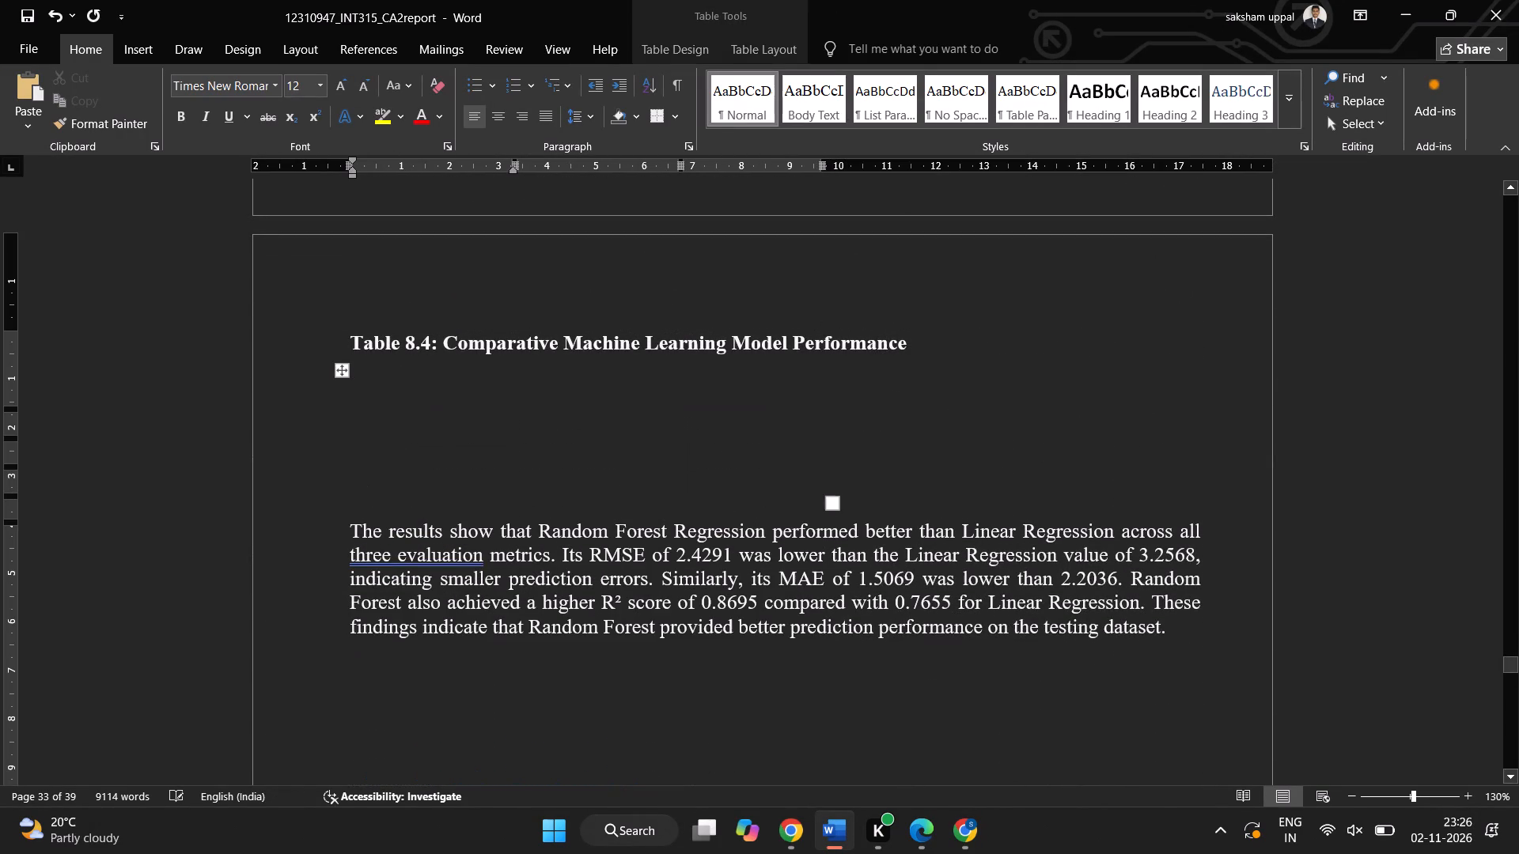
Paste the captured model performance charts below the results paragraph following Table 8.4, replacing empty lines above heading 8.10.
{"action": "left_click", "coordinate": [741, 698]}
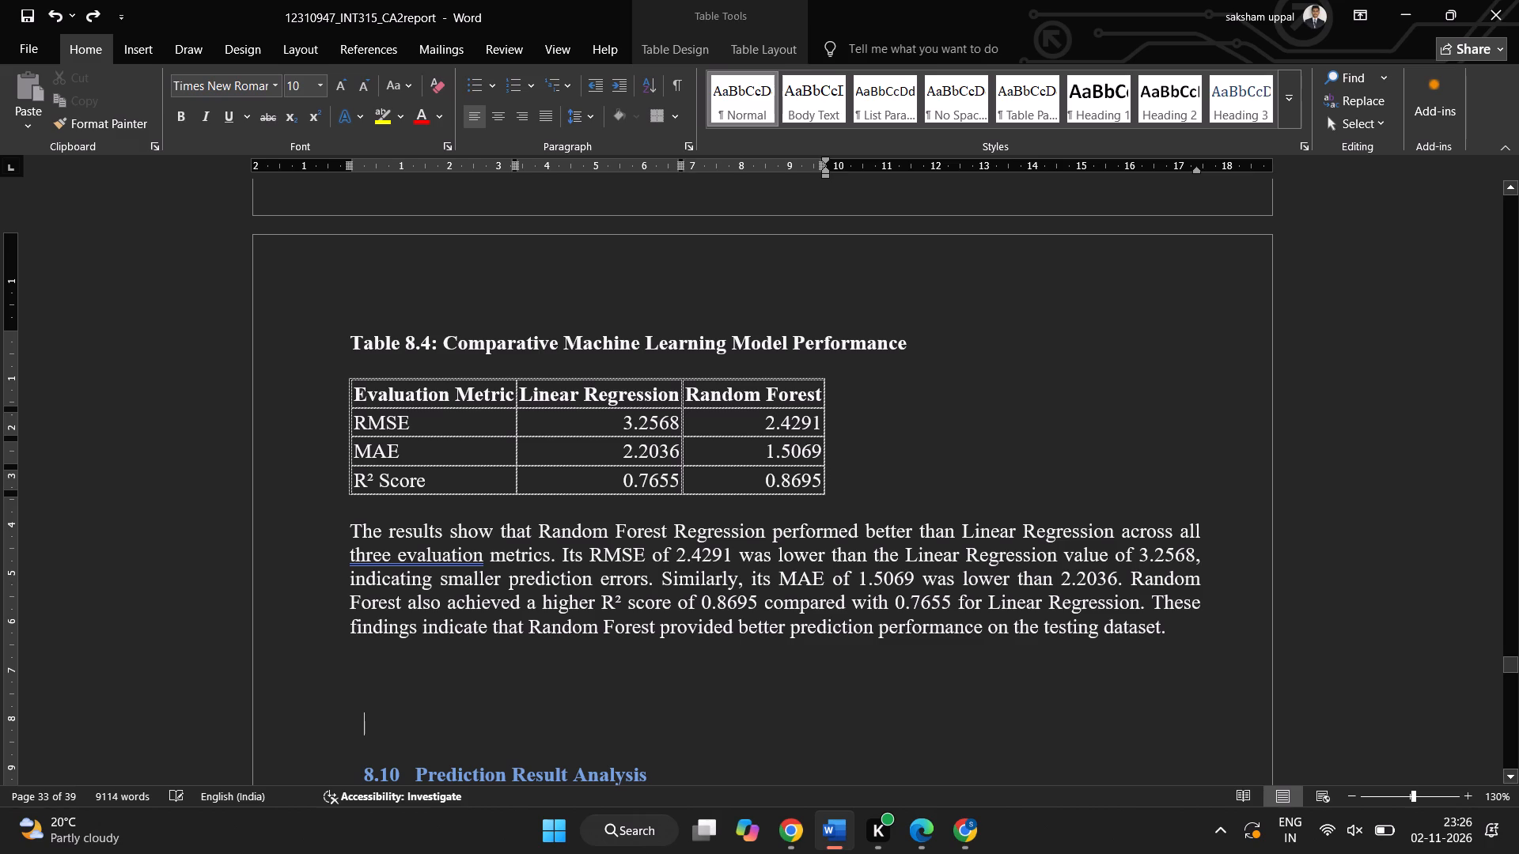
{"action": "key", "text": "BackSpace"}
{"action": "key", "text": "BackSpace"}
{"action": "key", "text": "ctrl+v"}
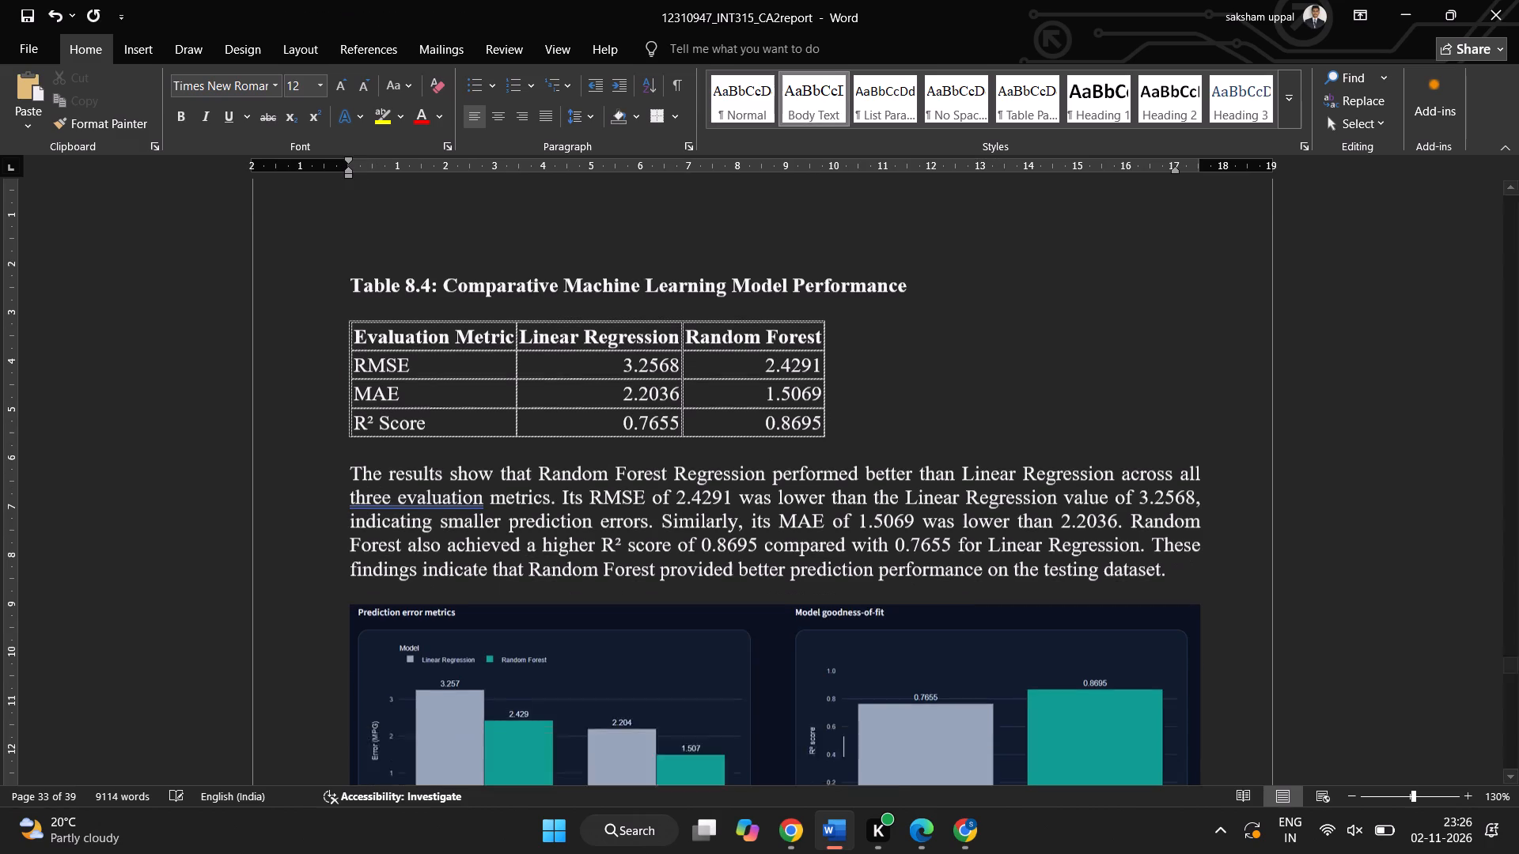
{"action": "scroll", "coordinate": [996, 644], "scroll_direction": "down", "scroll_amount": 3}
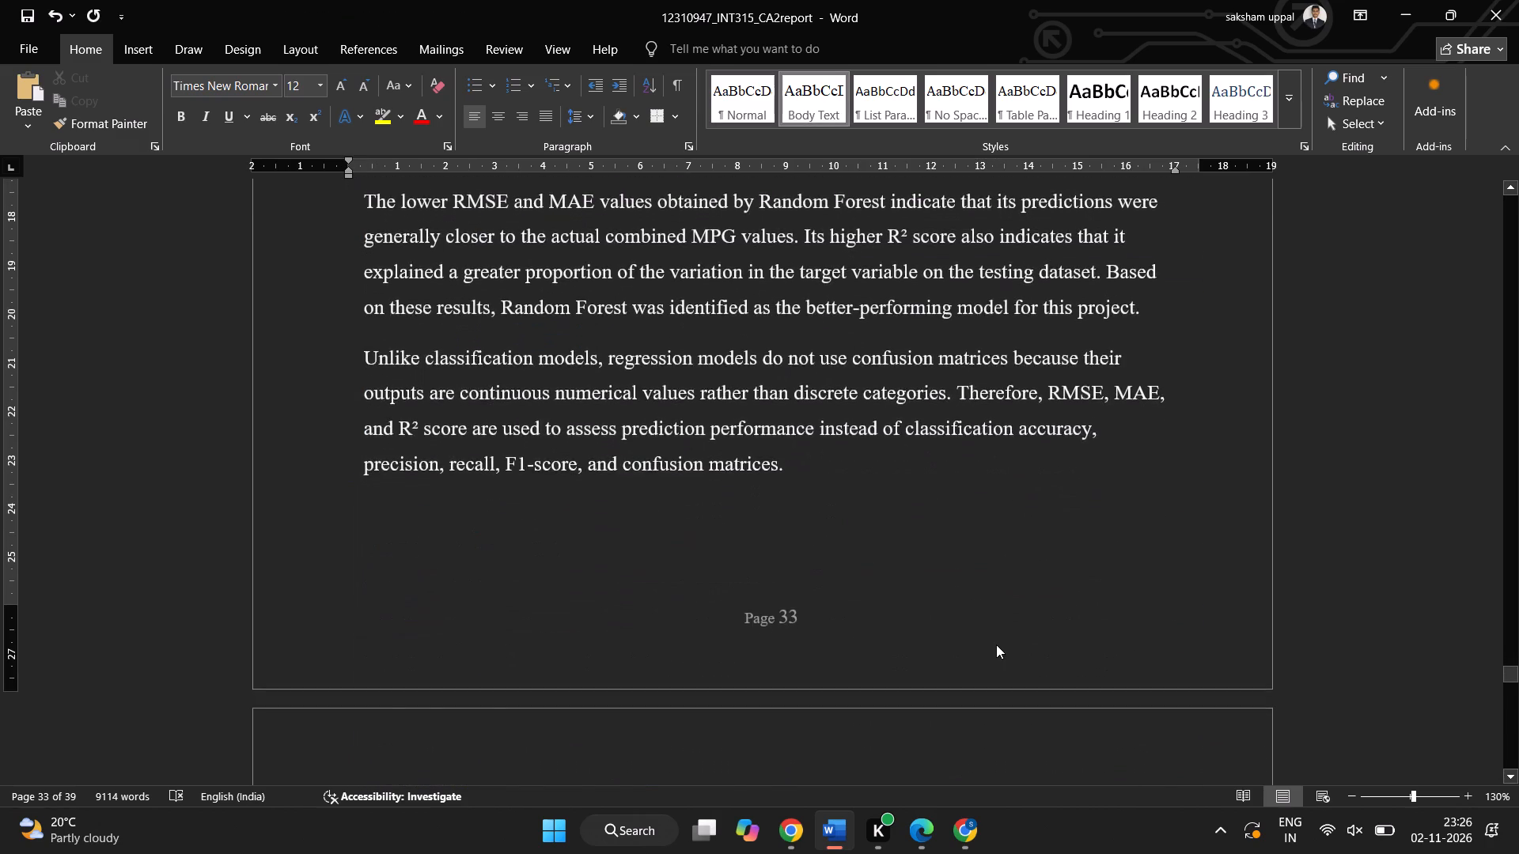
{"action": "scroll", "coordinate": [996, 644], "scroll_direction": "up", "scroll_amount": 3}
{"action": "key", "text": "alt+Tab"}
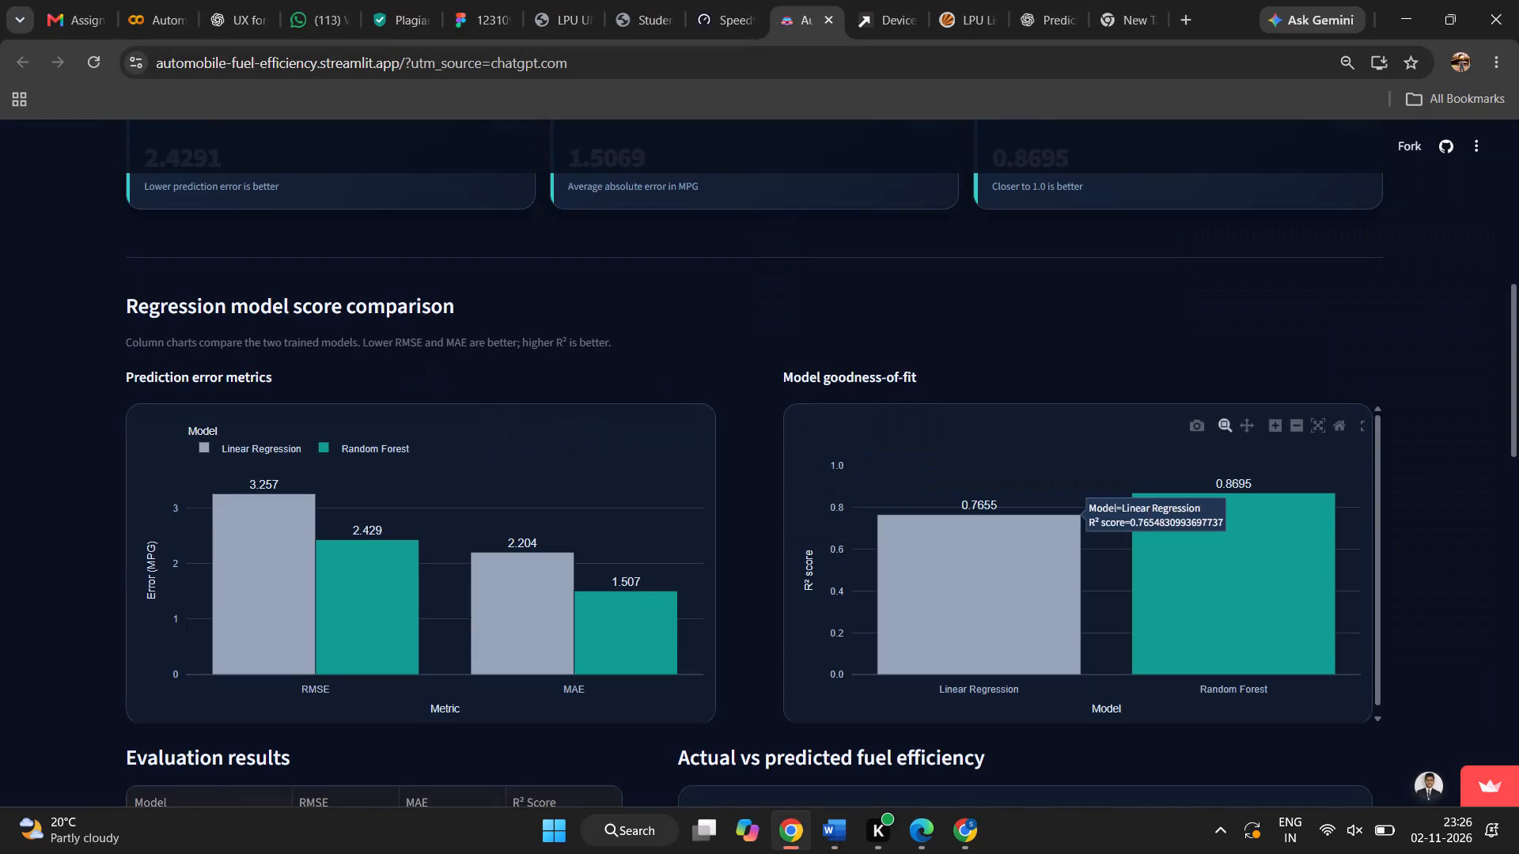
{"action": "scroll", "coordinate": [733, 627], "scroll_direction": "down", "scroll_amount": 2}
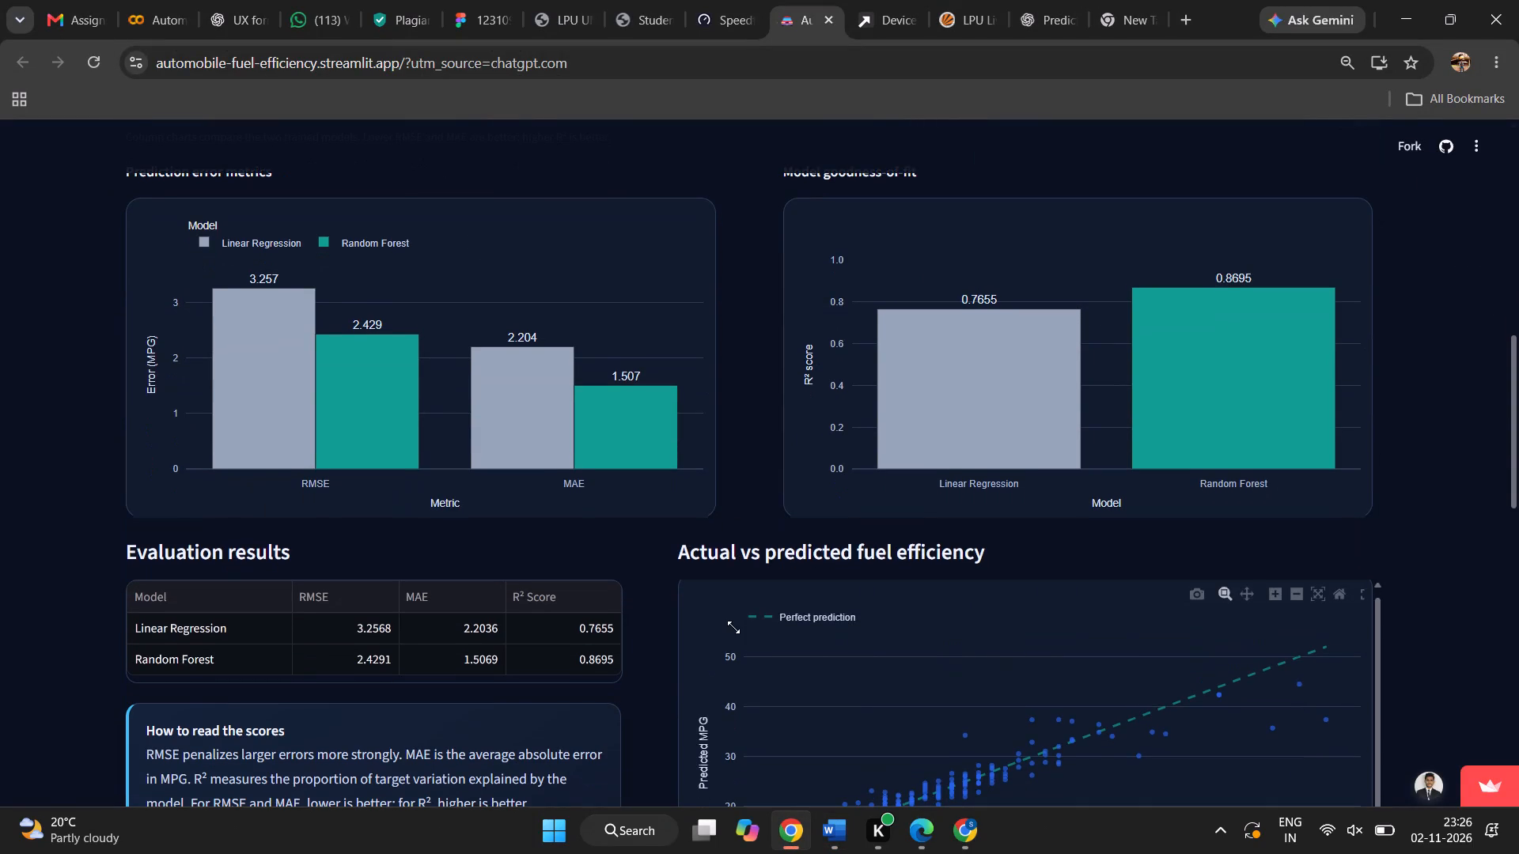
{"action": "scroll", "coordinate": [733, 627], "scroll_direction": "down", "scroll_amount": 1}
{"action": "scroll", "coordinate": [33, 642], "scroll_direction": "down", "scroll_amount": 5}
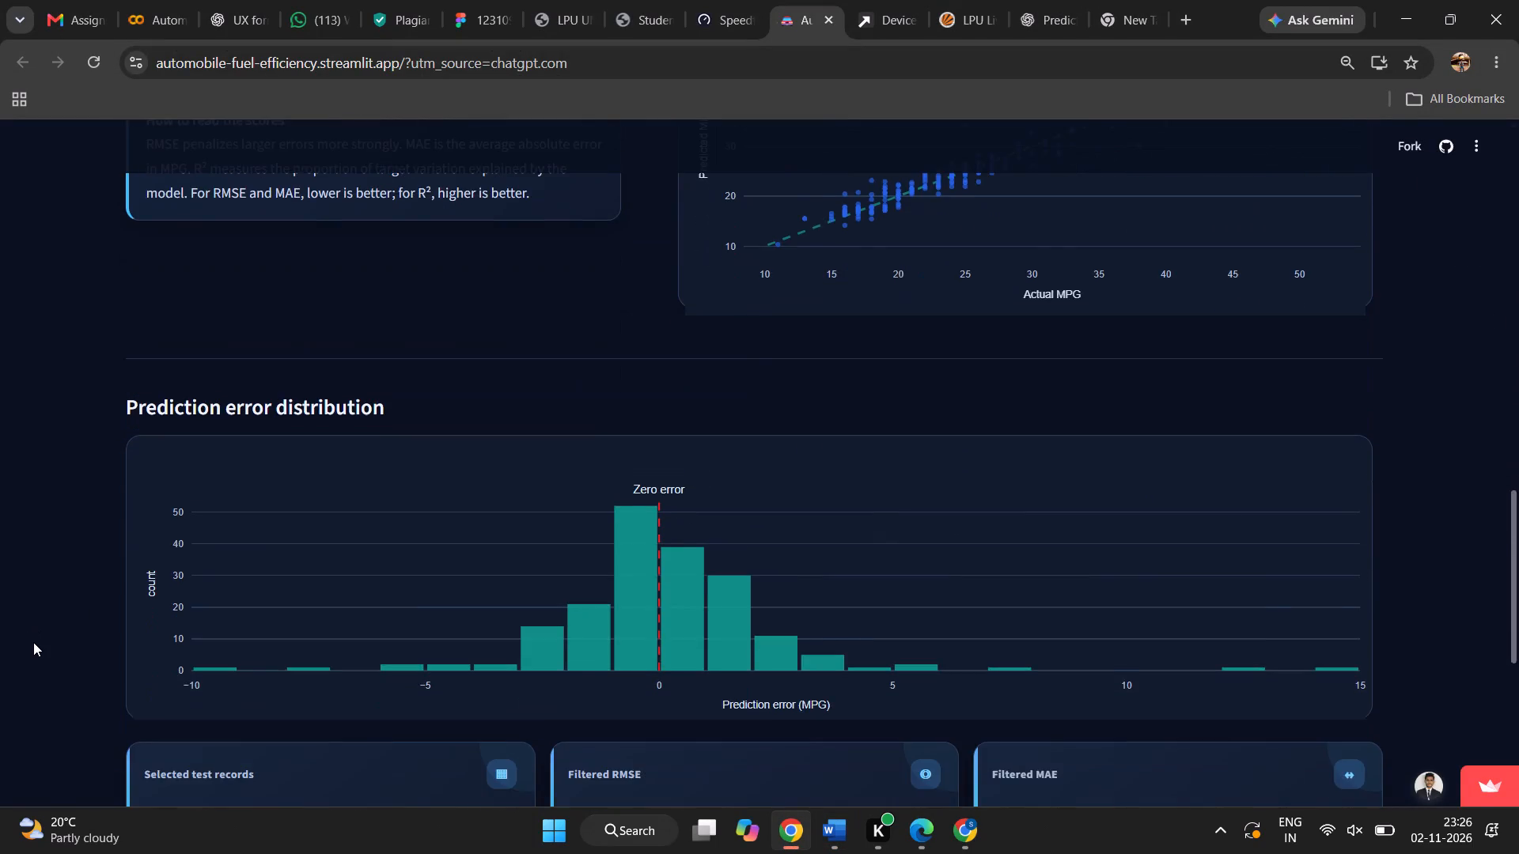
{"action": "scroll", "coordinate": [33, 642], "scroll_direction": "down", "scroll_amount": 4}
{"action": "scroll", "coordinate": [33, 642], "scroll_direction": "up", "scroll_amount": 8}
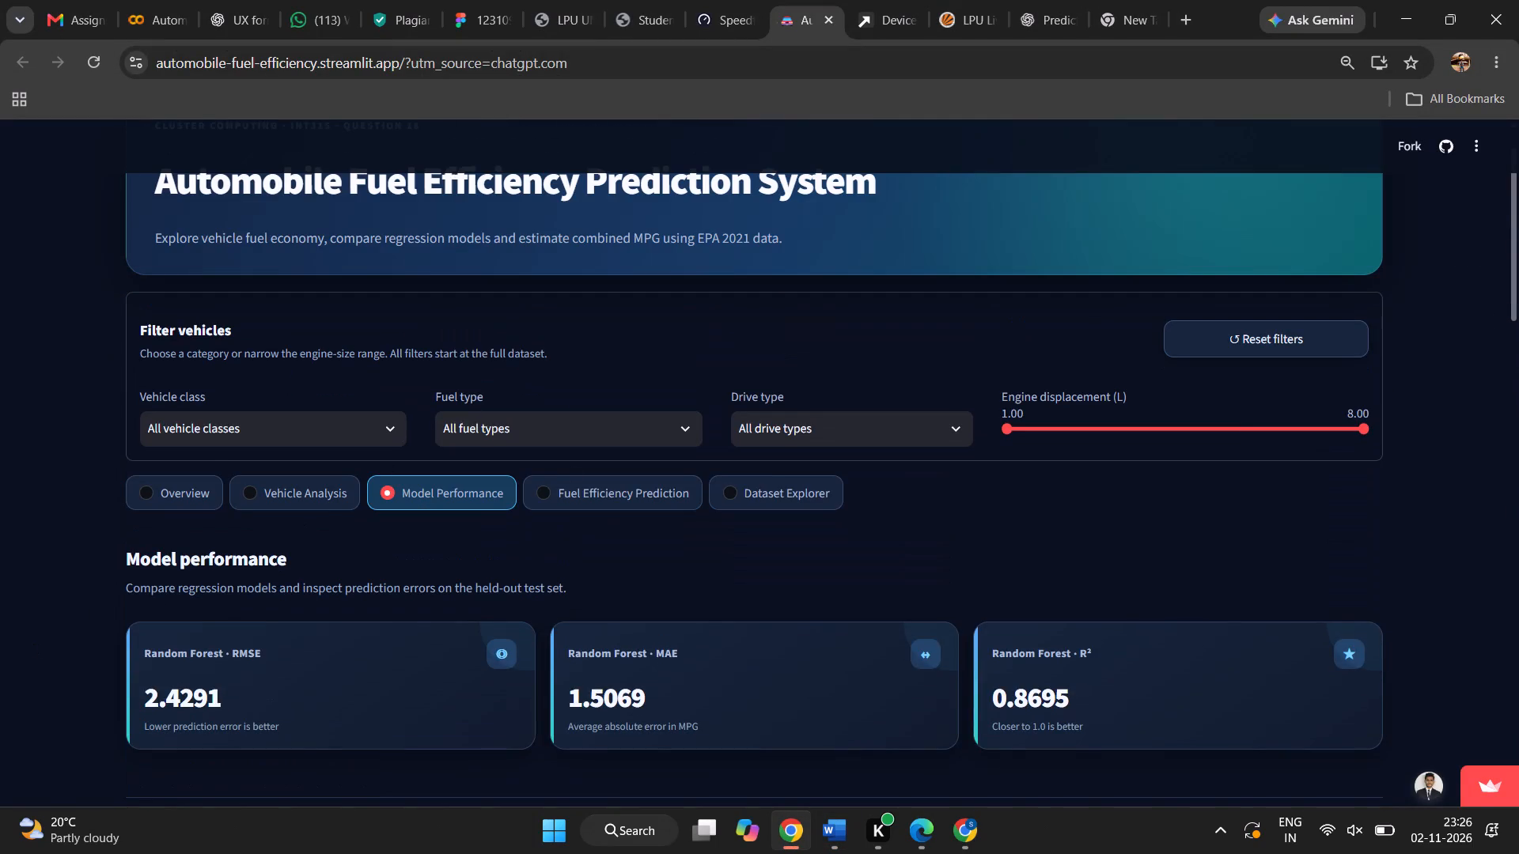
{"action": "left_click", "coordinate": [590, 500]}
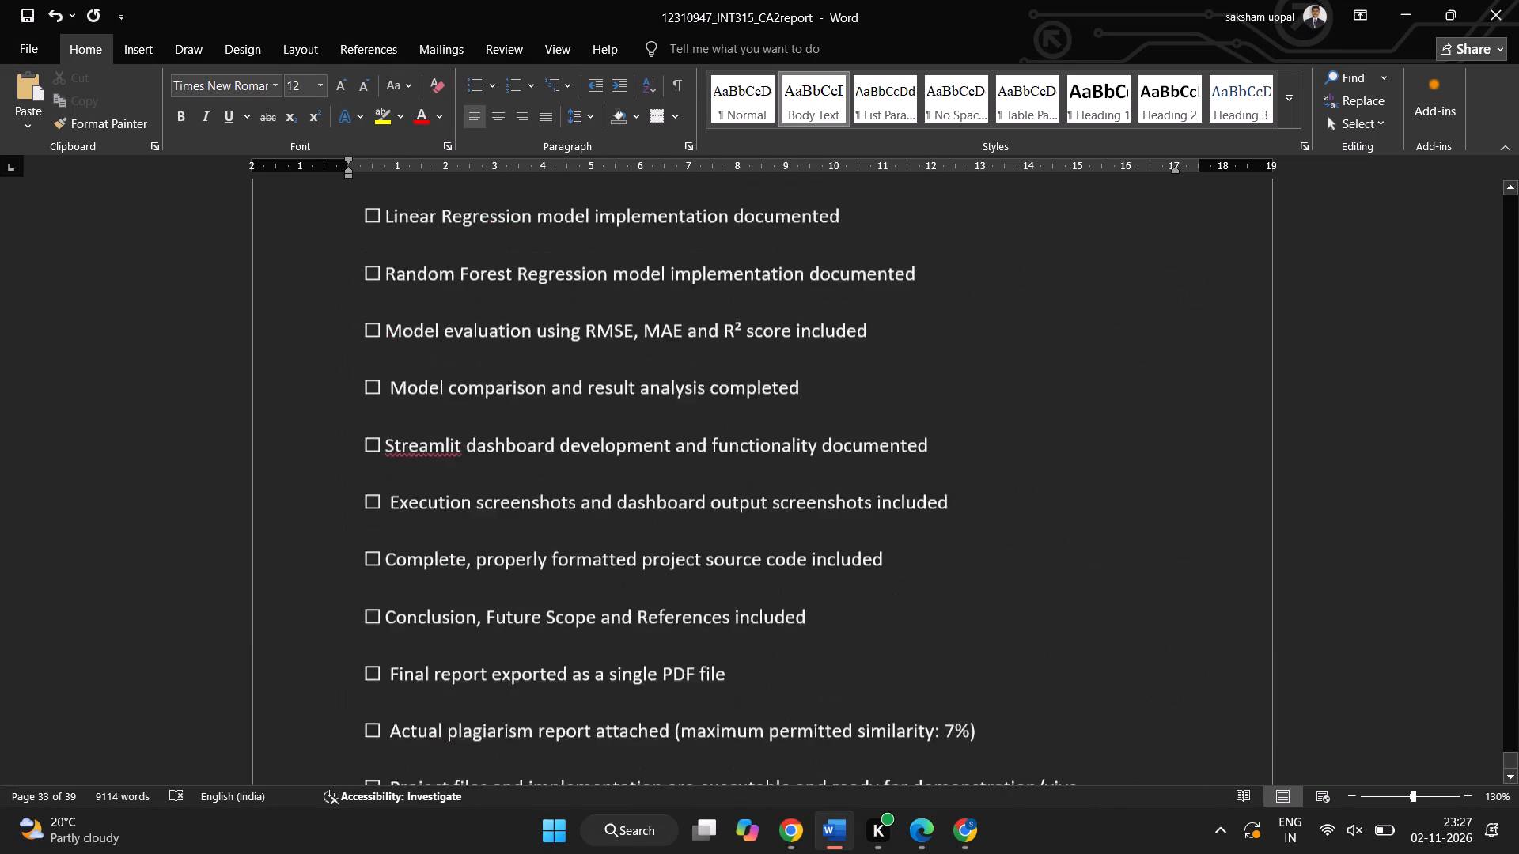
{"action": "scroll", "coordinate": [731, 563], "scroll_direction": "up", "scroll_amount": 20}
{"action": "scroll", "coordinate": [731, 563], "scroll_direction": "up", "scroll_amount": 20}
{"action": "scroll", "coordinate": [731, 563], "scroll_direction": "up", "scroll_amount": 20}
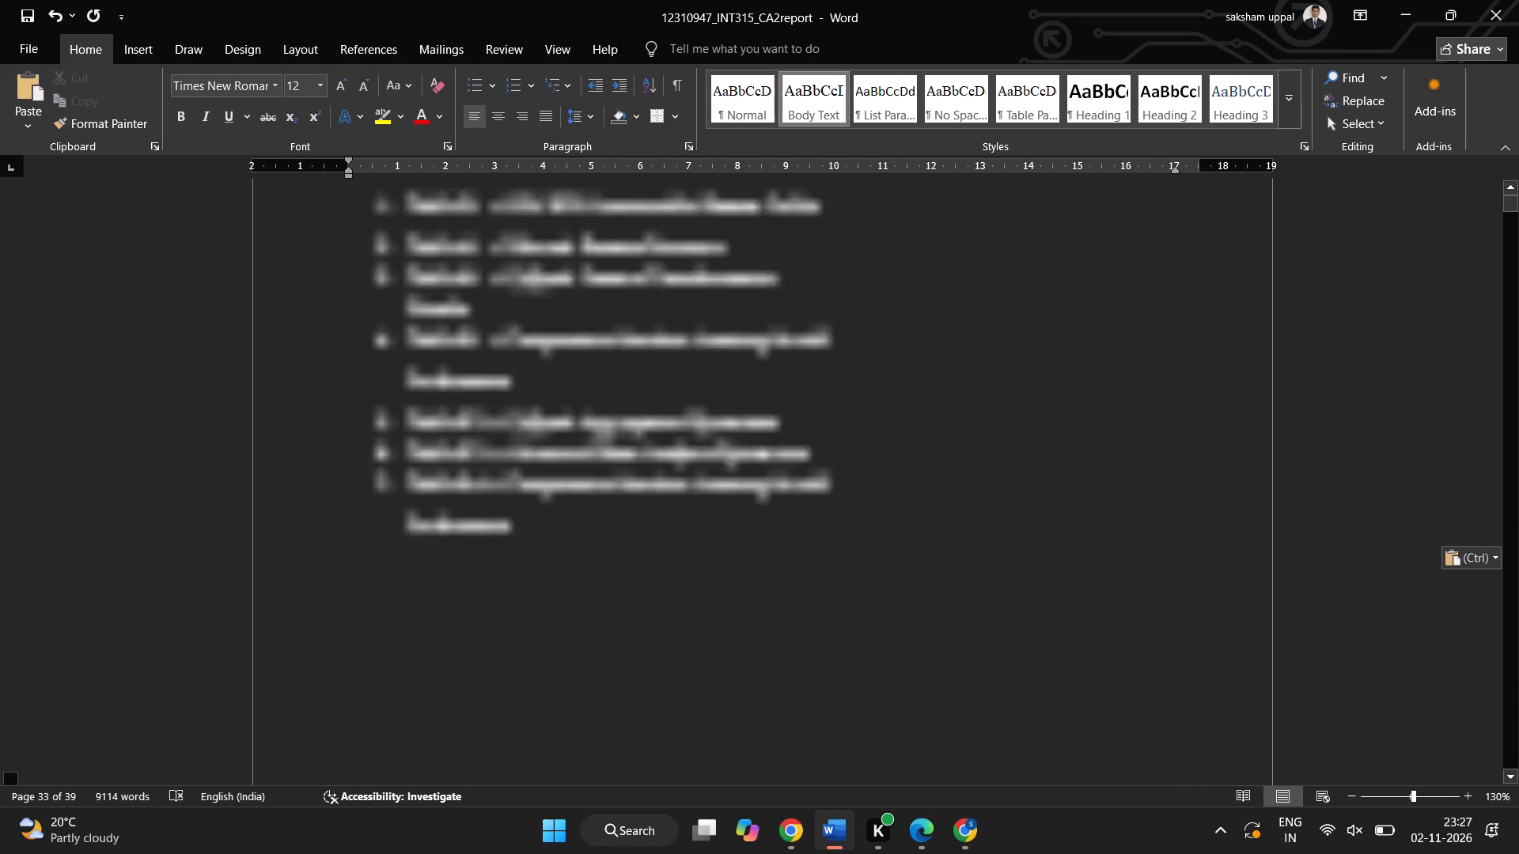
{"action": "scroll", "coordinate": [731, 563], "scroll_direction": "down", "scroll_amount": 2}
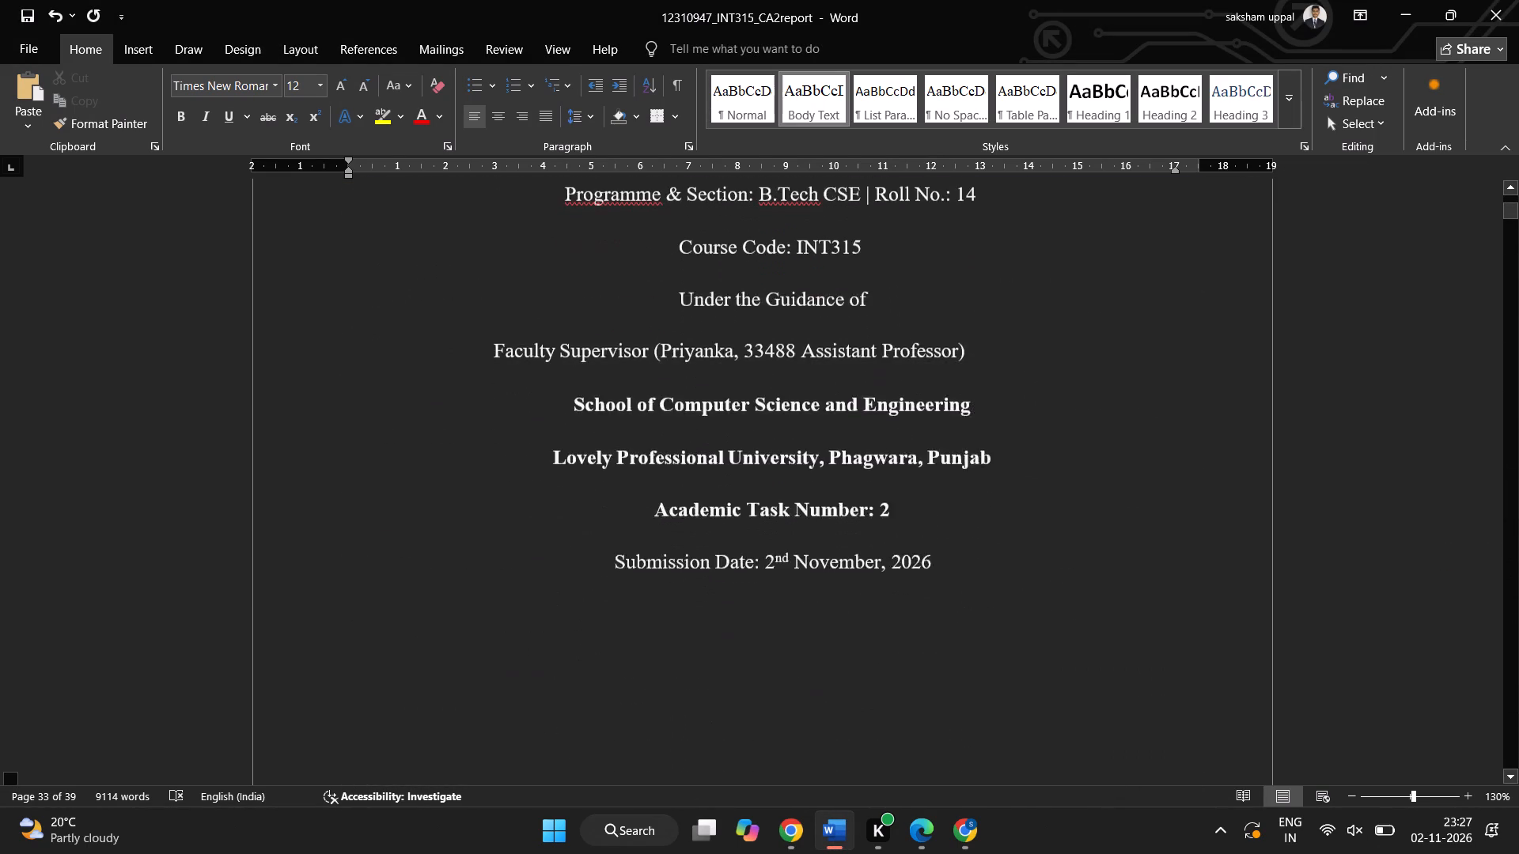
{"action": "scroll", "coordinate": [731, 563], "scroll_direction": "up", "scroll_amount": 3}
{"action": "scroll", "coordinate": [731, 563], "scroll_direction": "down", "scroll_amount": 2, "text": "ctrl"}
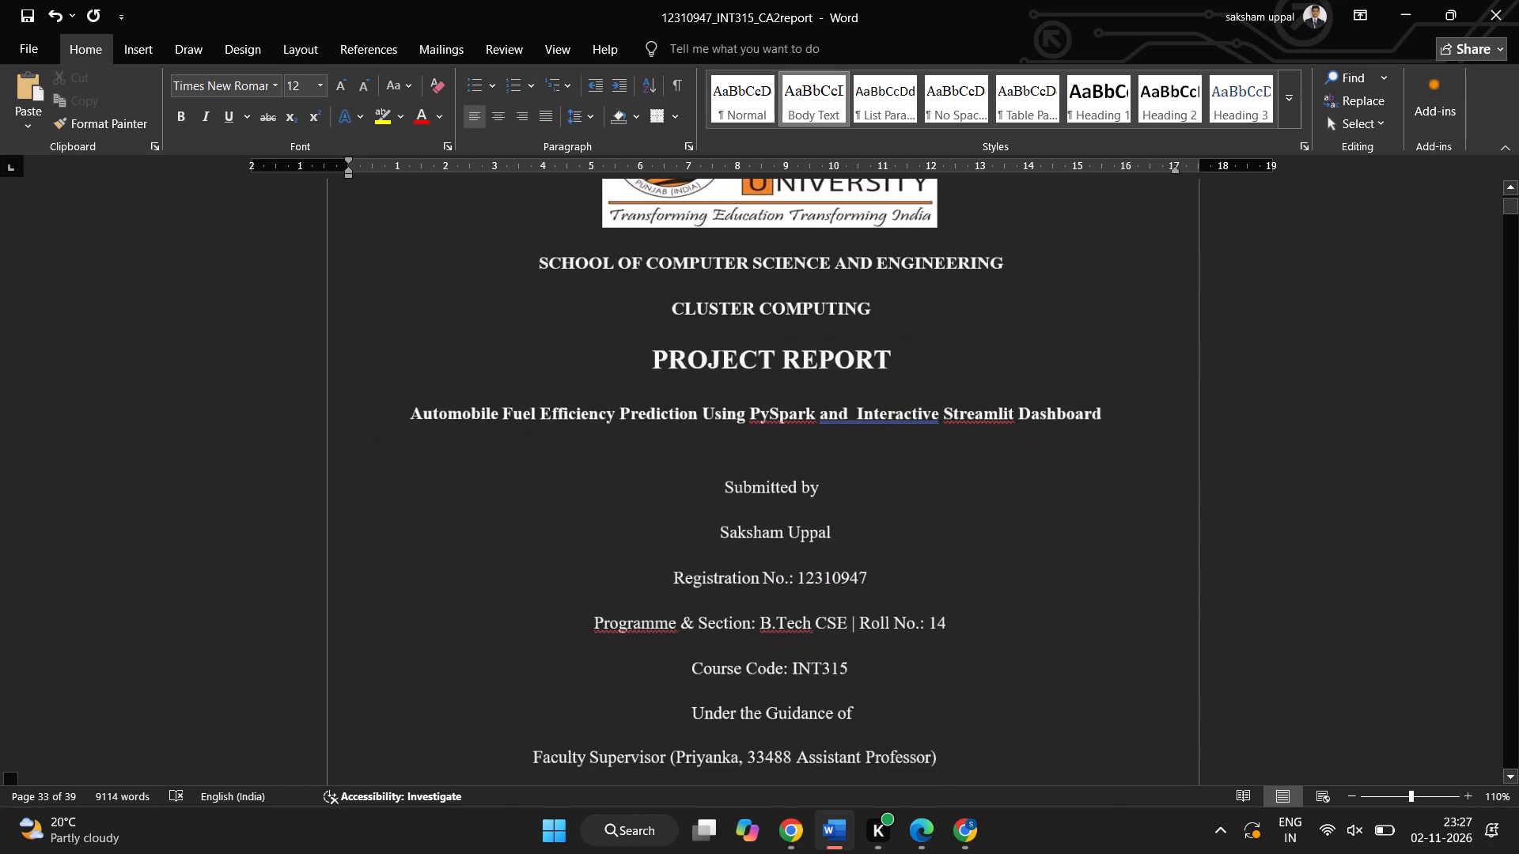
{"action": "scroll", "coordinate": [323, 481], "scroll_direction": "up", "scroll_amount": 2}
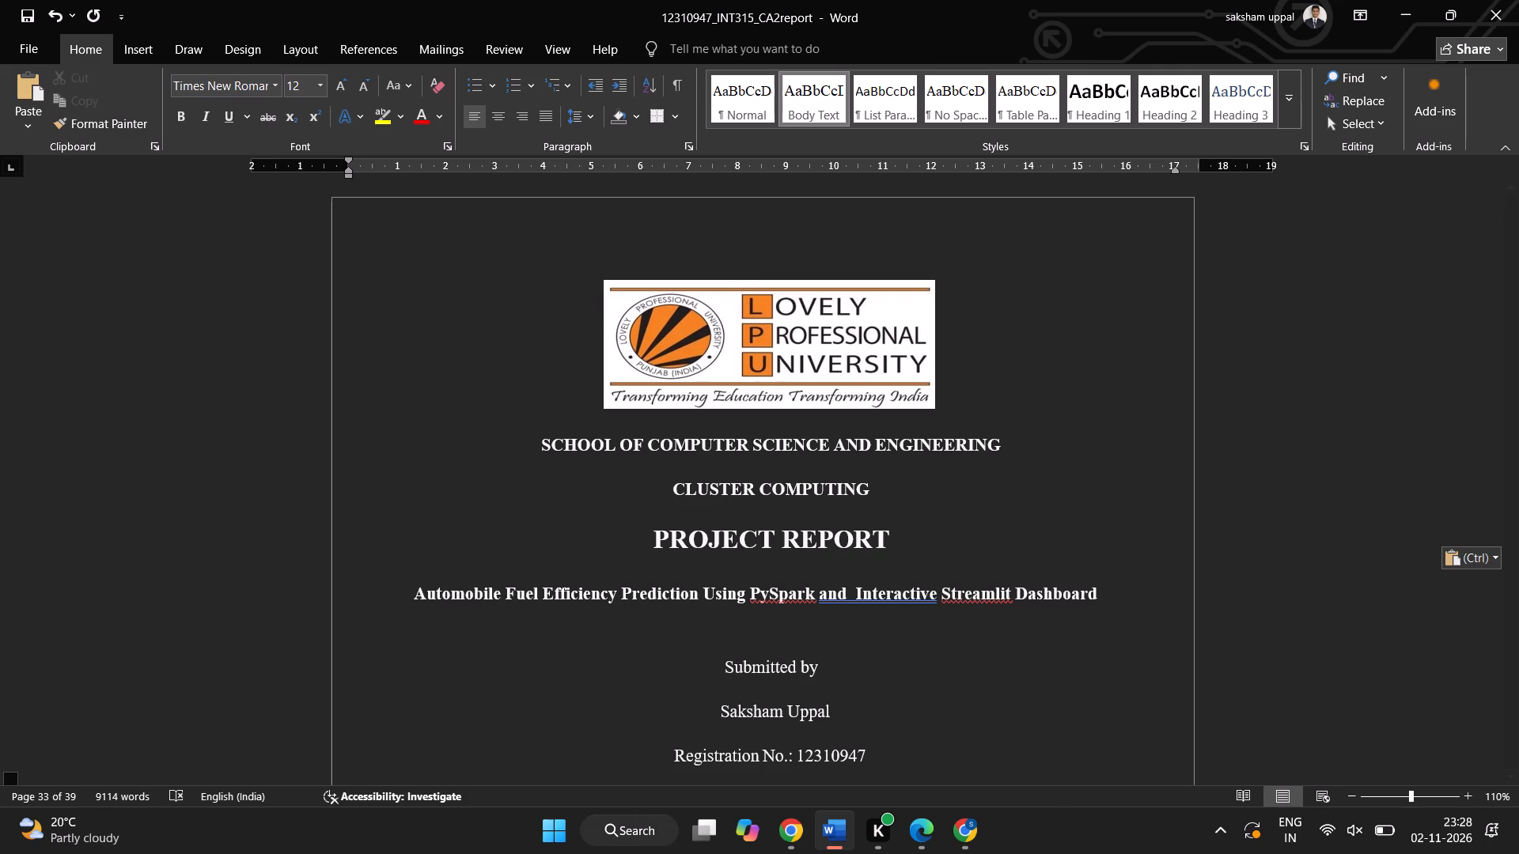
Skim the report's opening pages, from the cover through the Declaration and Acknowledgement, and return to the cover.
{"action": "scroll", "coordinate": [323, 481], "scroll_direction": "down", "scroll_amount": 3}
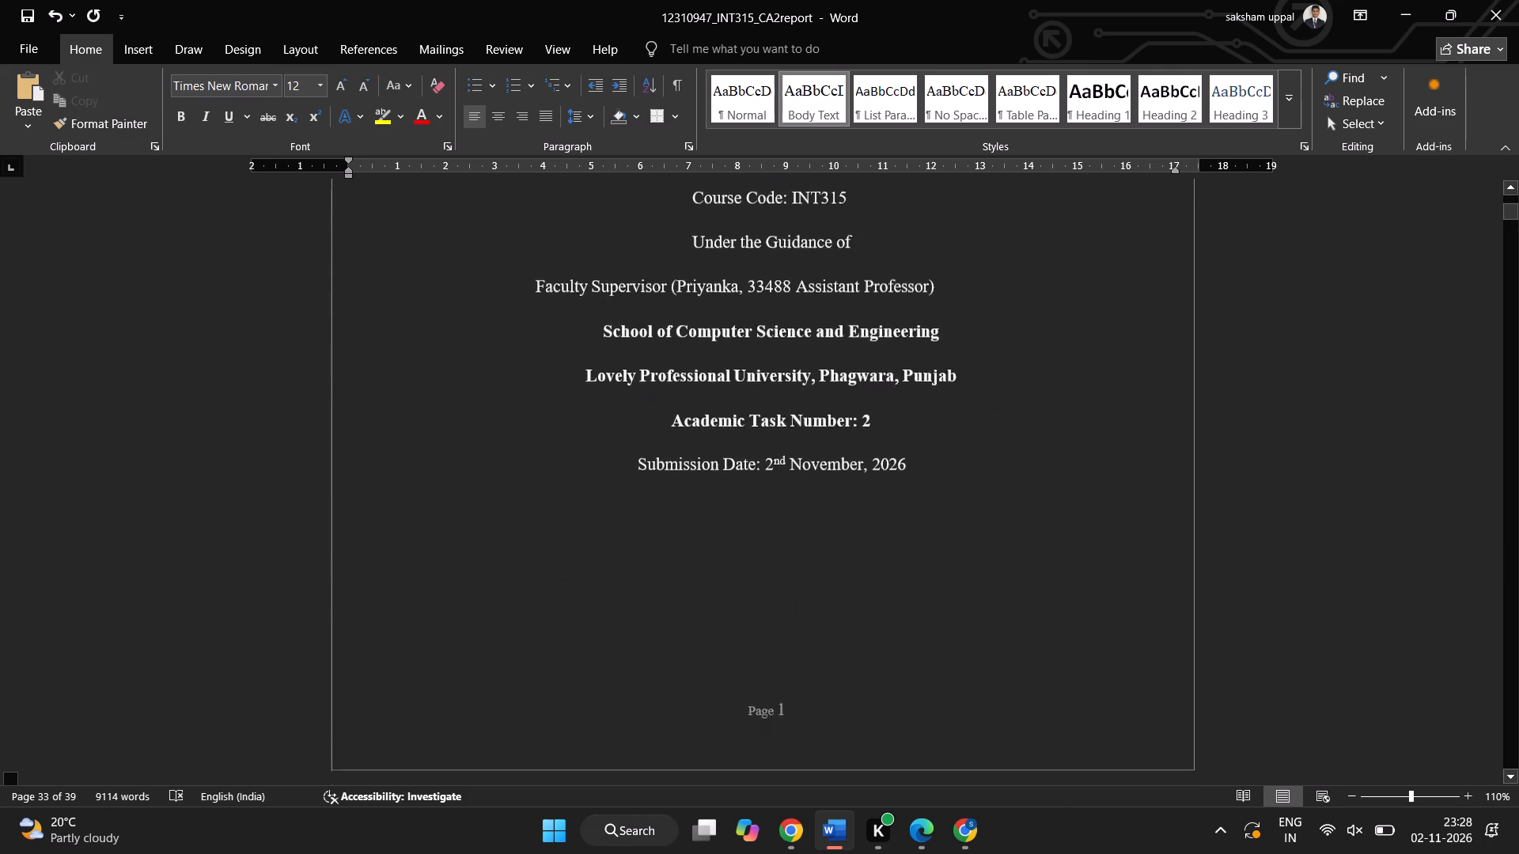
{"action": "scroll", "coordinate": [323, 481], "scroll_direction": "down", "scroll_amount": 5}
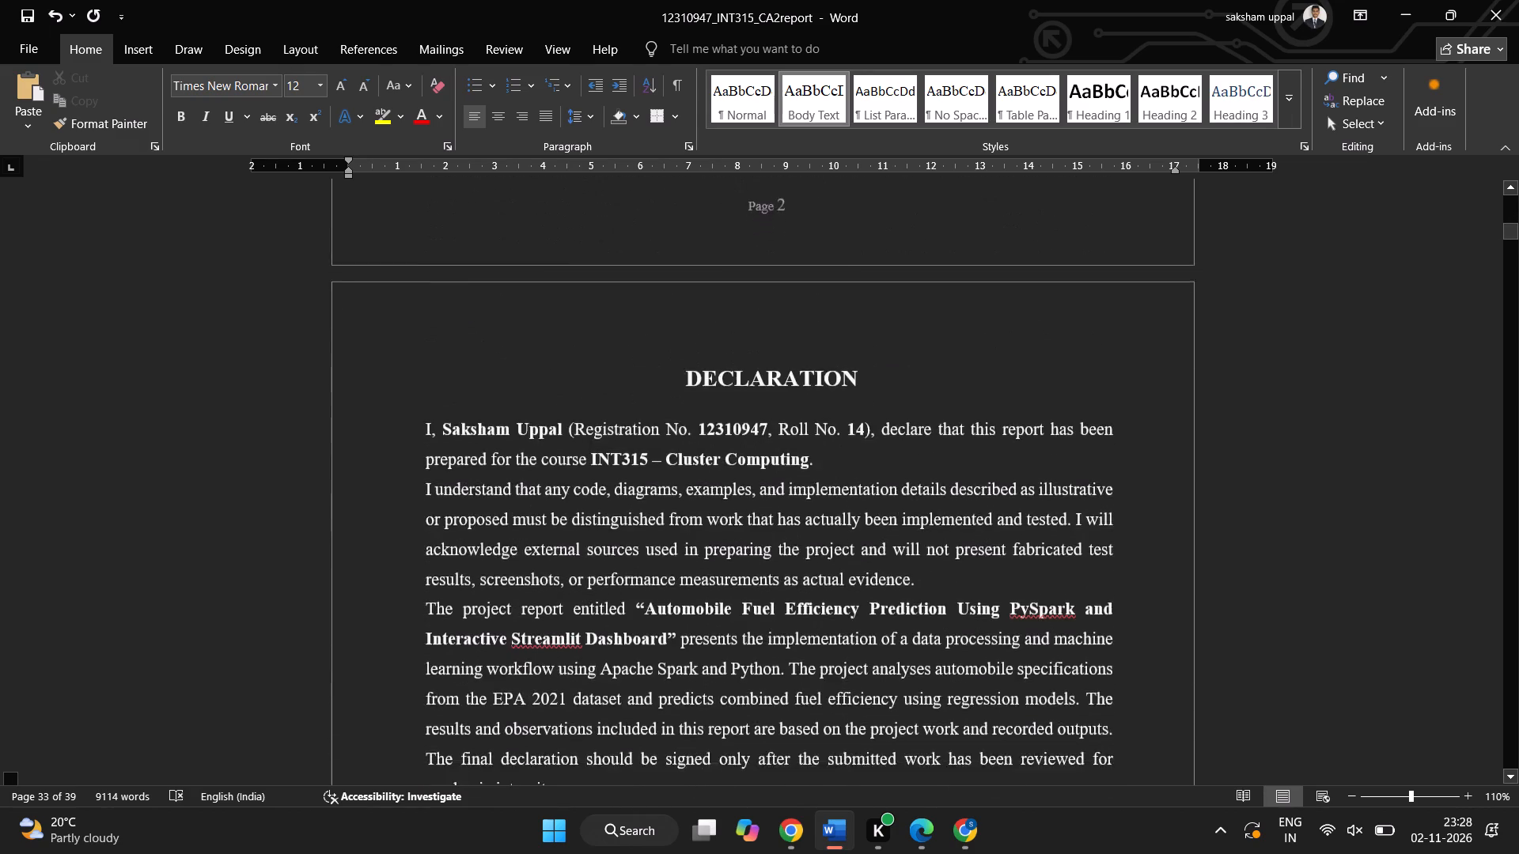
{"action": "scroll", "coordinate": [323, 481], "scroll_direction": "down", "scroll_amount": 4}
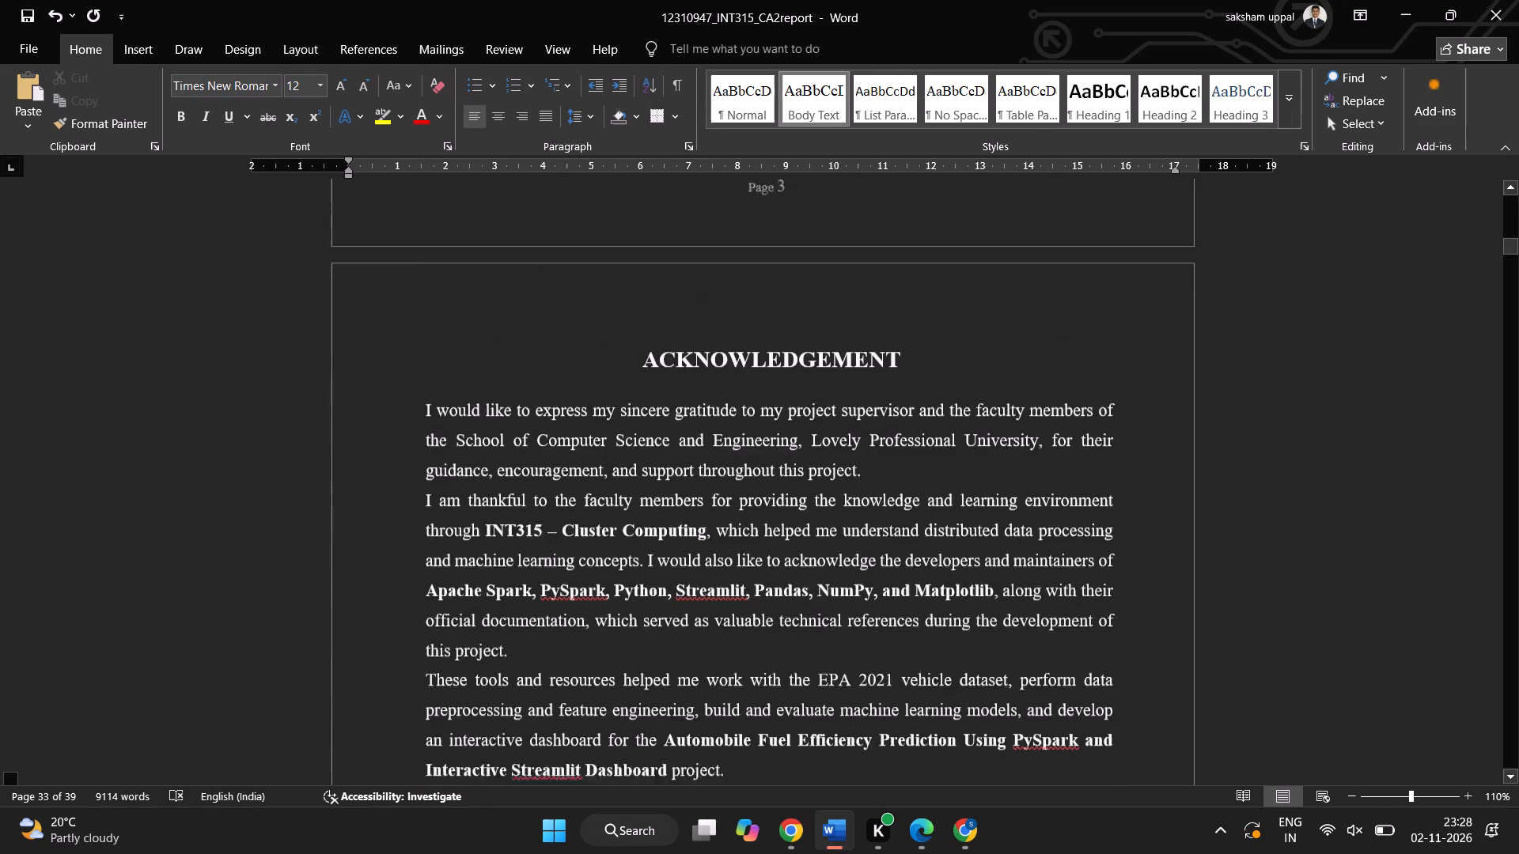
{"action": "scroll", "coordinate": [323, 481], "scroll_direction": "down", "scroll_amount": 2}
{"action": "scroll", "coordinate": [323, 481], "scroll_direction": "up", "scroll_amount": 20}
{"action": "scroll", "coordinate": [323, 481], "scroll_direction": "up", "scroll_amount": 7}
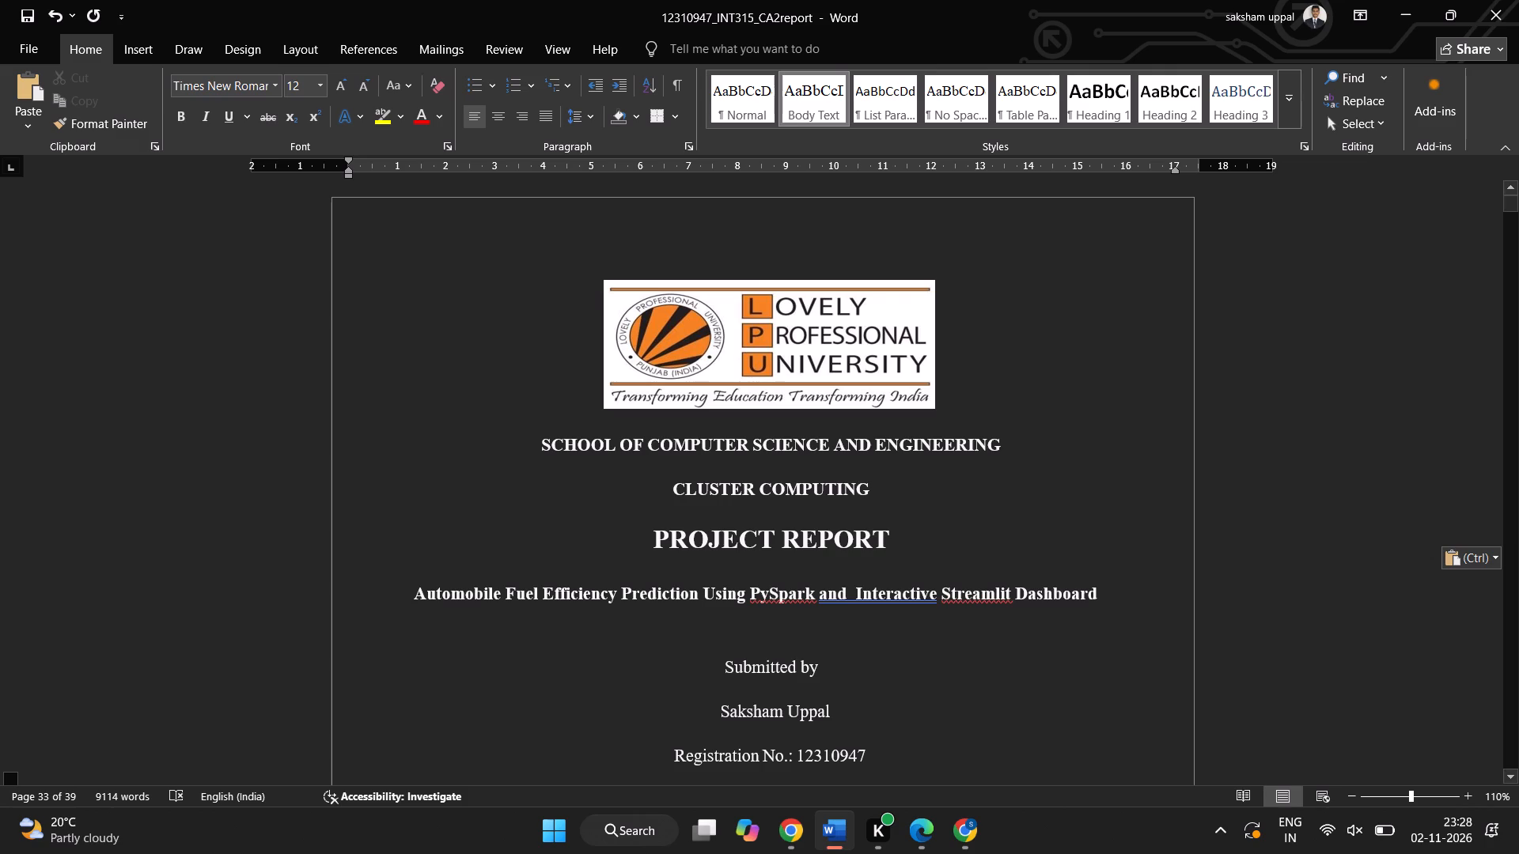
{"action": "scroll", "coordinate": [270, 624], "scroll_direction": "down", "scroll_amount": 1}
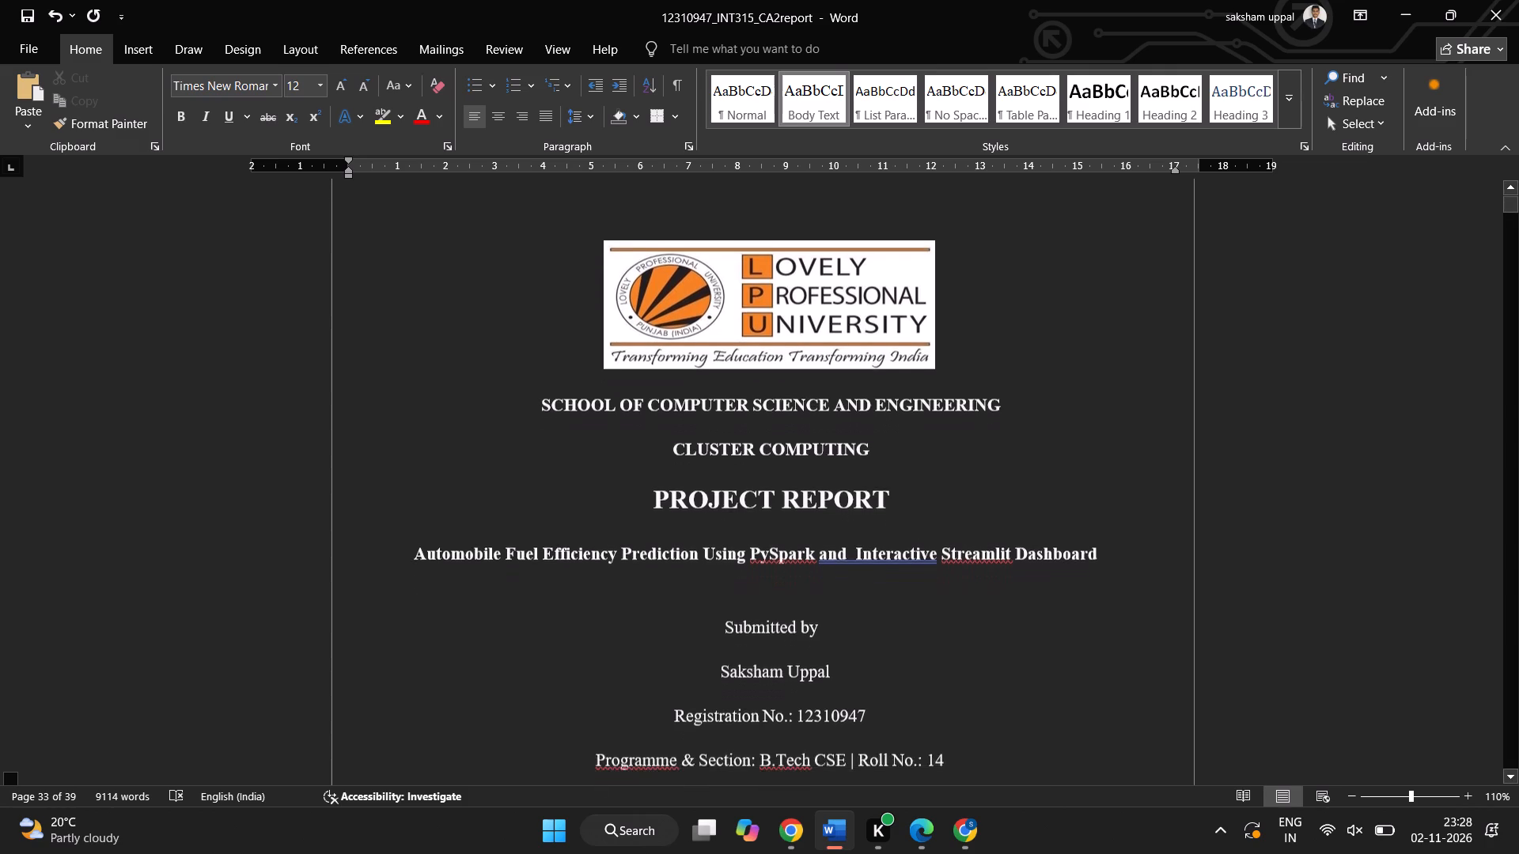
{"action": "scroll", "coordinate": [270, 624], "scroll_direction": "down", "scroll_amount": 2}
{"action": "scroll", "coordinate": [270, 624], "scroll_direction": "up", "scroll_amount": 1}
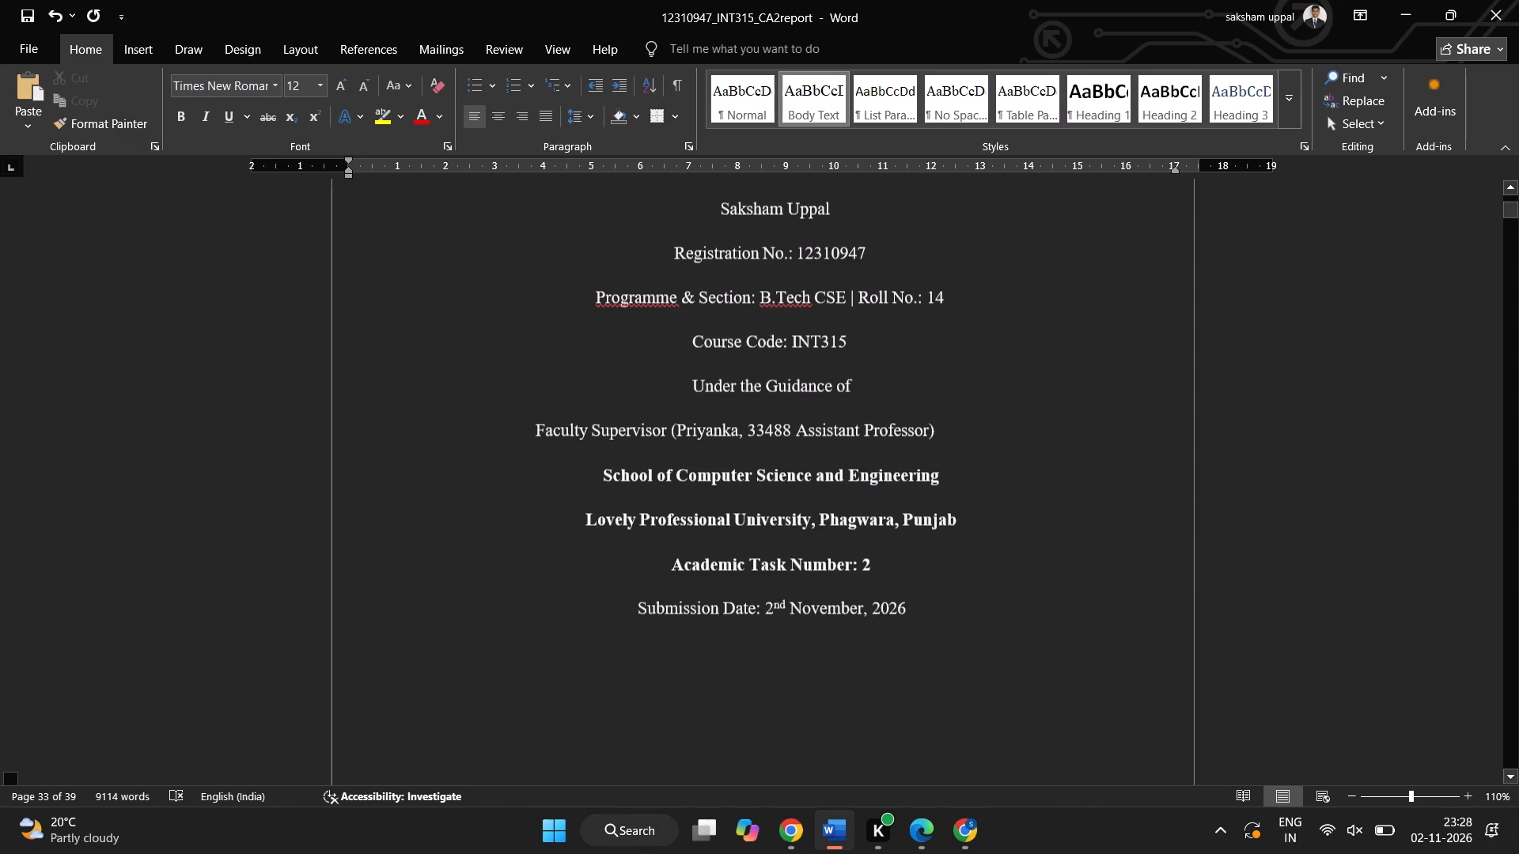
{"action": "scroll", "coordinate": [270, 624], "scroll_direction": "up", "scroll_amount": 1}
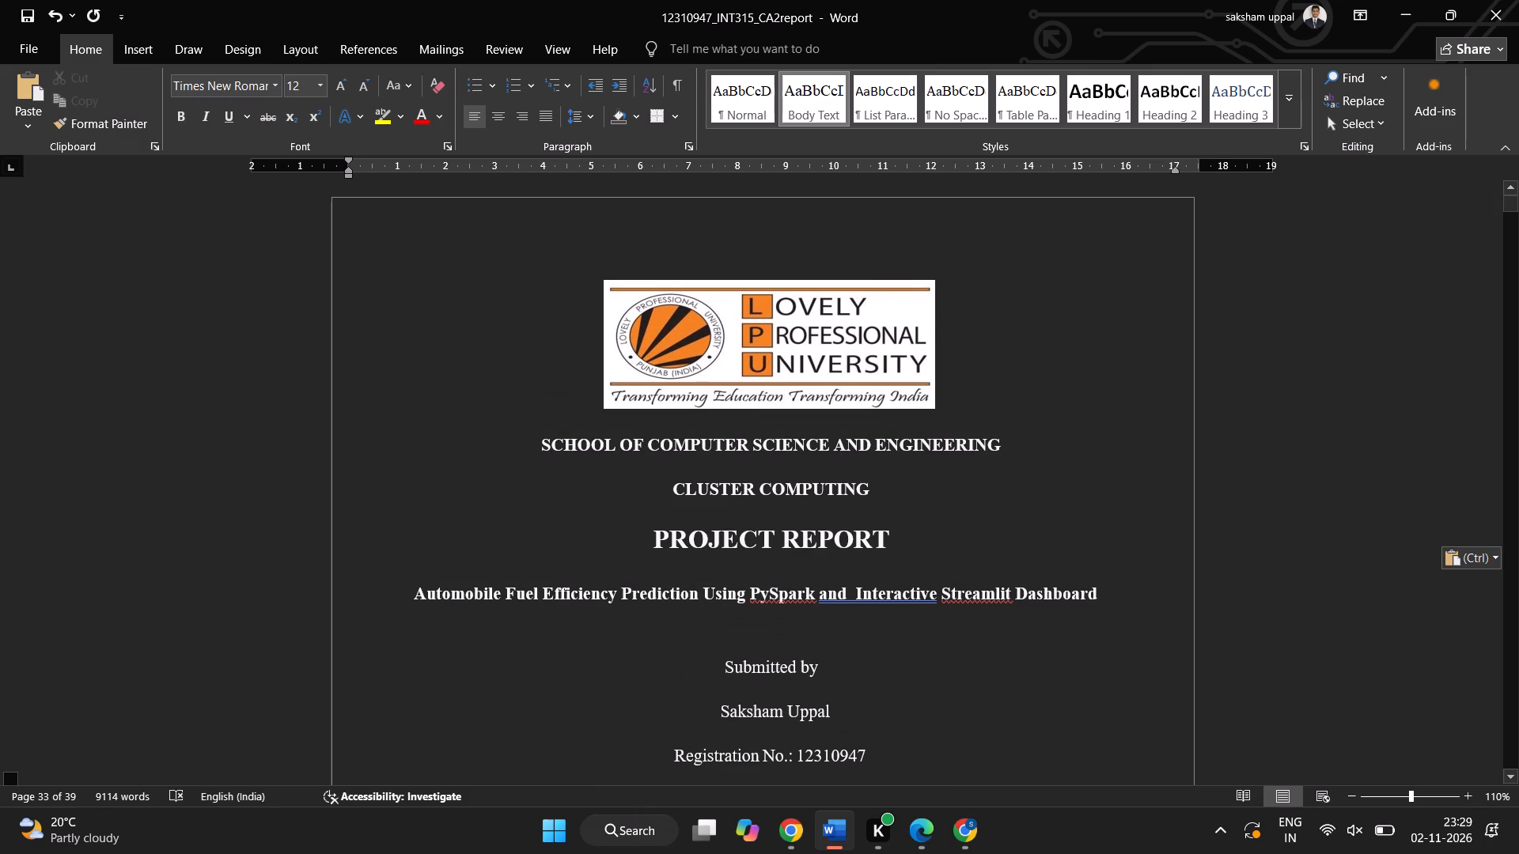
Review the report's front matter from the cover page through the certificate, declaration, acknowledgement, contents, and lists of figures and tables.
{"action": "scroll", "coordinate": [288, 606], "scroll_direction": "down", "scroll_amount": 1}
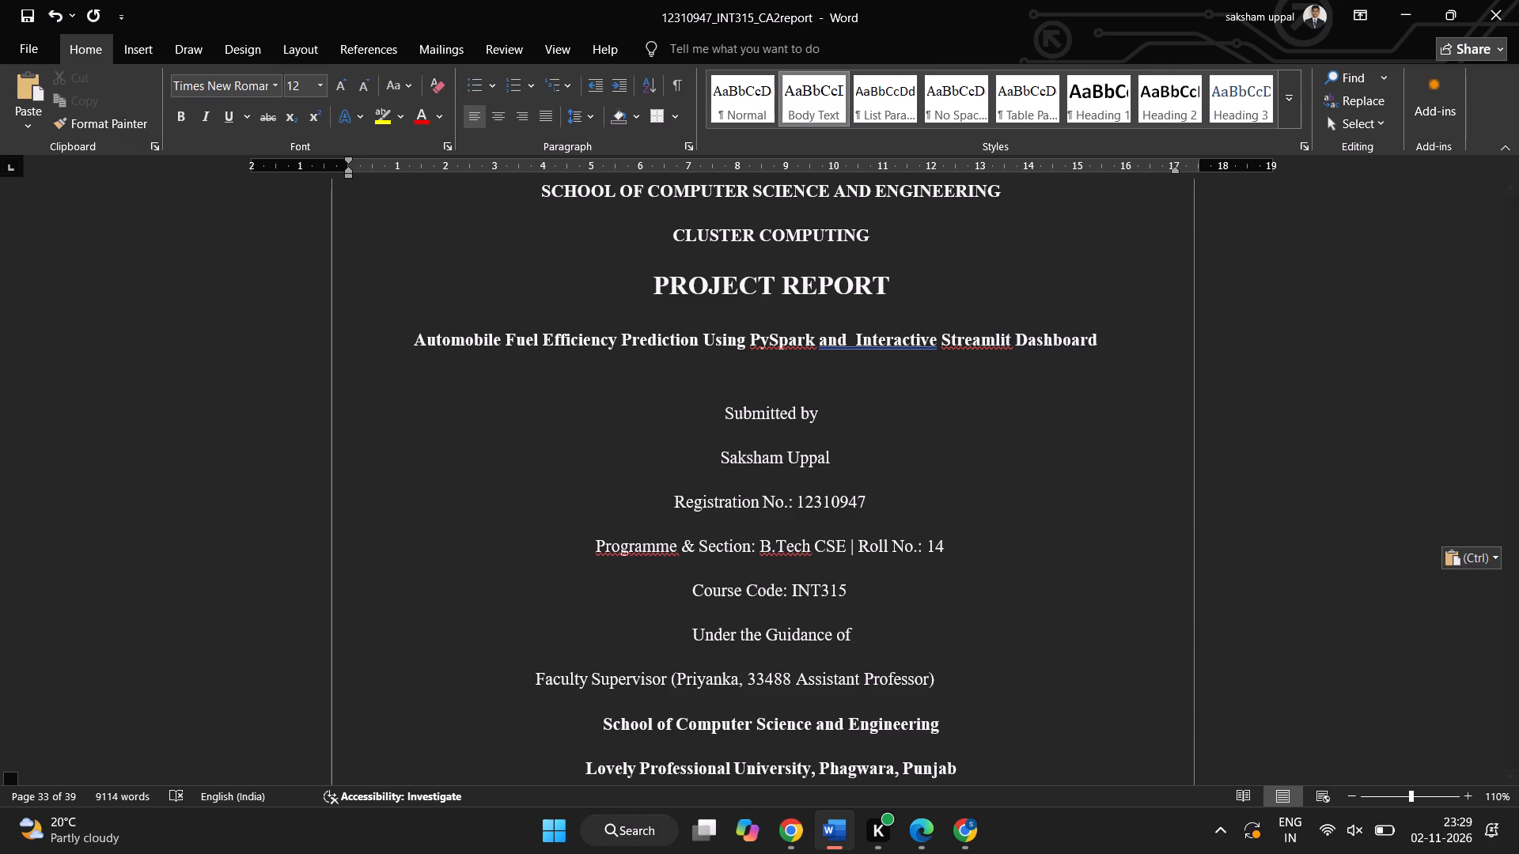
{"action": "scroll", "coordinate": [288, 606], "scroll_direction": "down", "scroll_amount": 3}
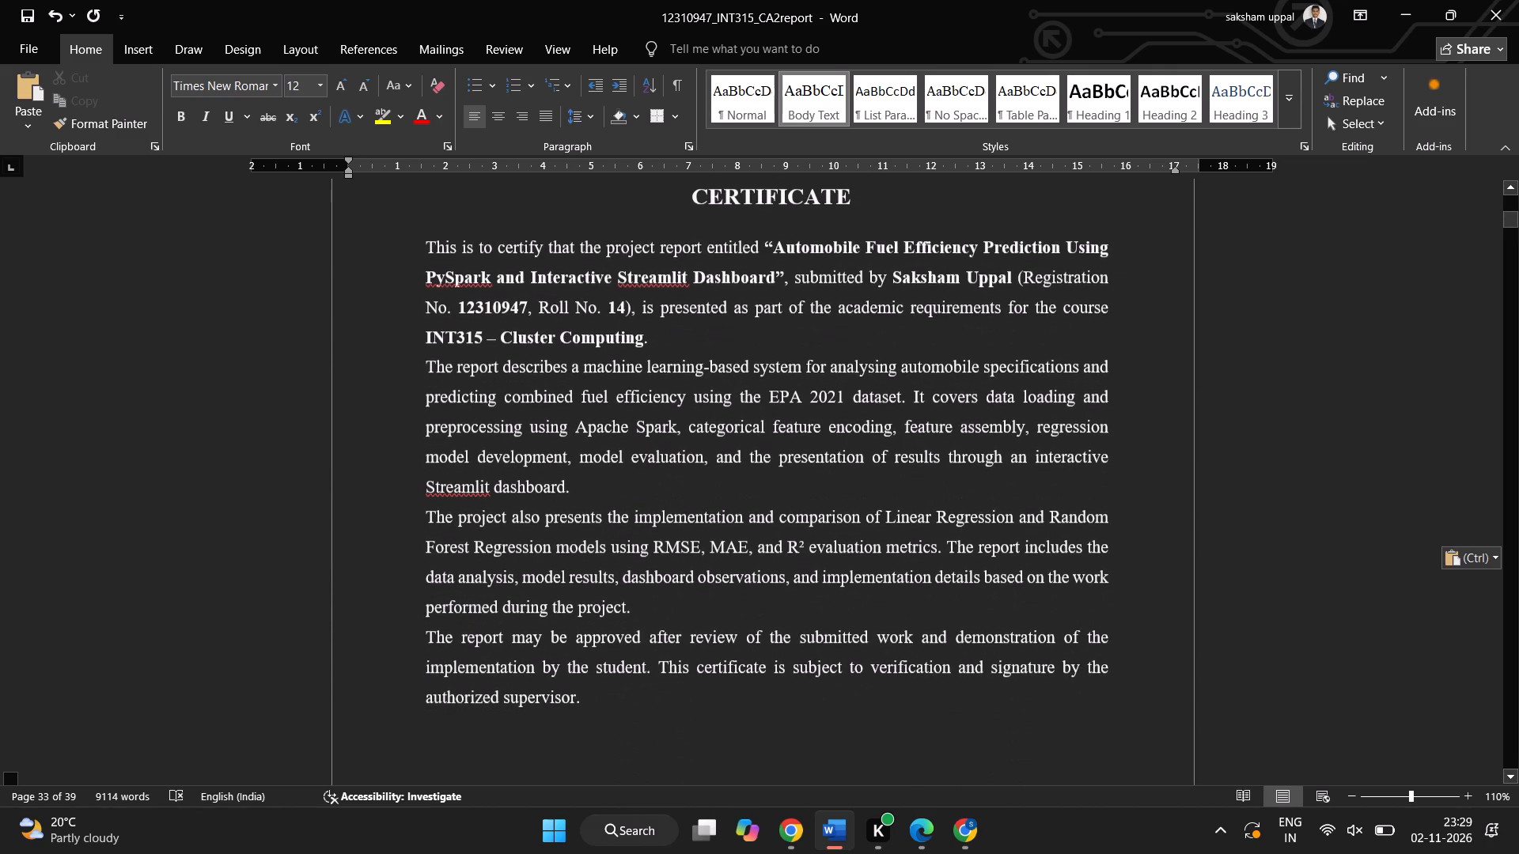
{"action": "scroll", "coordinate": [288, 606], "scroll_direction": "down", "scroll_amount": 1}
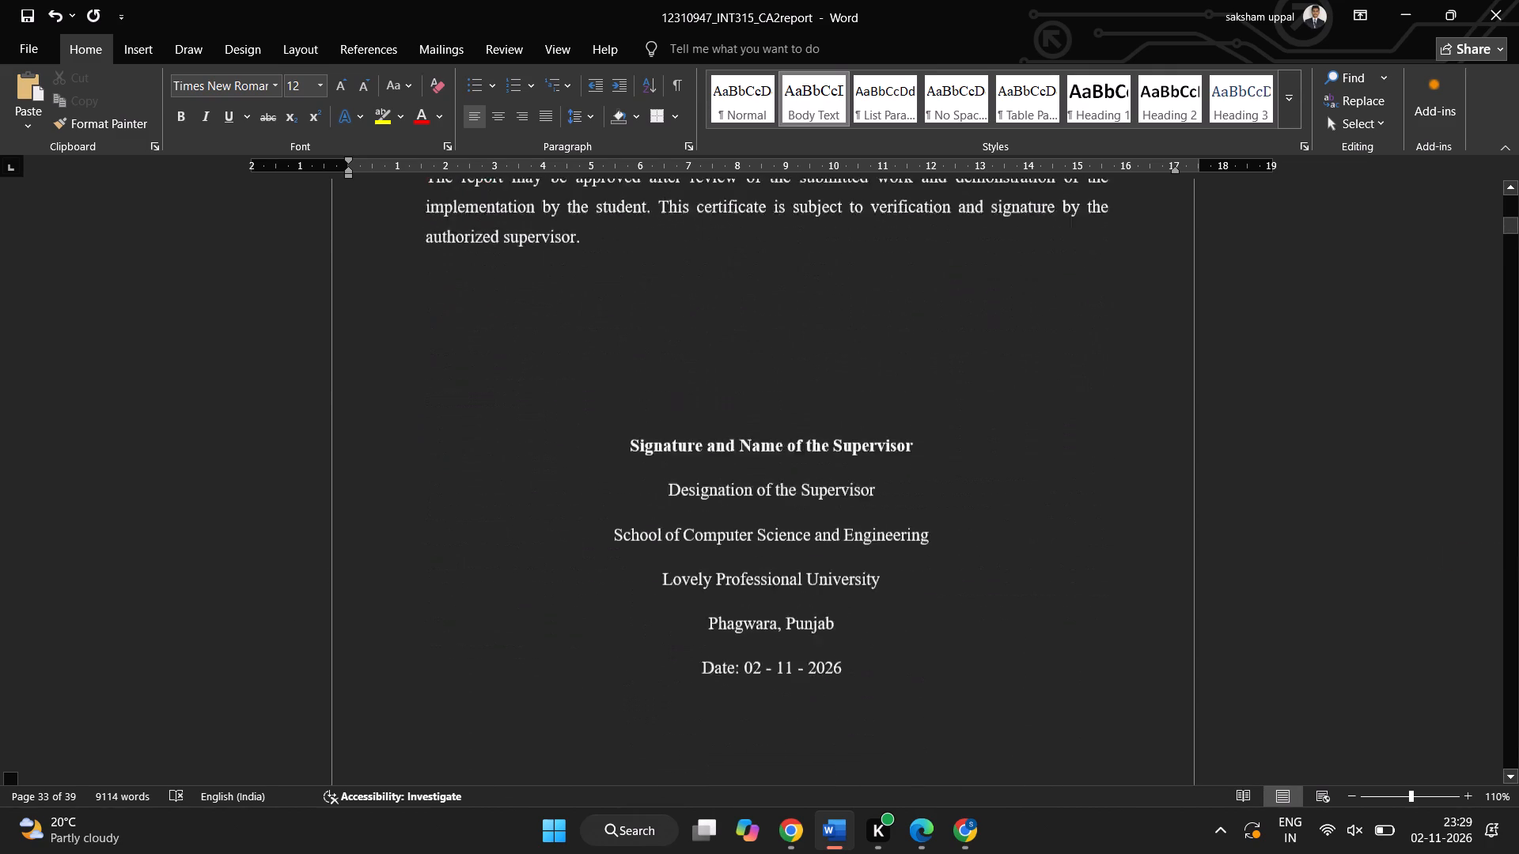
{"action": "scroll", "coordinate": [288, 606], "scroll_direction": "down", "scroll_amount": 3}
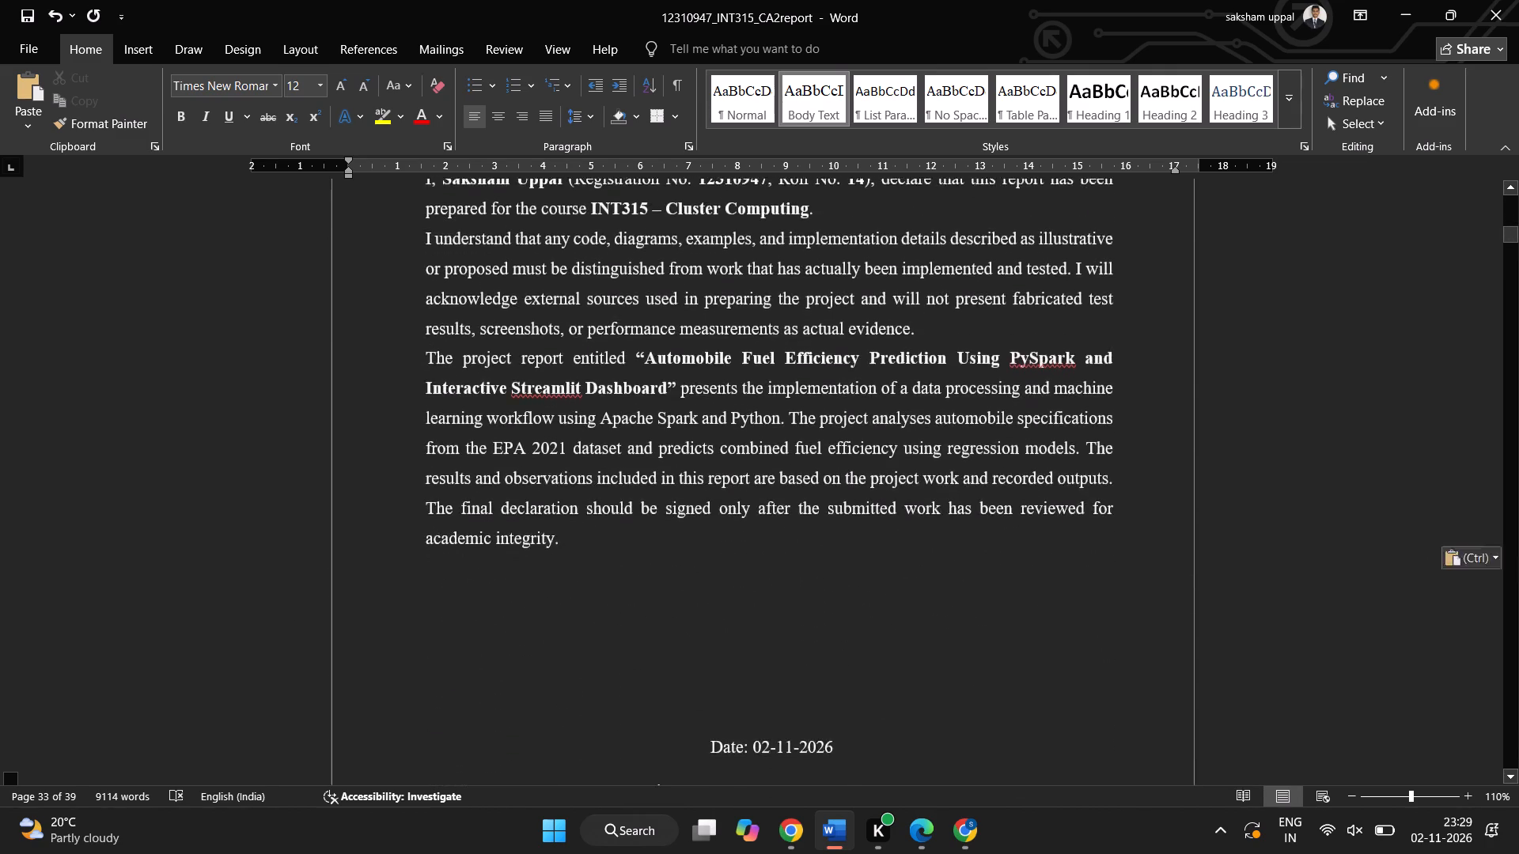
{"action": "scroll", "coordinate": [288, 606], "scroll_direction": "down", "scroll_amount": 4}
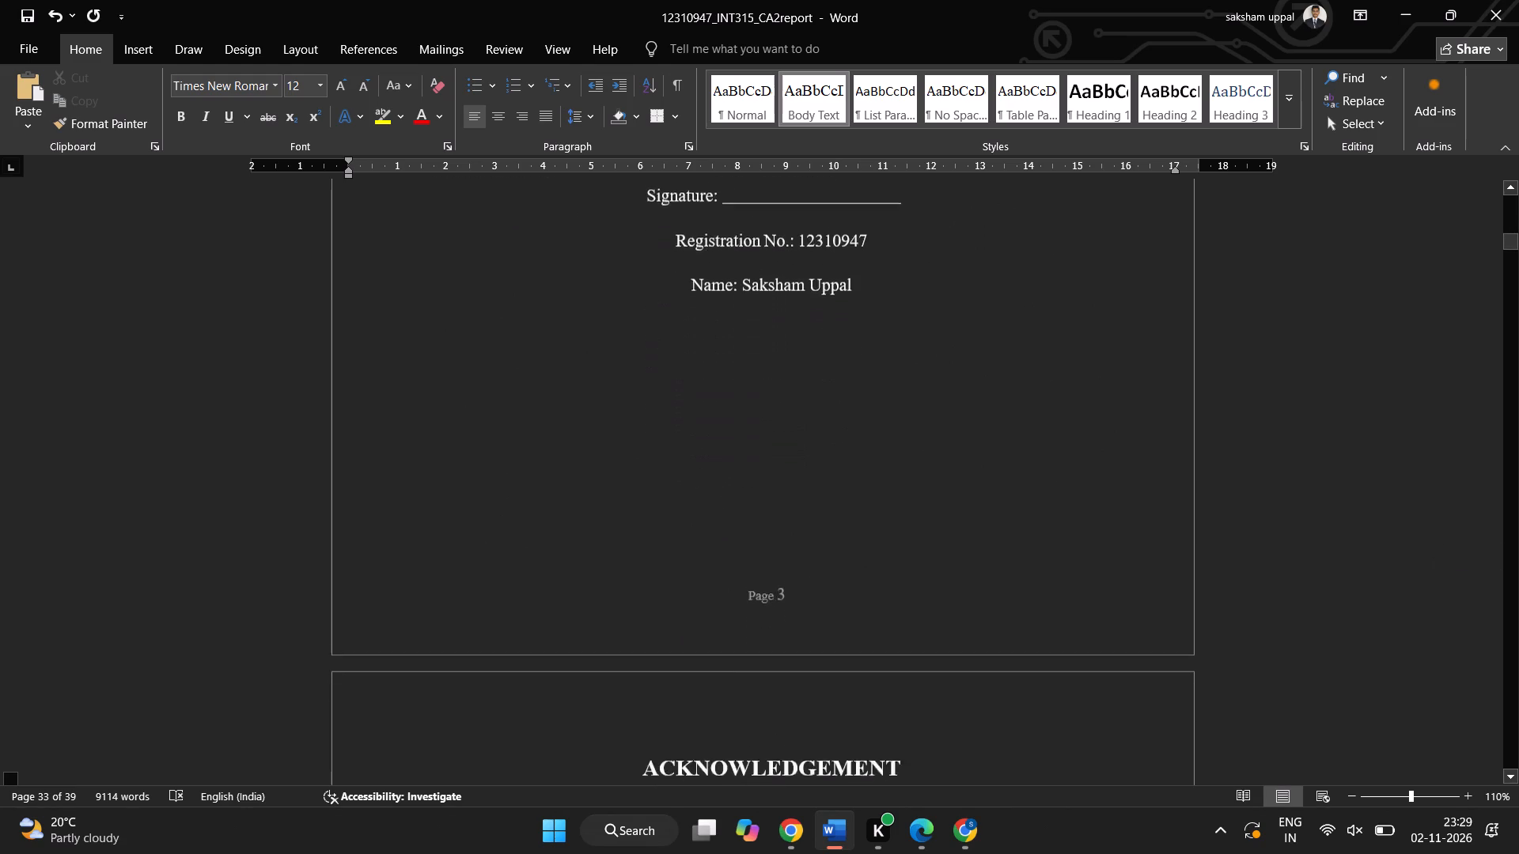
{"action": "scroll", "coordinate": [288, 606], "scroll_direction": "down", "scroll_amount": 4}
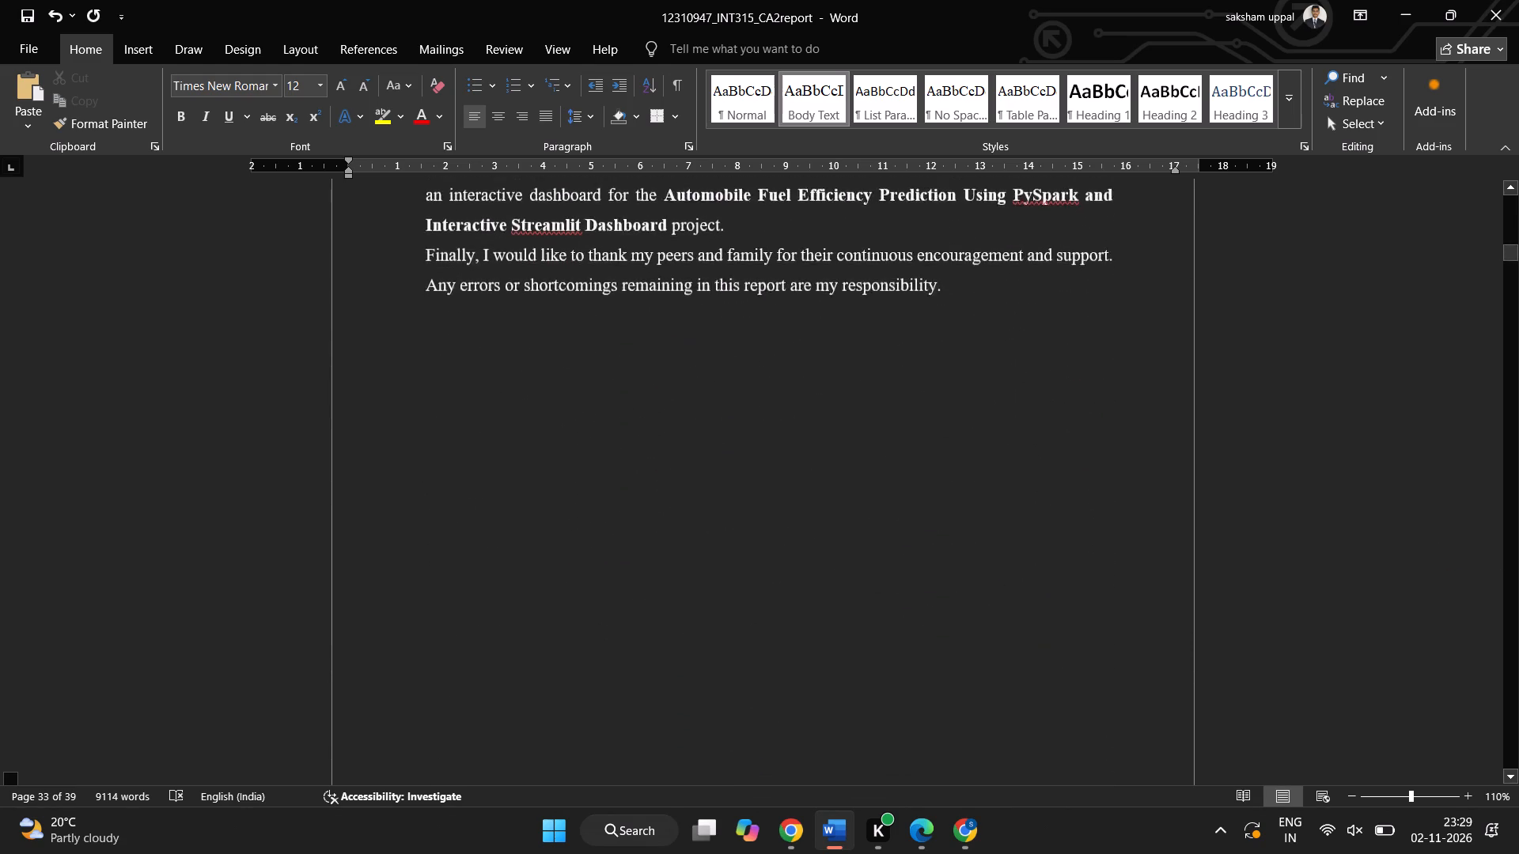
{"action": "scroll", "coordinate": [288, 606], "scroll_direction": "down", "scroll_amount": 4}
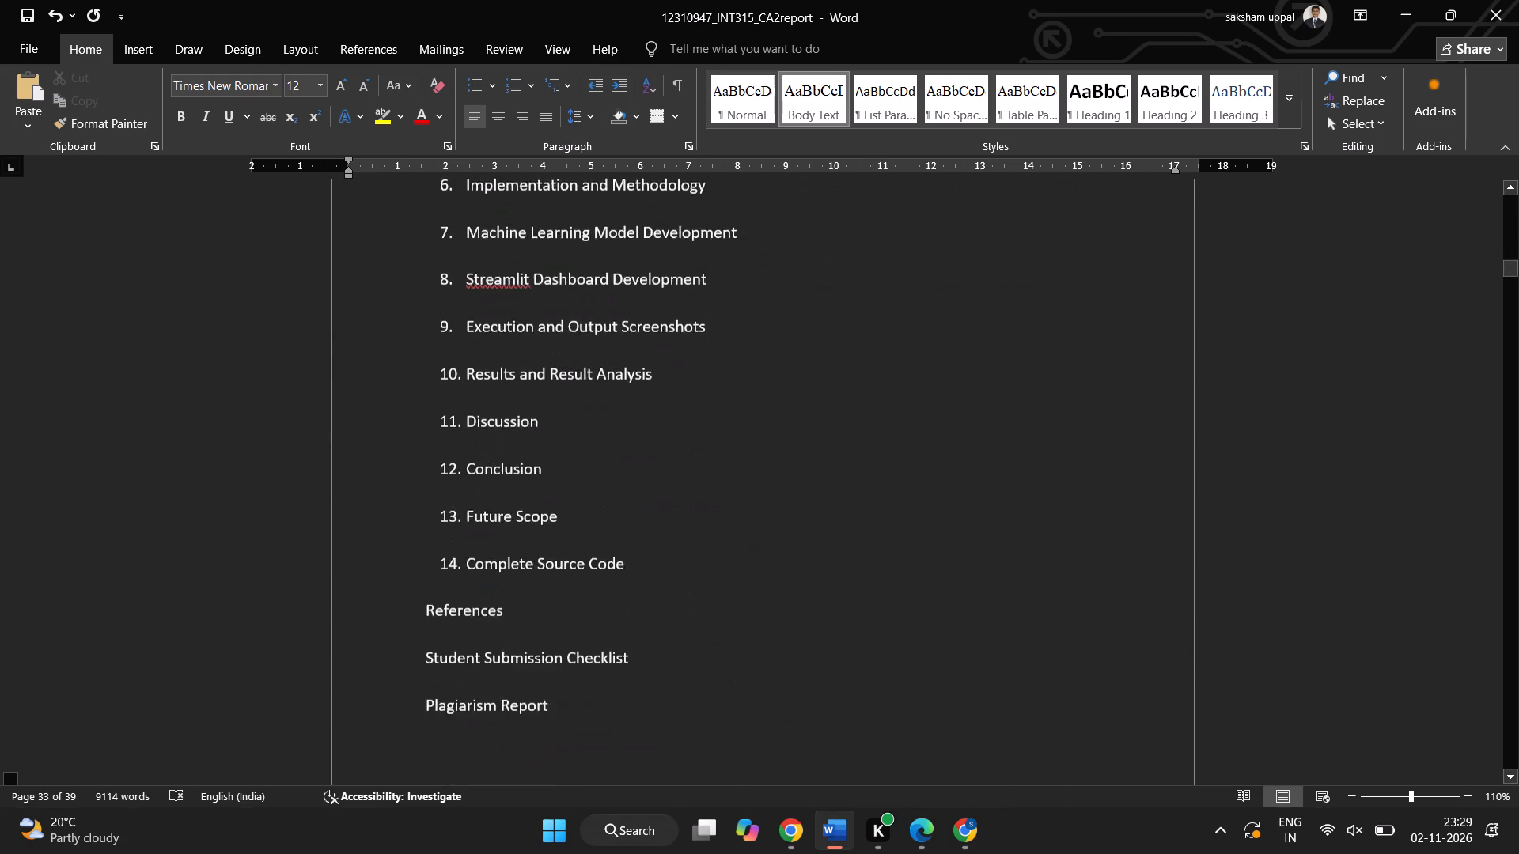
{"action": "scroll", "coordinate": [288, 606], "scroll_direction": "down", "scroll_amount": 3}
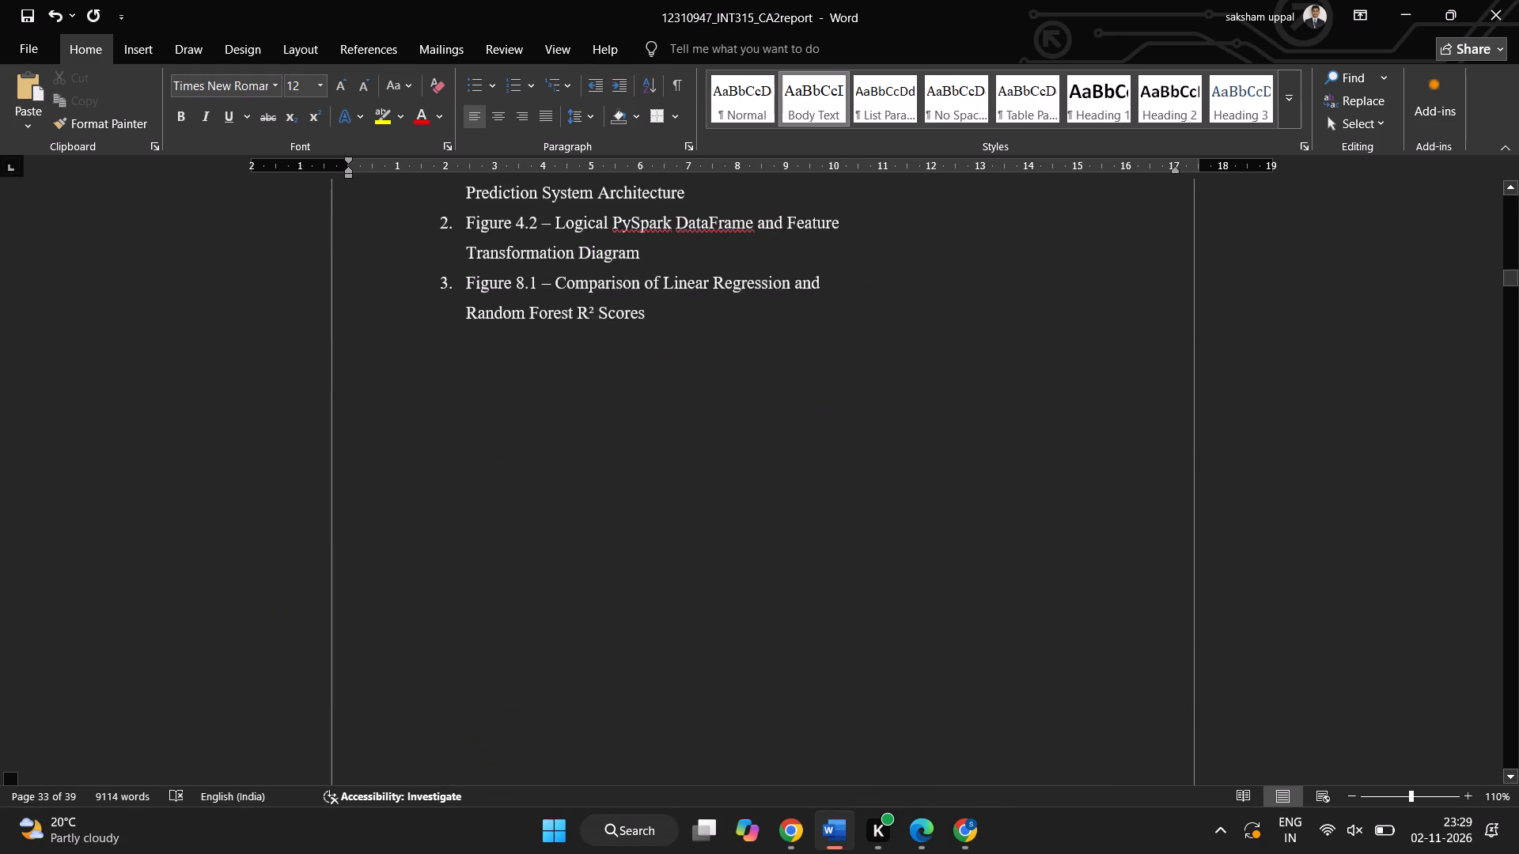
{"action": "scroll", "coordinate": [288, 606], "scroll_direction": "down", "scroll_amount": 4}
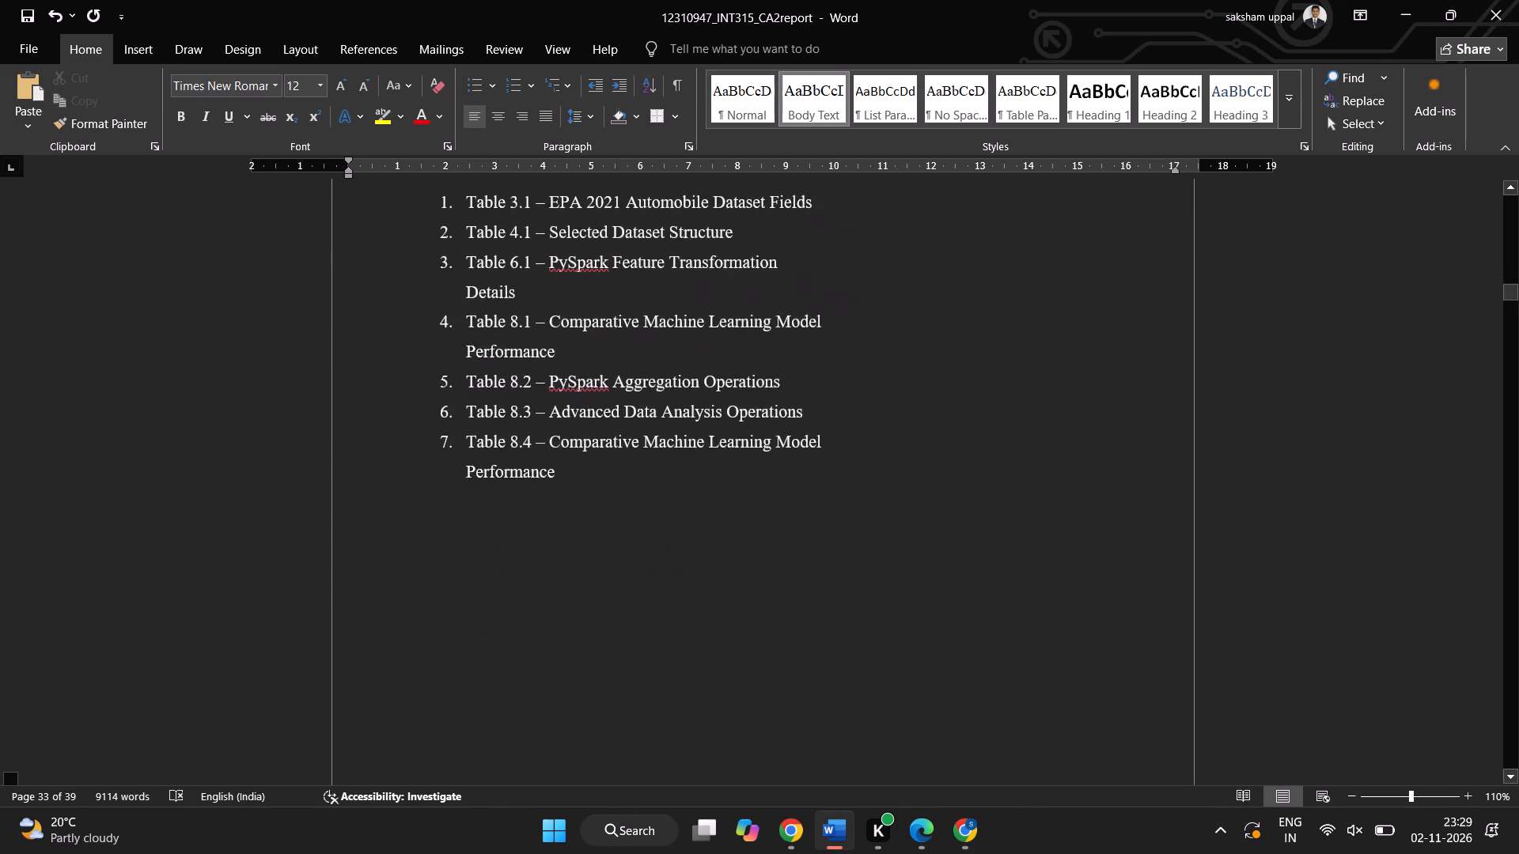
Review chapters 1 to 4, from the problem statement and dataset description through the system architecture and Figure 4.2.
{"action": "scroll", "coordinate": [288, 606], "scroll_direction": "down", "scroll_amount": 4}
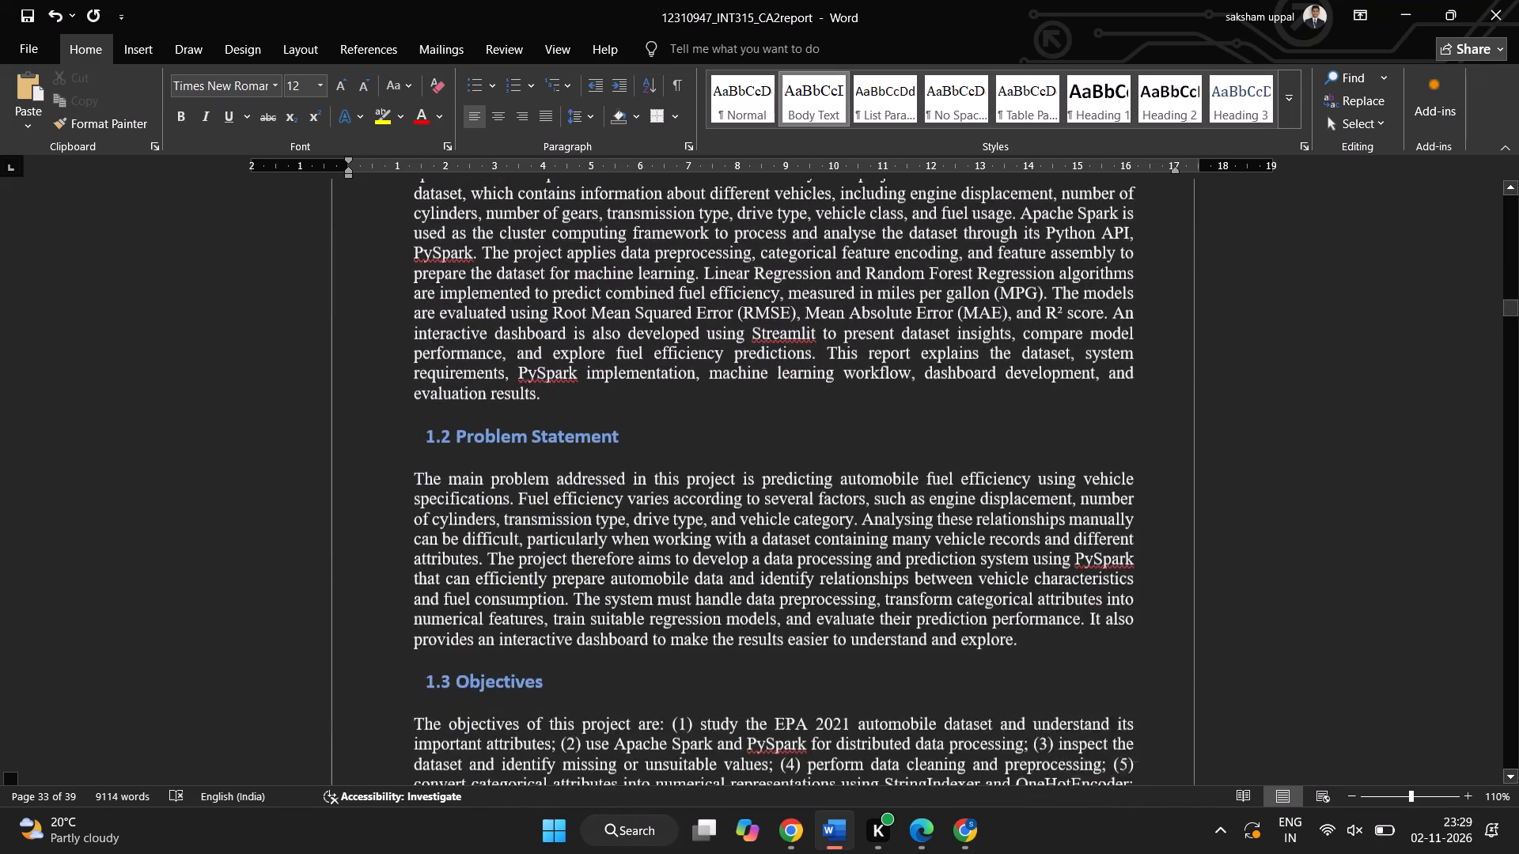
{"action": "scroll", "coordinate": [288, 606], "scroll_direction": "down", "scroll_amount": 4}
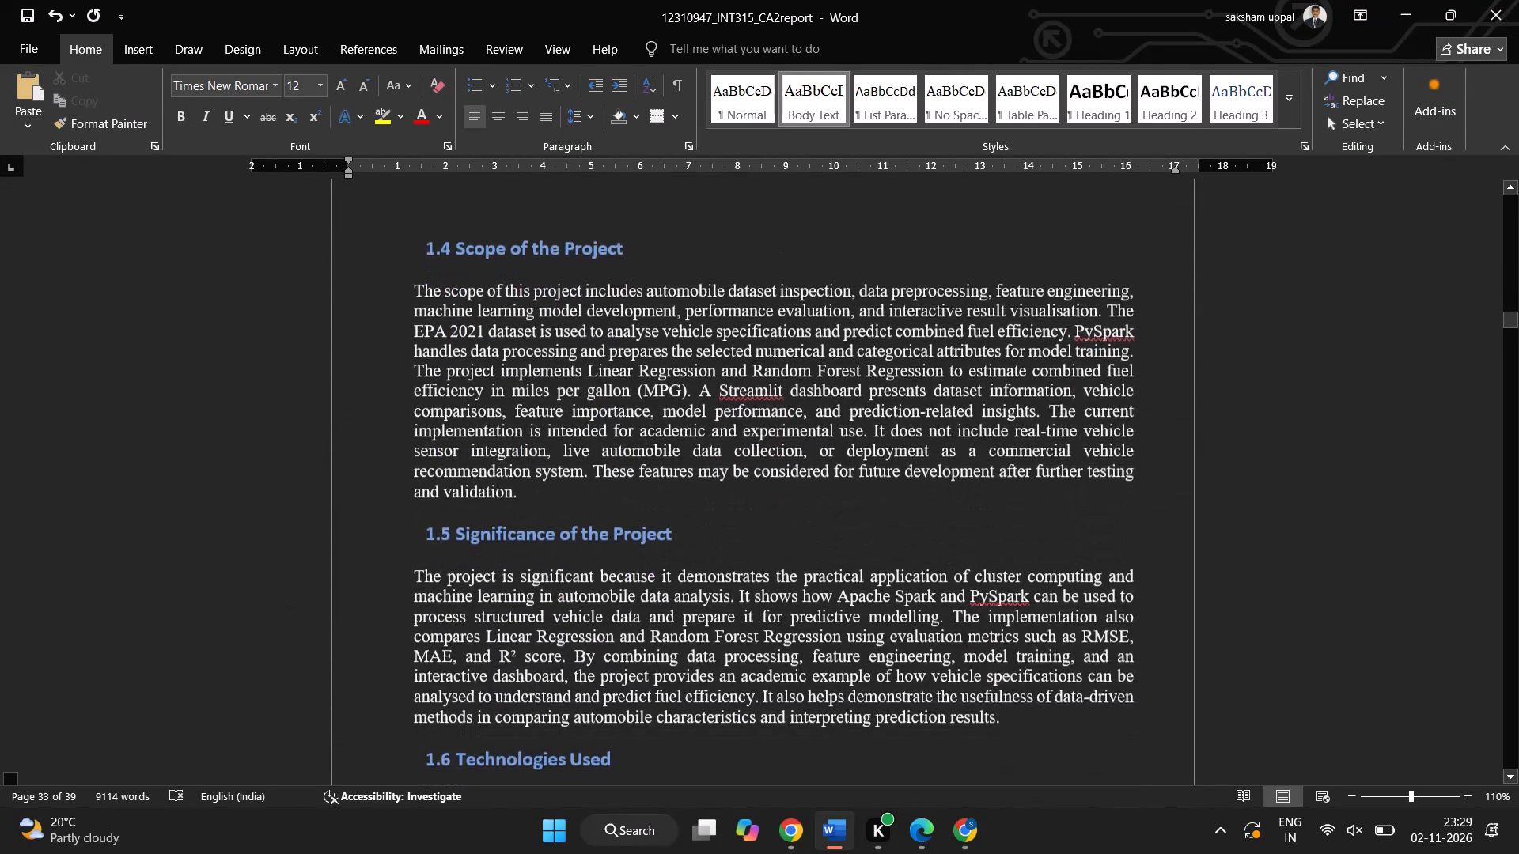
{"action": "scroll", "coordinate": [288, 606], "scroll_direction": "down", "scroll_amount": 4}
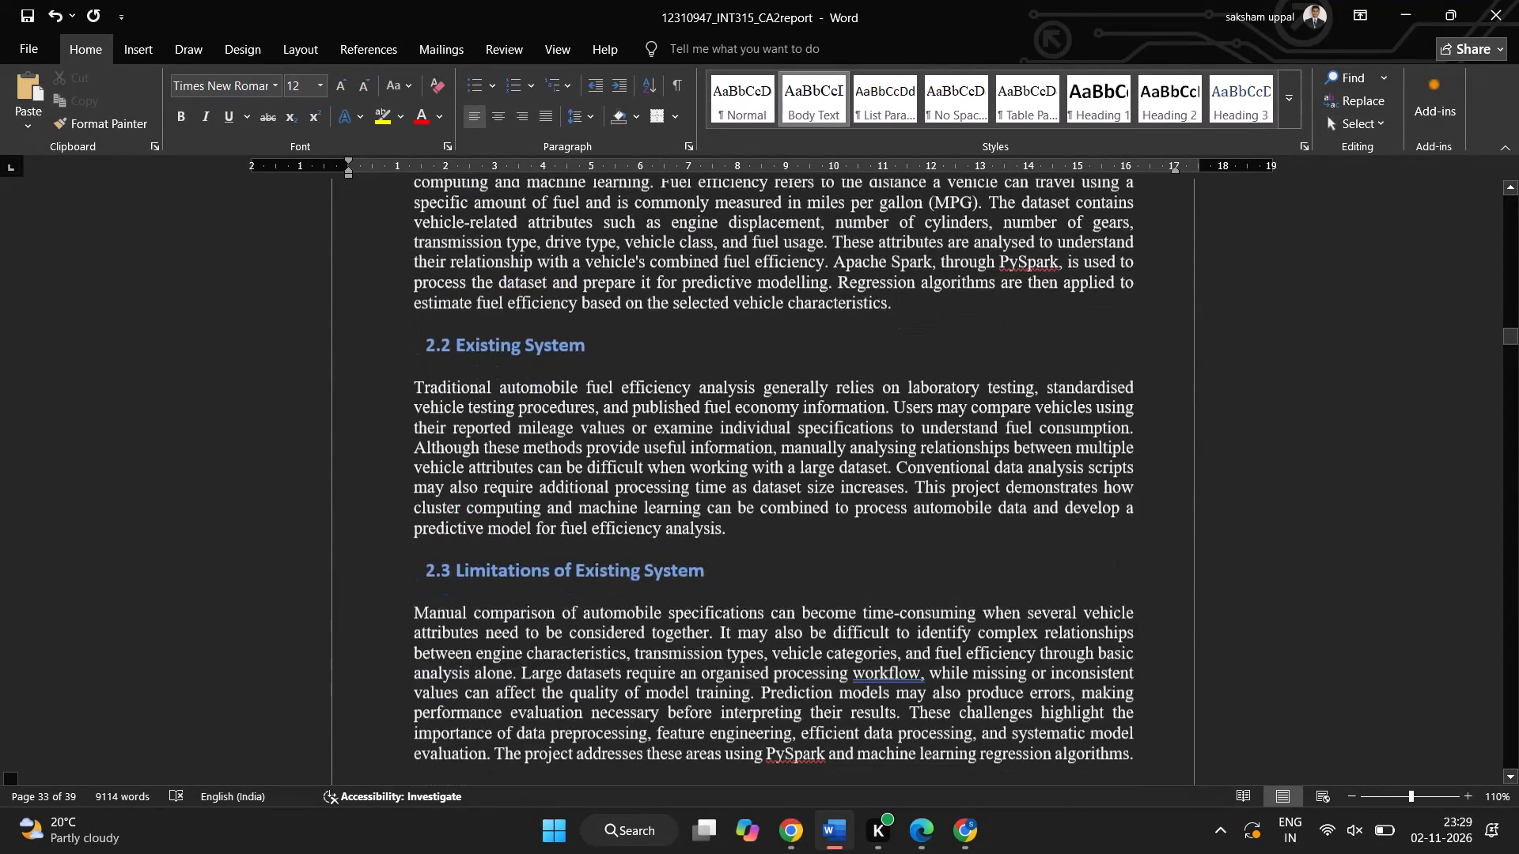
{"action": "scroll", "coordinate": [288, 606], "scroll_direction": "down", "scroll_amount": 4}
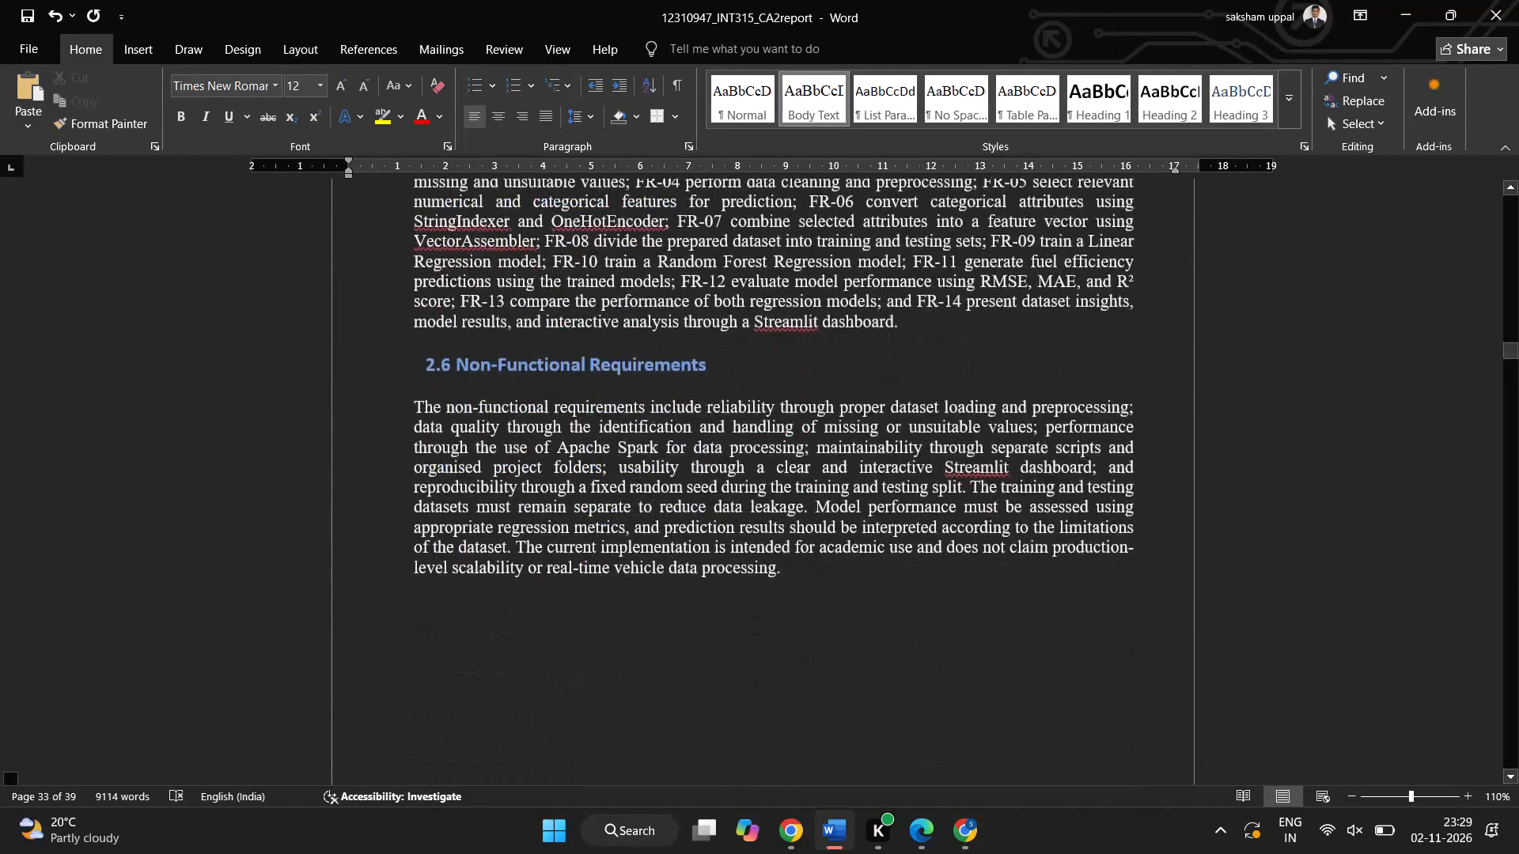
{"action": "scroll", "coordinate": [288, 606], "scroll_direction": "down", "scroll_amount": 4}
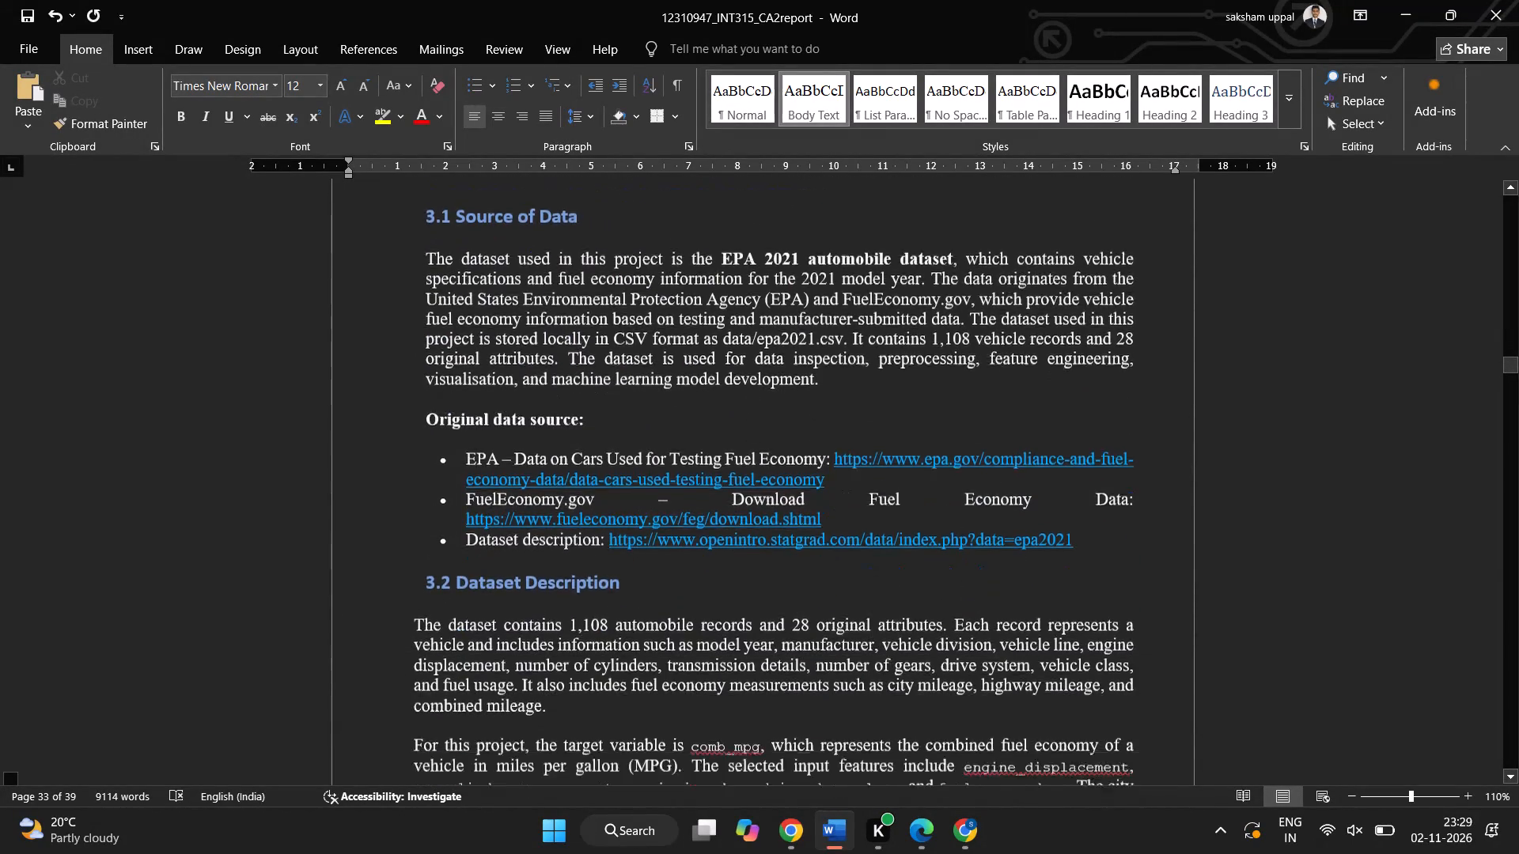
{"action": "scroll", "coordinate": [288, 606], "scroll_direction": "down", "scroll_amount": 5}
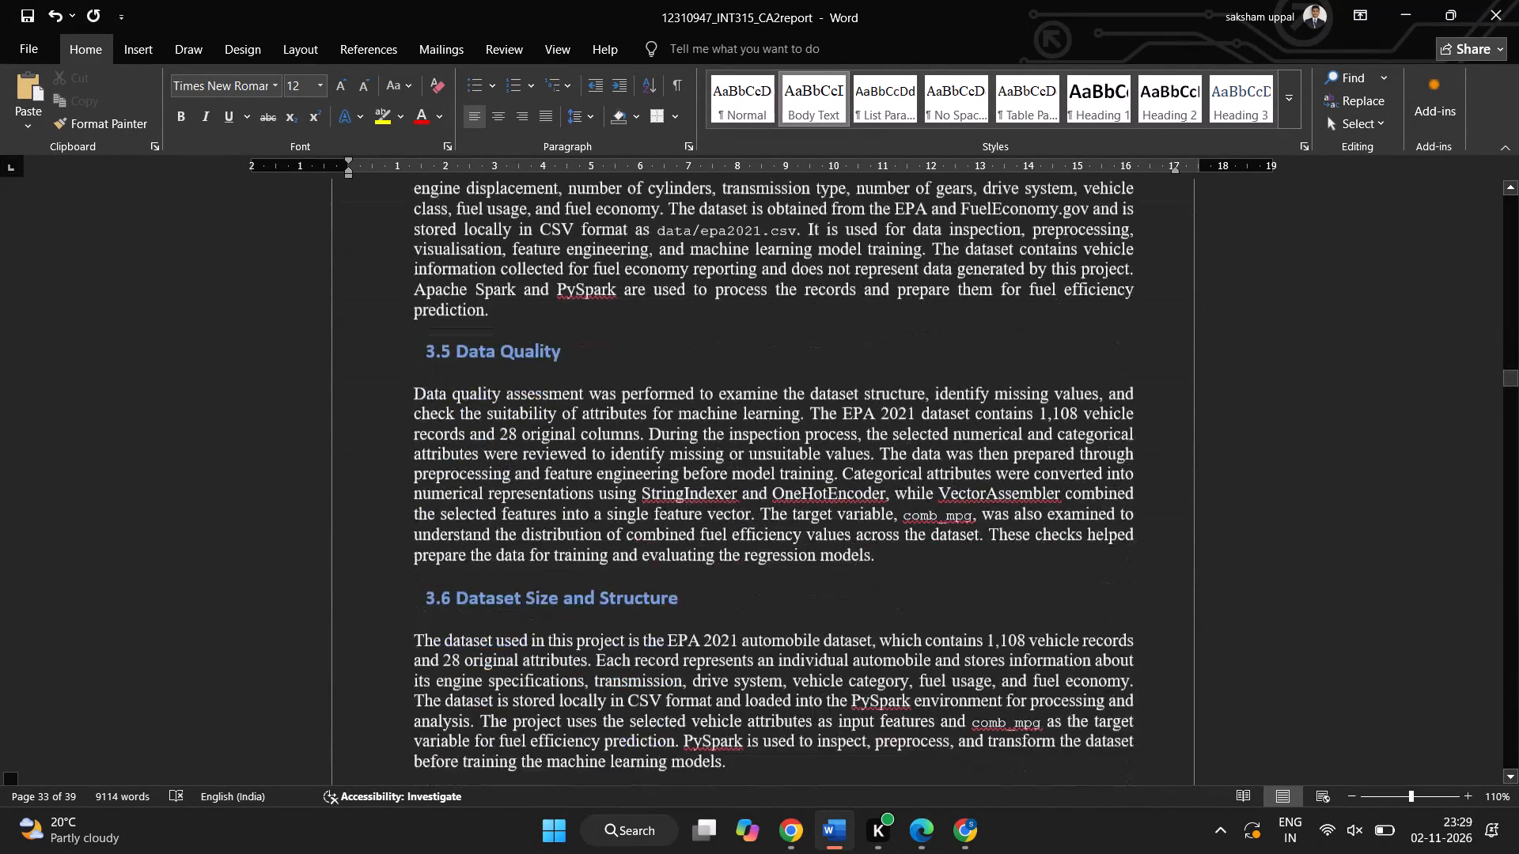
{"action": "scroll", "coordinate": [288, 606], "scroll_direction": "down", "scroll_amount": 5}
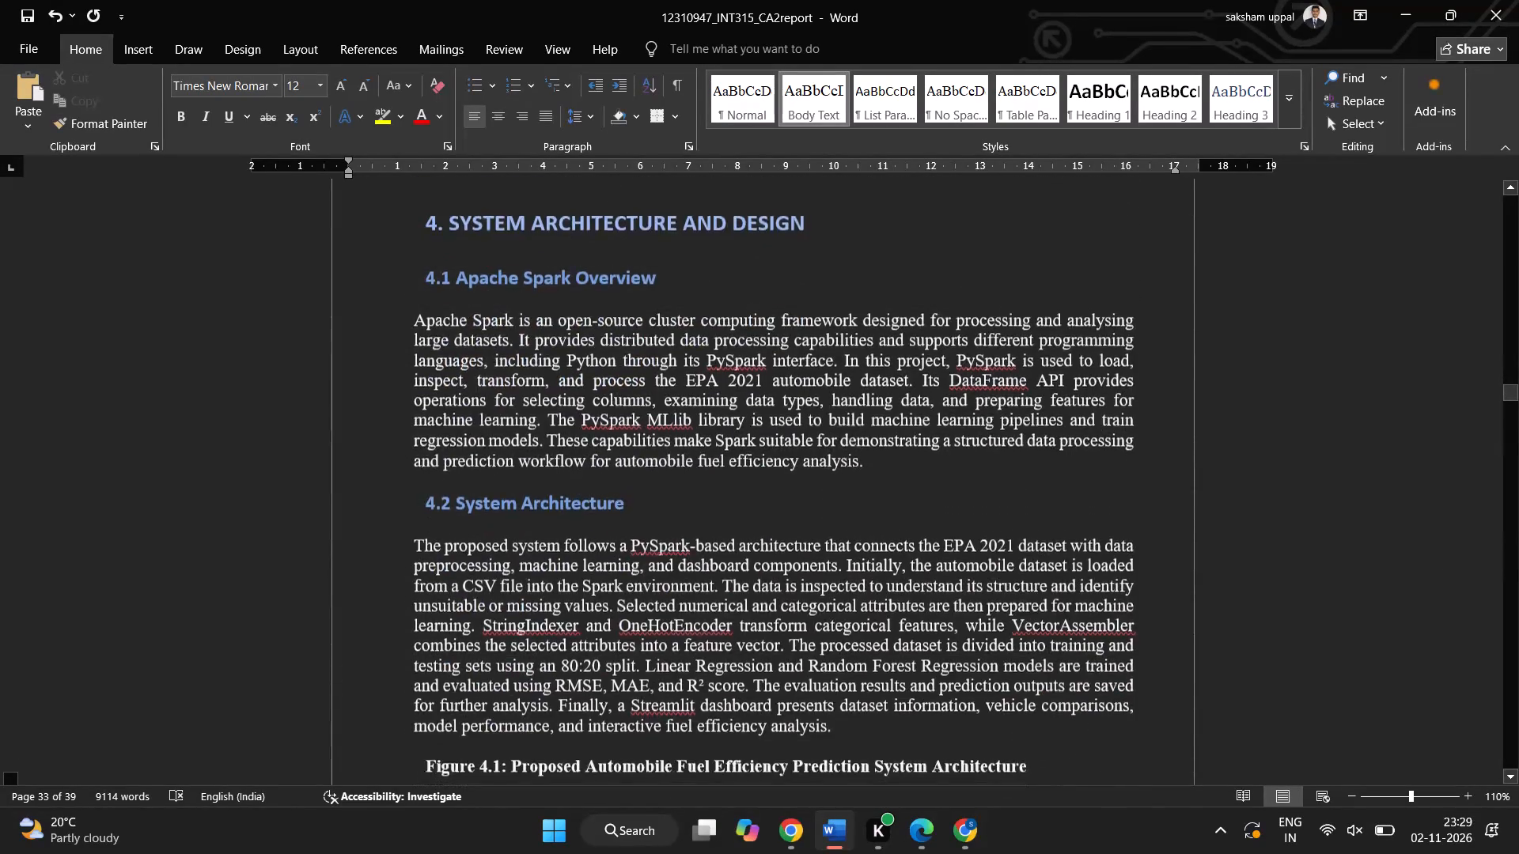
{"action": "scroll", "coordinate": [288, 606], "scroll_direction": "down", "scroll_amount": 5}
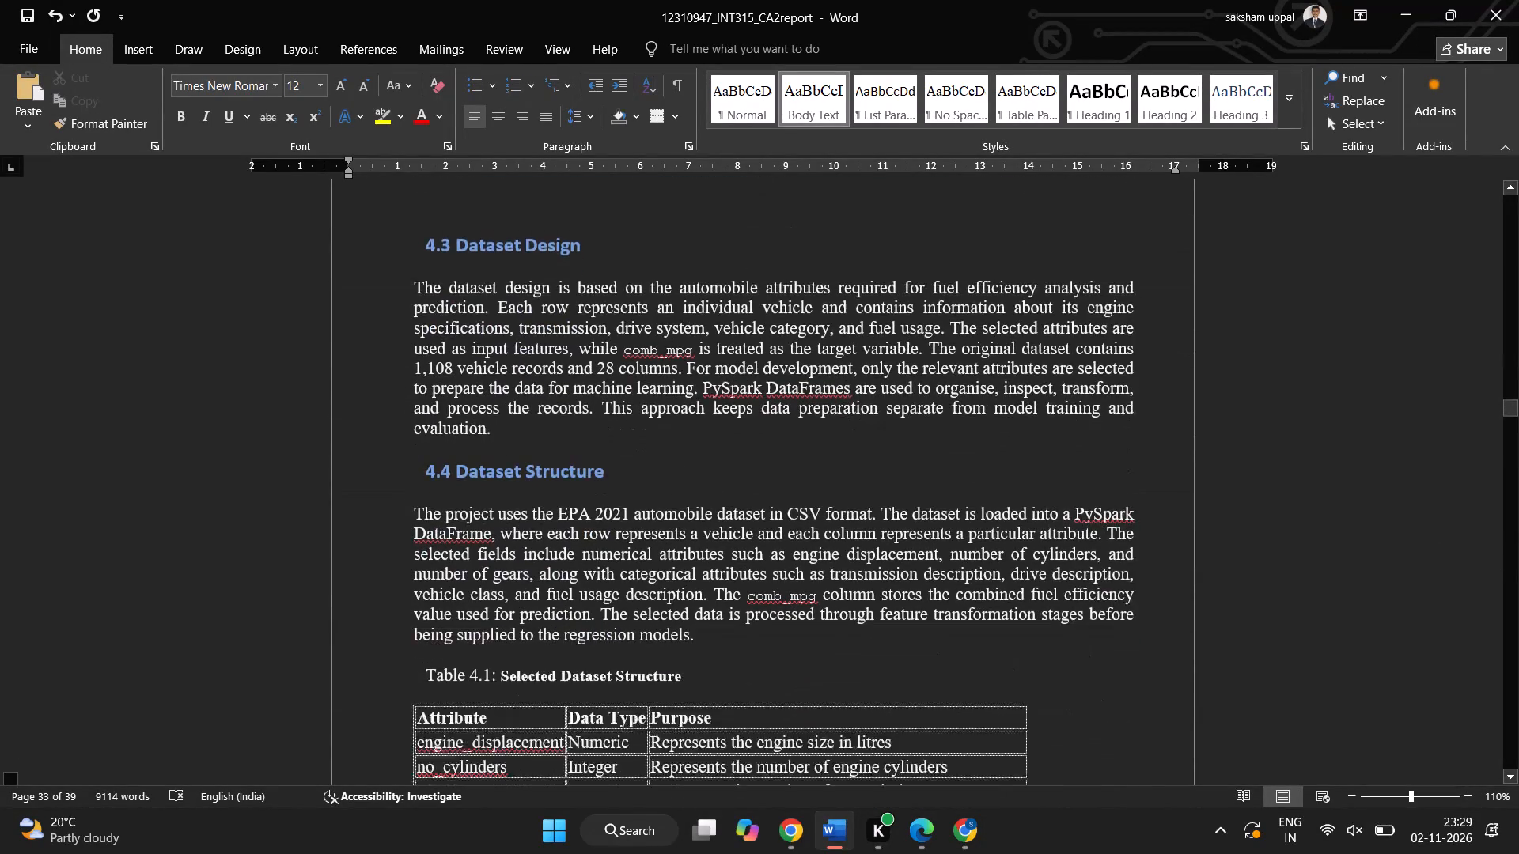
{"action": "scroll", "coordinate": [288, 606], "scroll_direction": "down", "scroll_amount": 5}
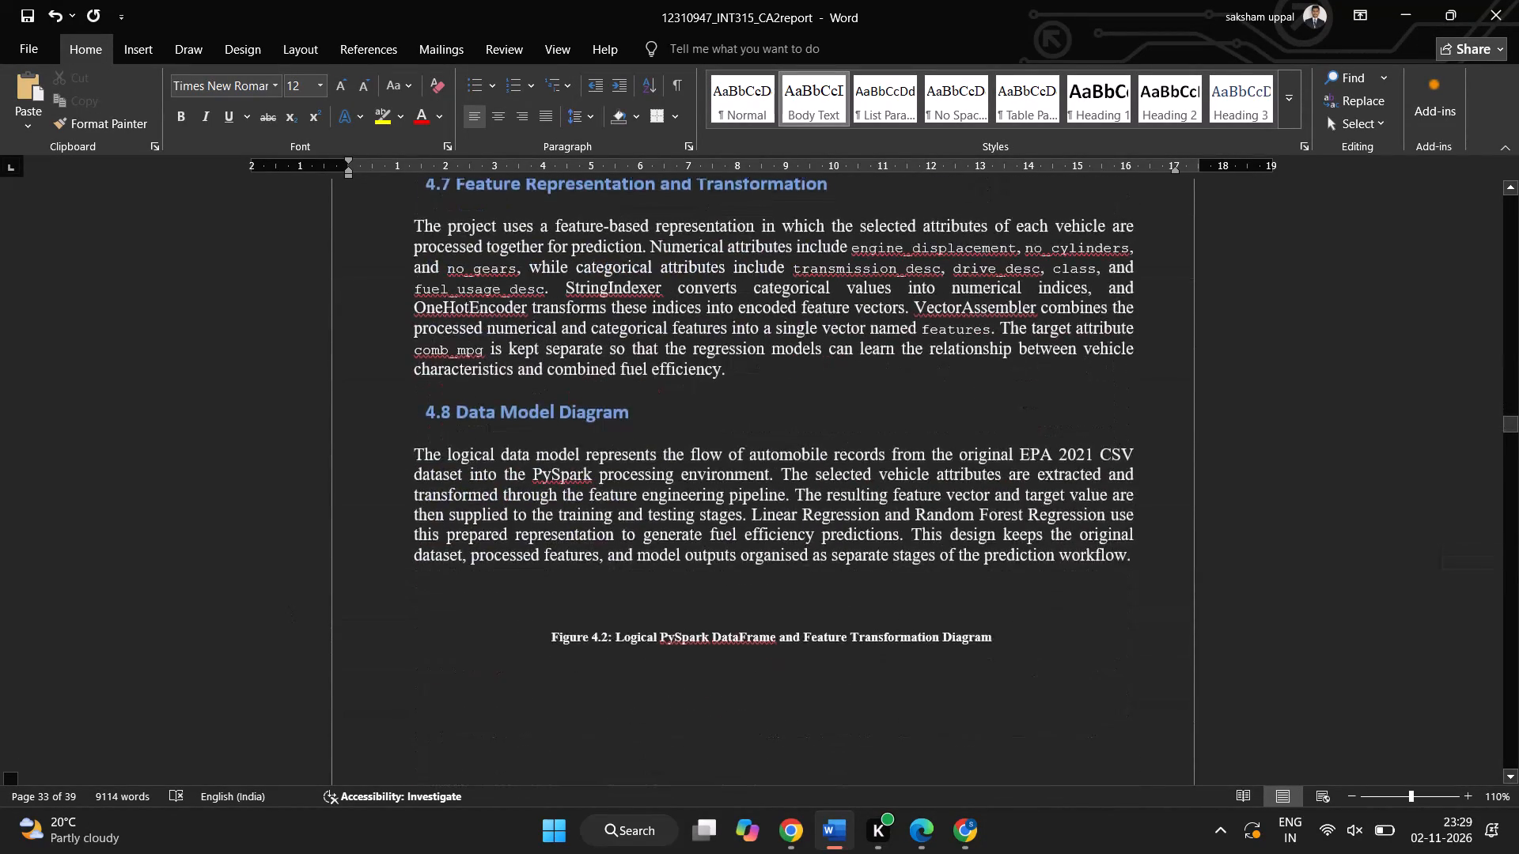
{"action": "scroll", "coordinate": [288, 606], "scroll_direction": "down", "scroll_amount": 5}
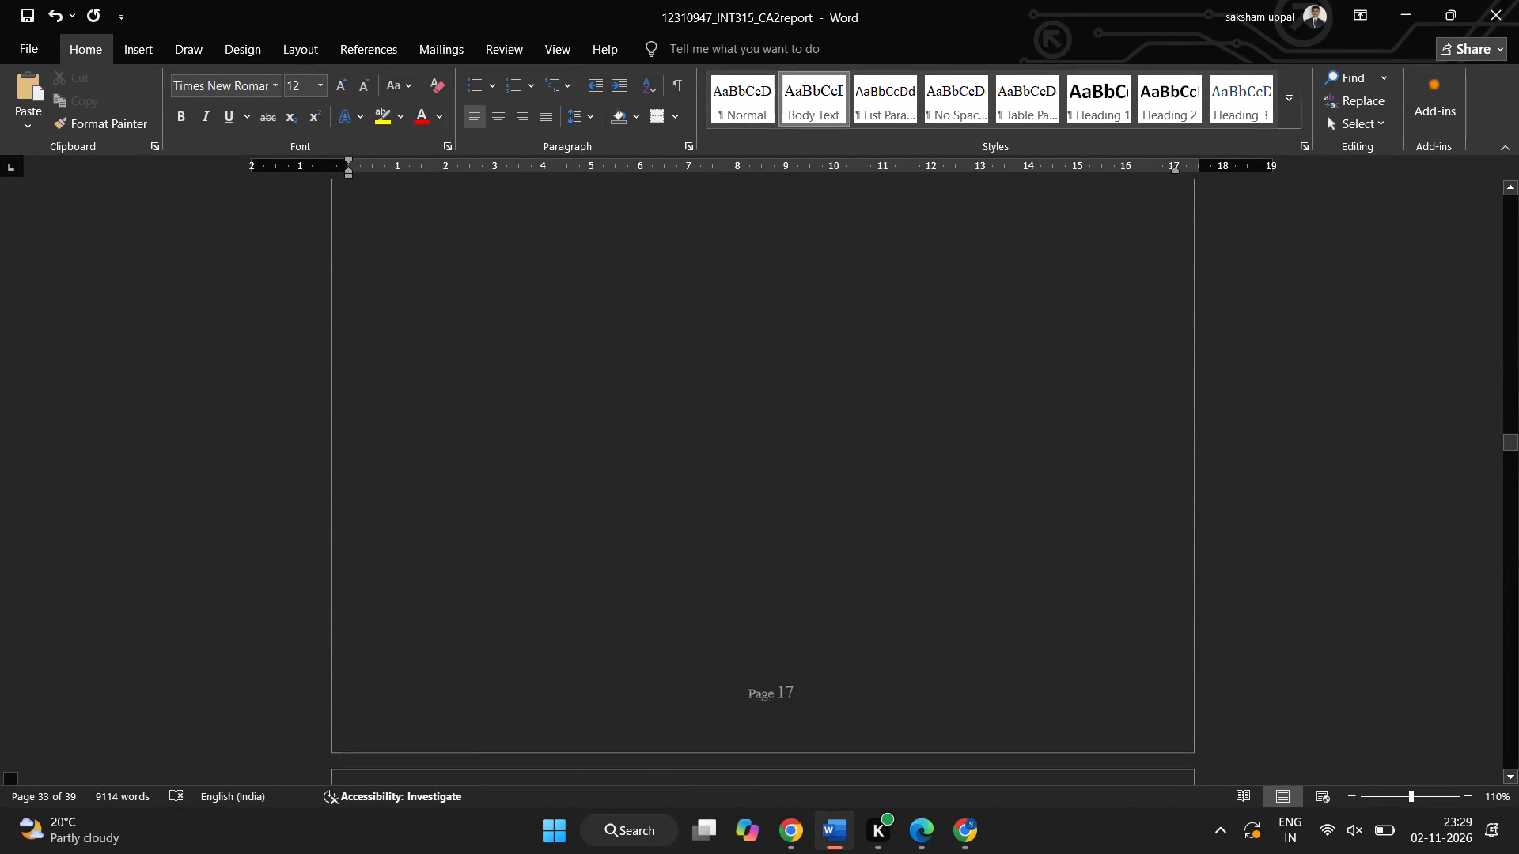
Review chapters 5 to 7, checking the preprocessing text, PySpark code samples, feature assembly, pipeline and application workflow sections.
{"action": "scroll", "coordinate": [288, 606], "scroll_direction": "down", "scroll_amount": 5}
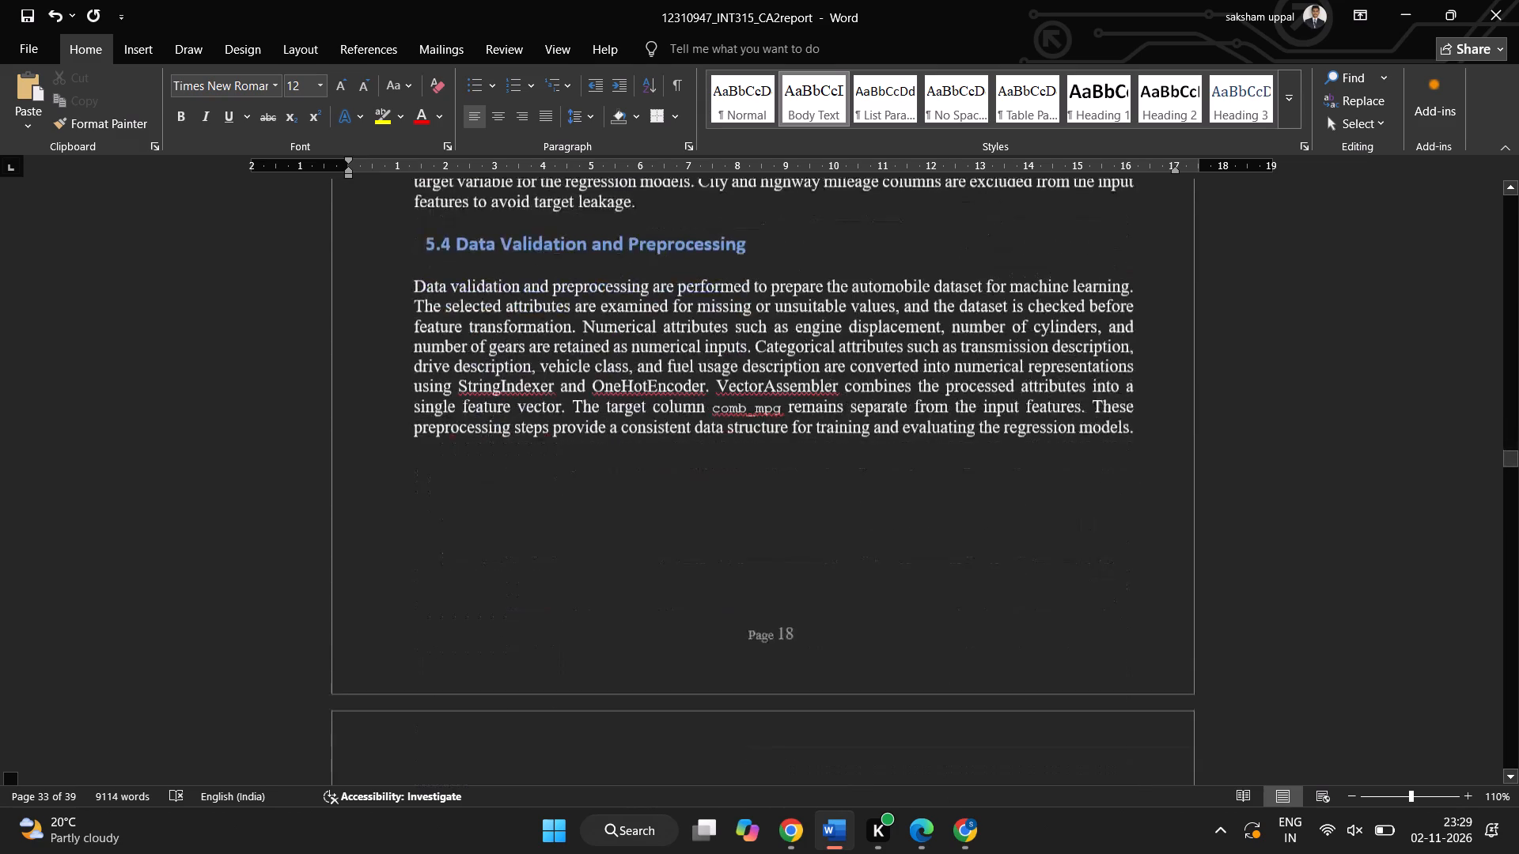
{"action": "scroll", "coordinate": [288, 606], "scroll_direction": "down", "scroll_amount": 5}
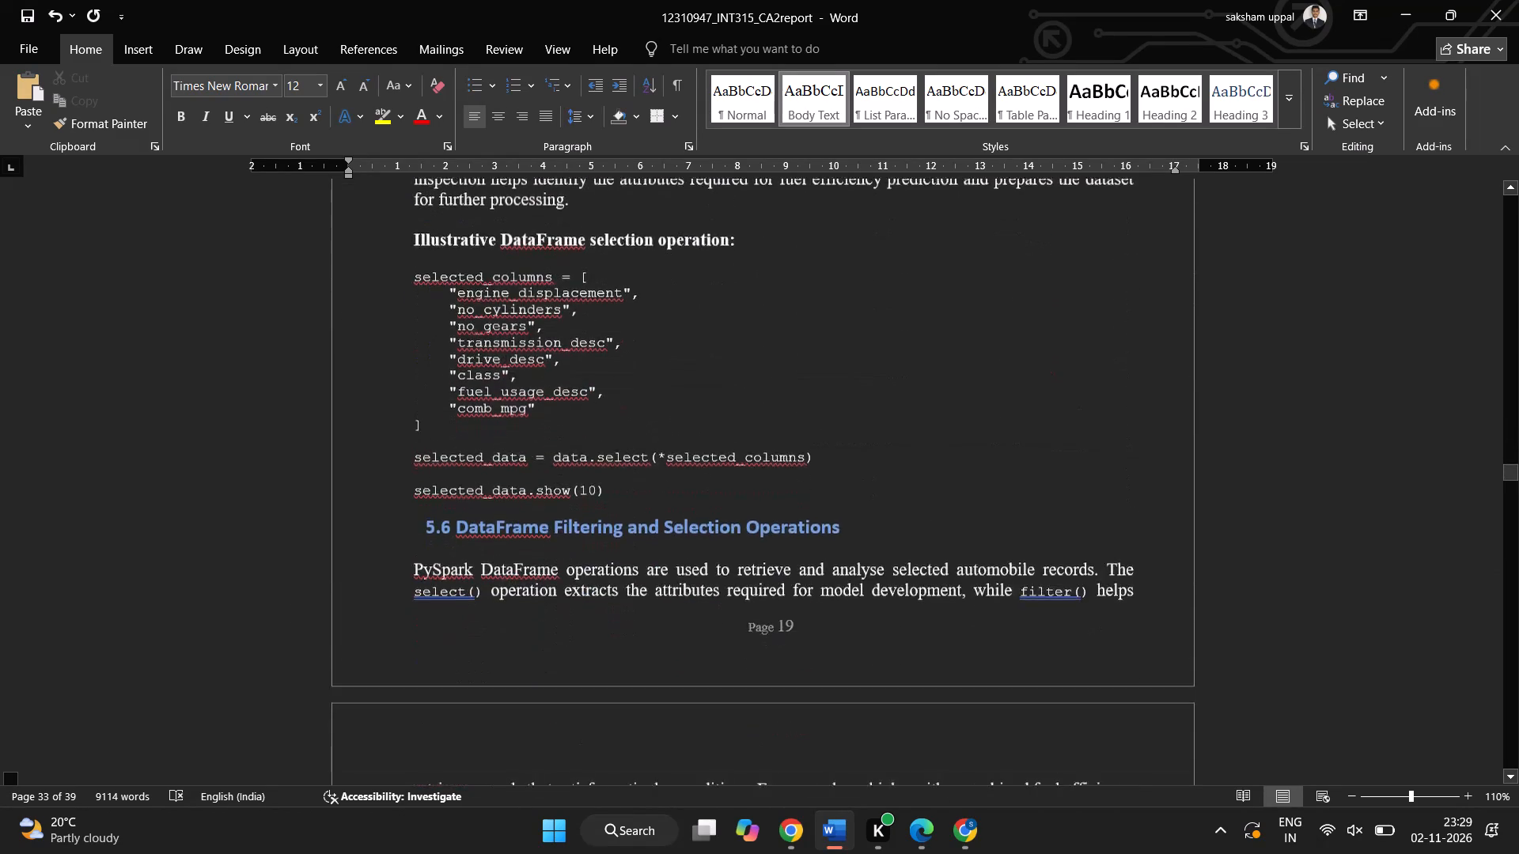
{"action": "scroll", "coordinate": [288, 606], "scroll_direction": "down", "scroll_amount": 5}
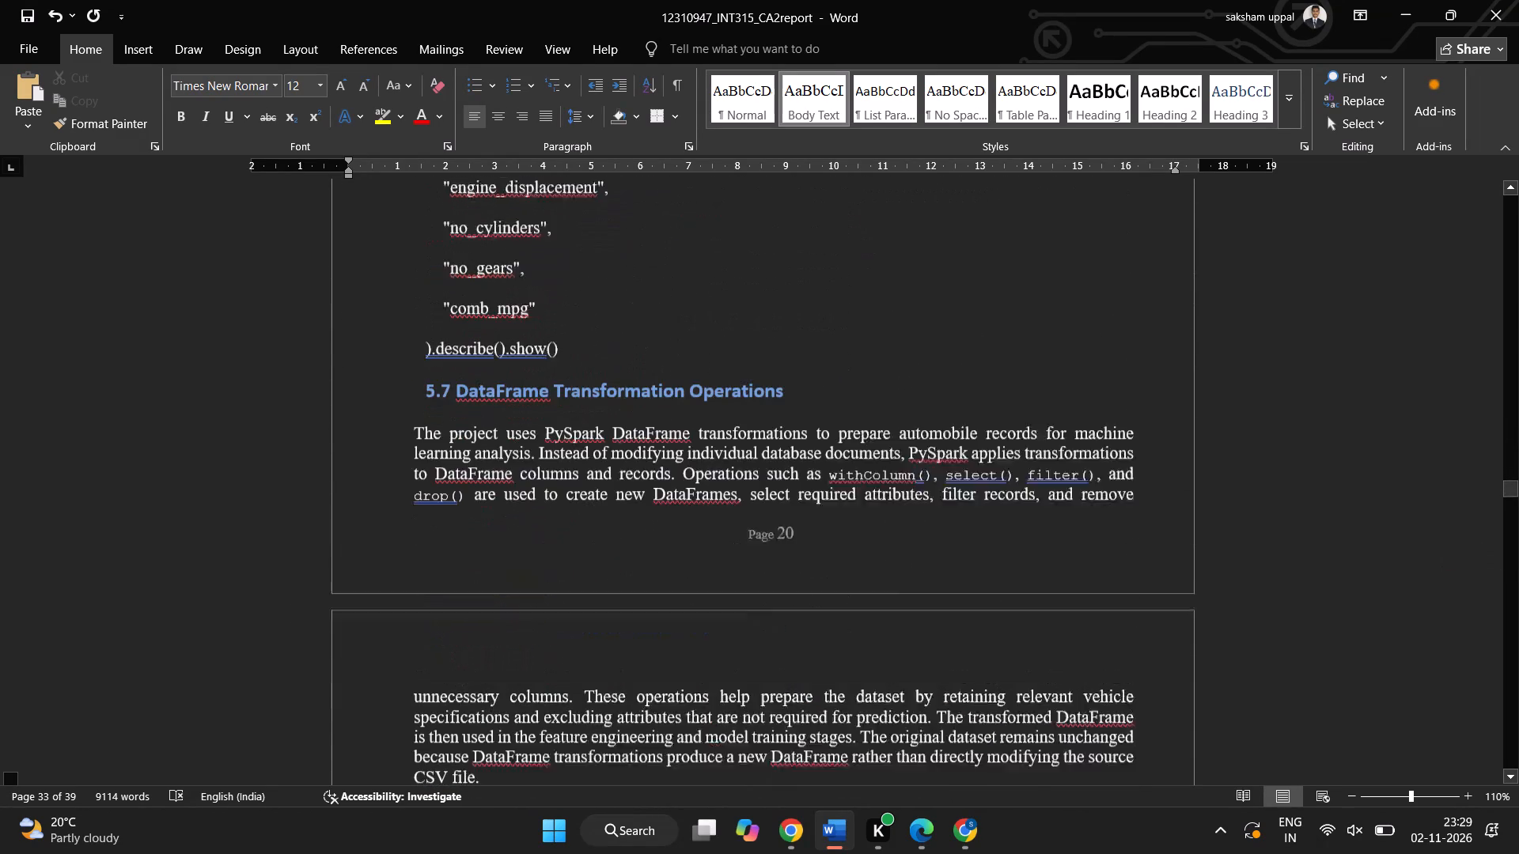
{"action": "scroll", "coordinate": [288, 606], "scroll_direction": "down", "scroll_amount": 5}
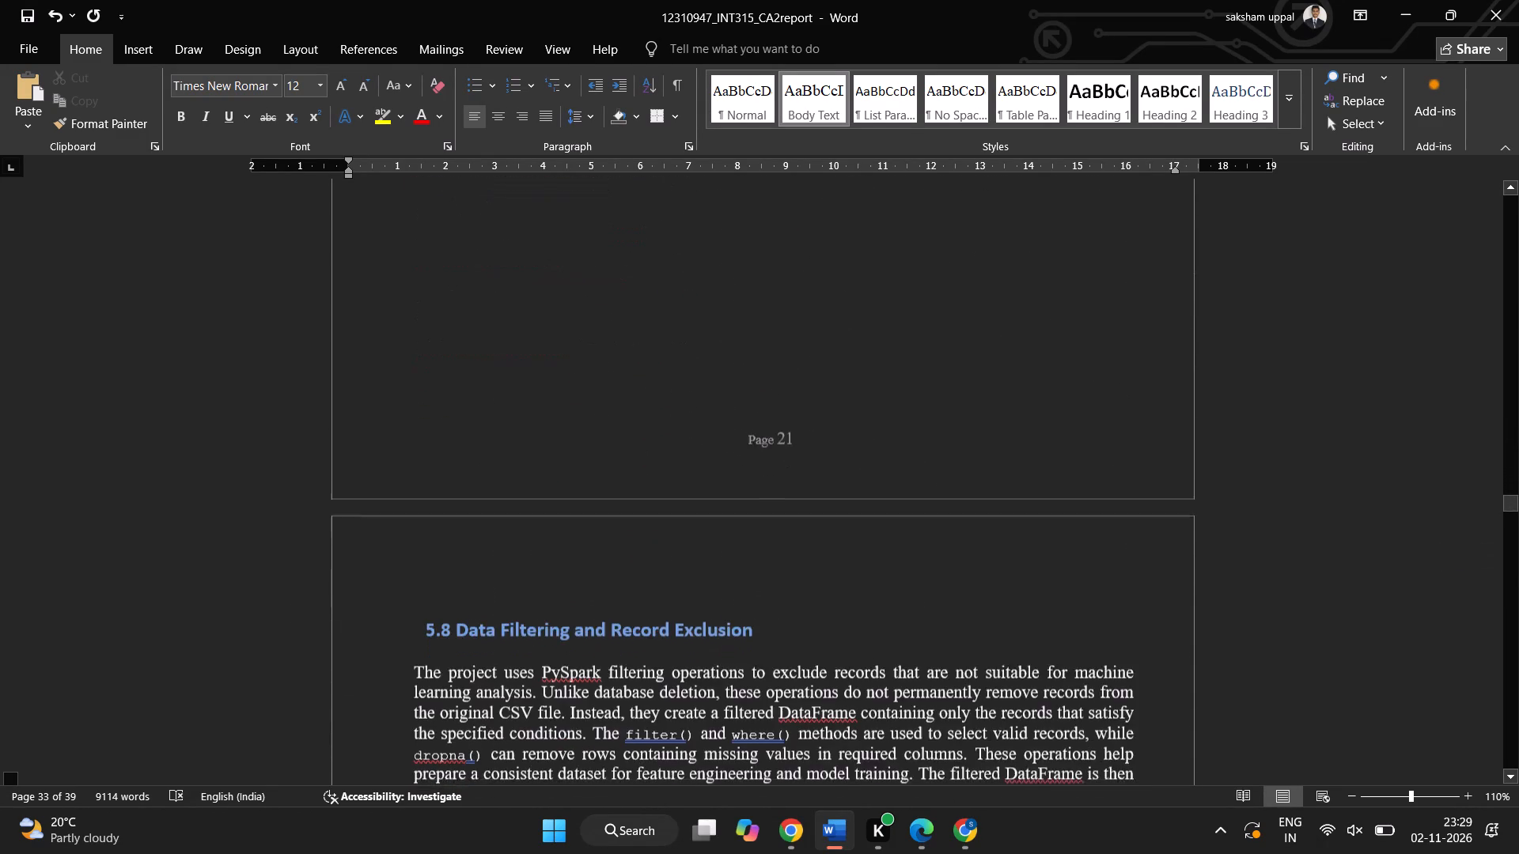
{"action": "scroll", "coordinate": [288, 606], "scroll_direction": "down", "scroll_amount": 5}
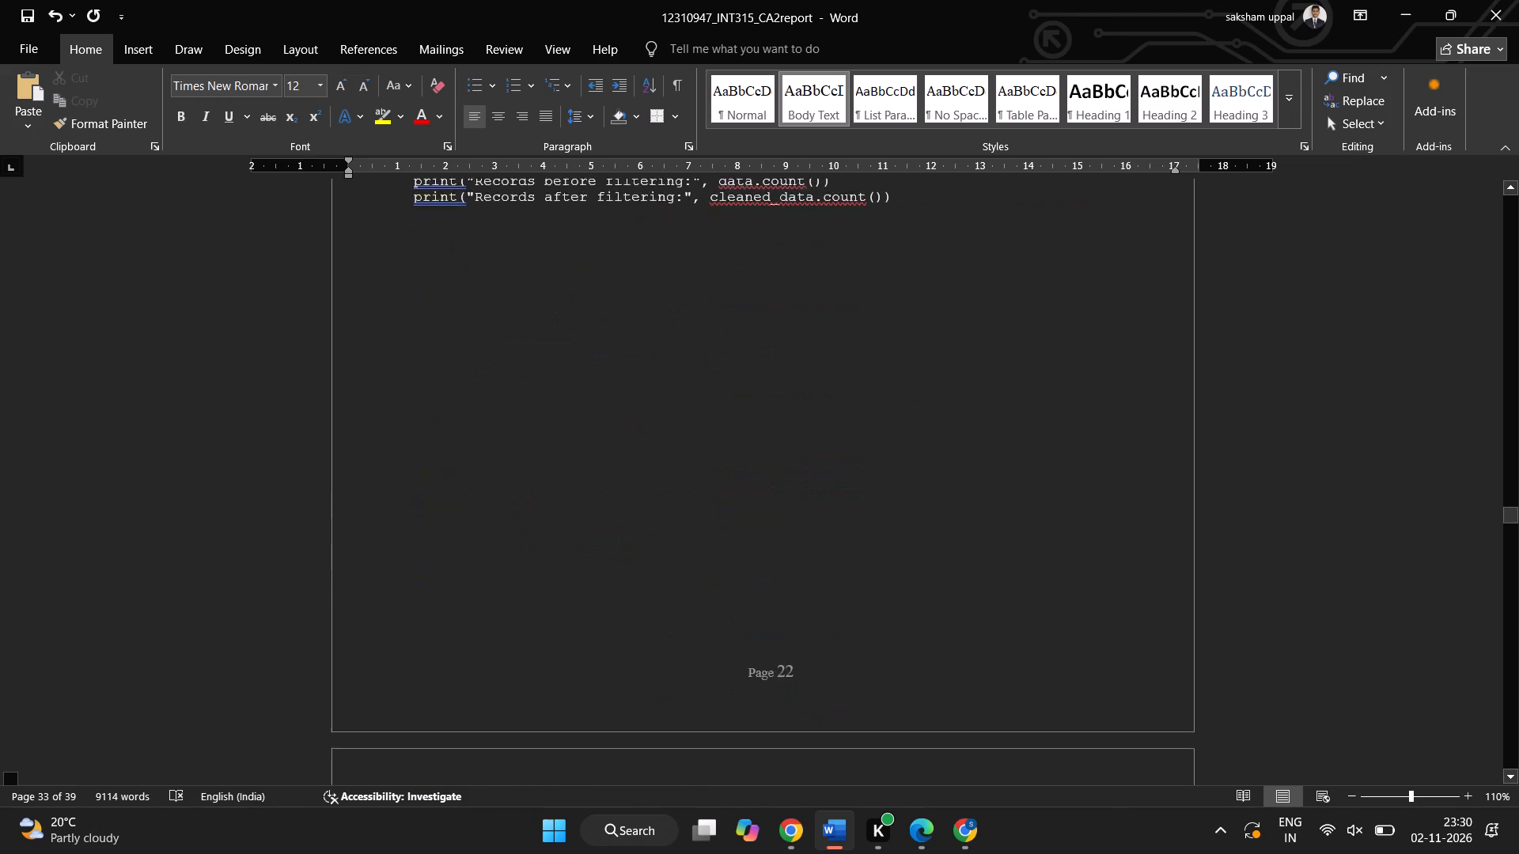
{"action": "scroll", "coordinate": [288, 606], "scroll_direction": "down", "scroll_amount": 5}
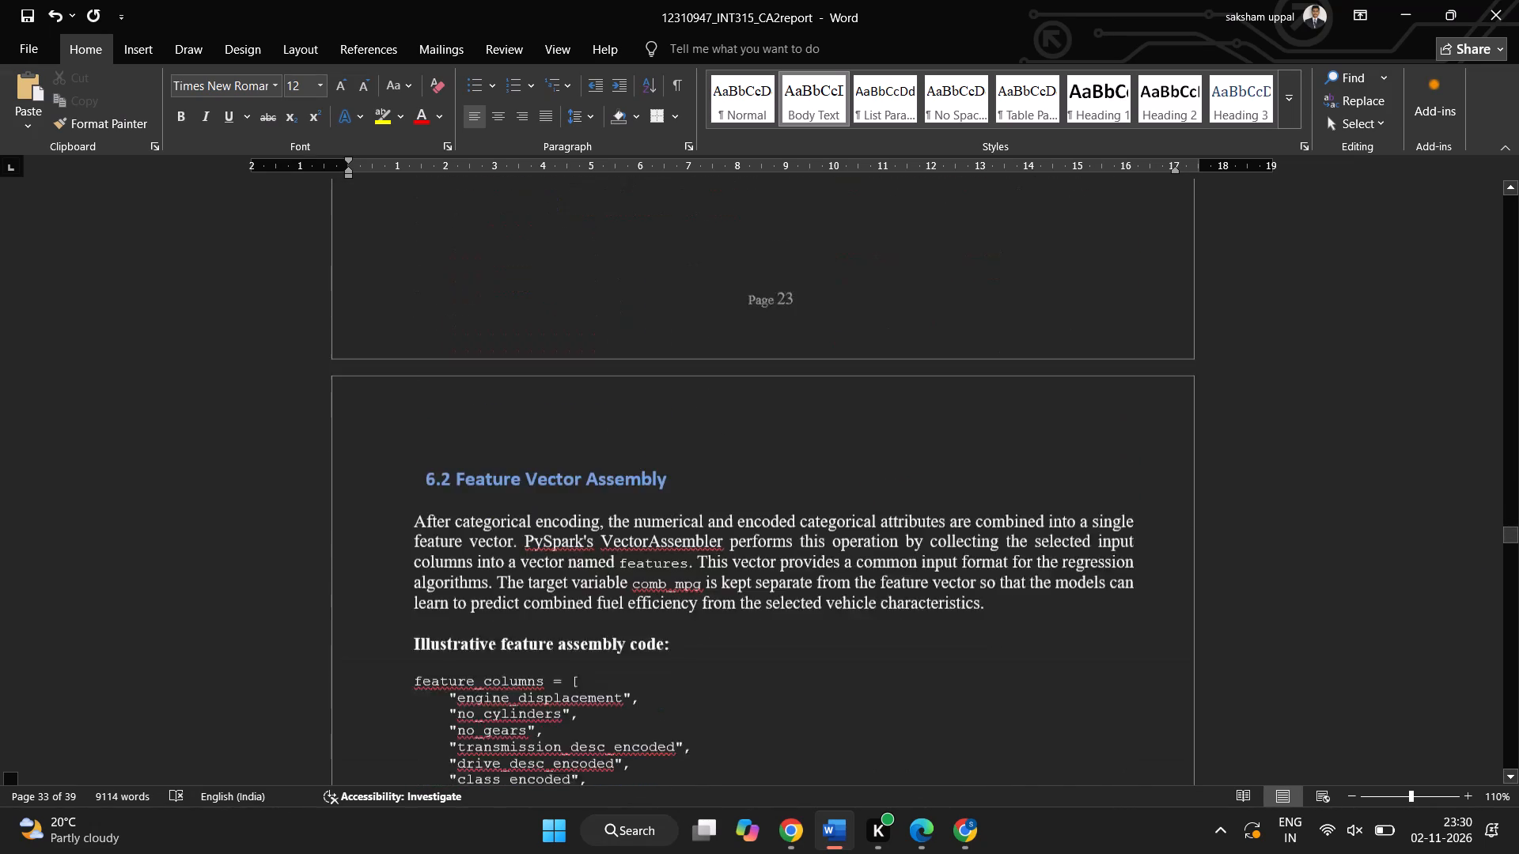
{"action": "scroll", "coordinate": [288, 606], "scroll_direction": "down", "scroll_amount": 5}
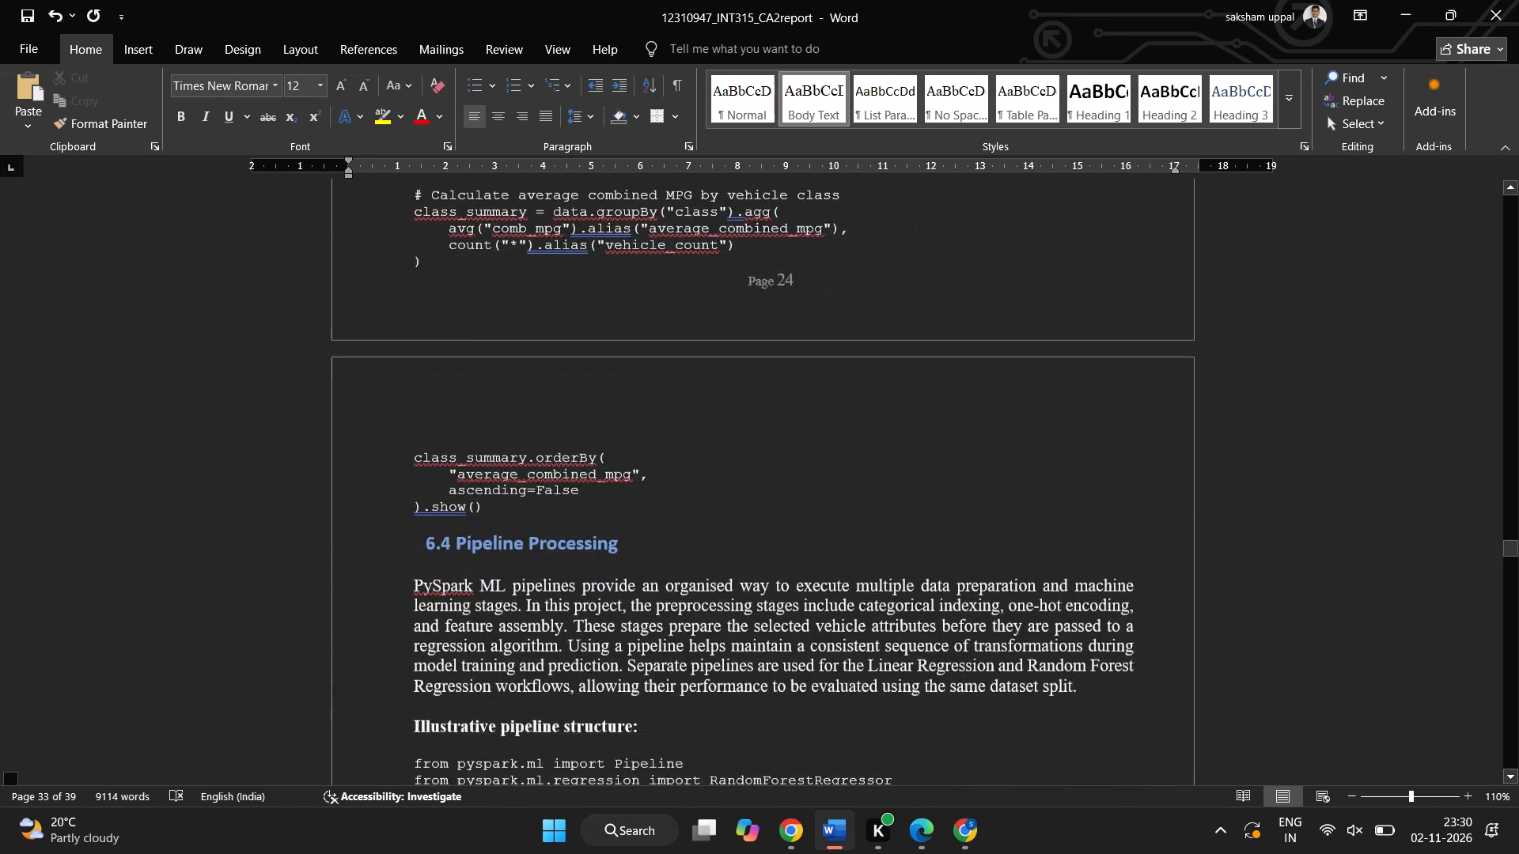
{"action": "scroll", "coordinate": [288, 606], "scroll_direction": "down", "scroll_amount": 4}
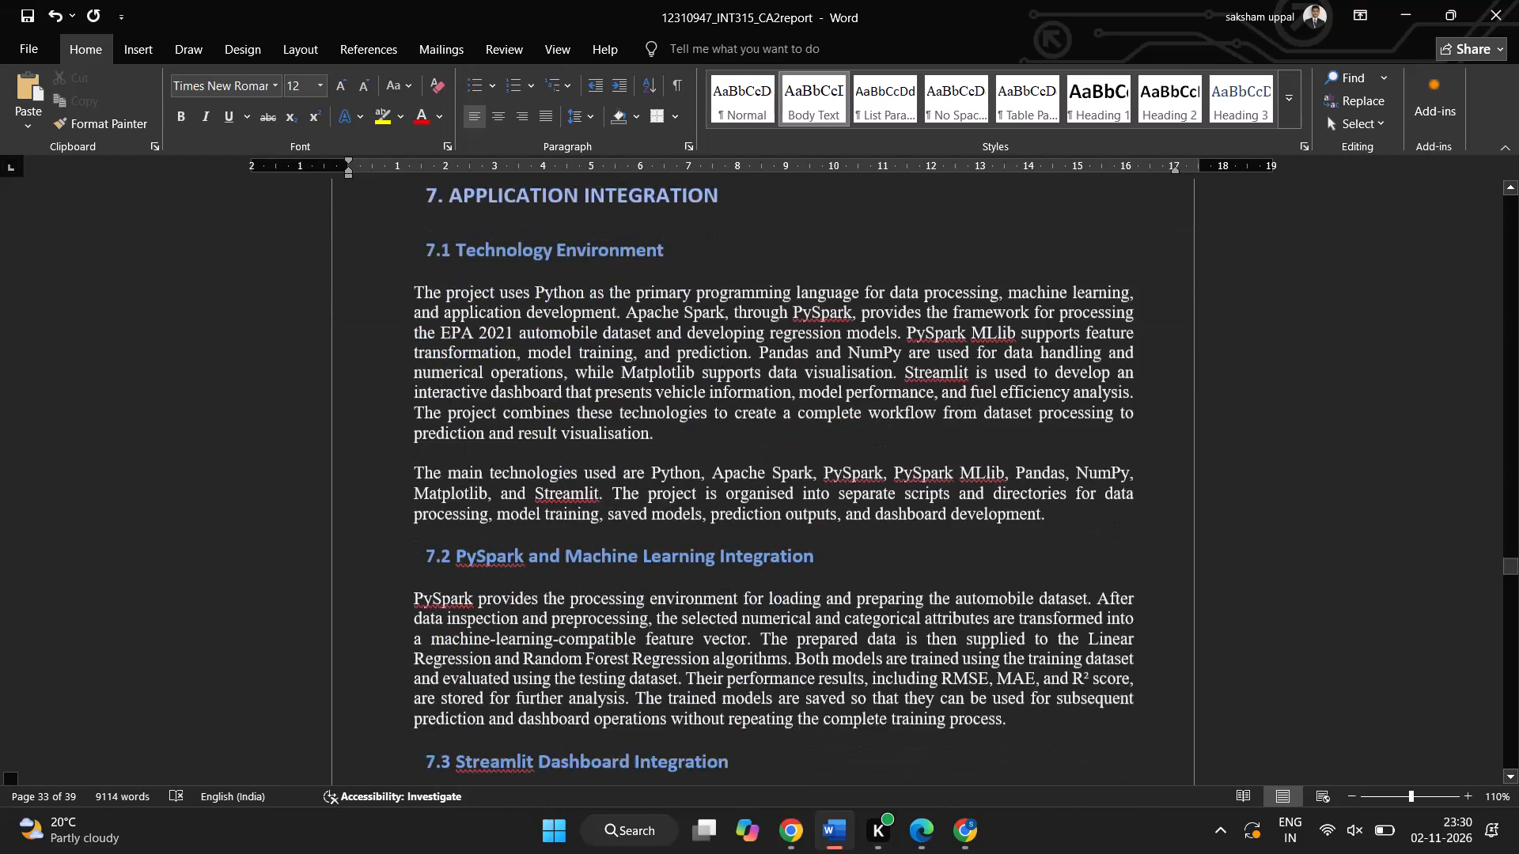
{"action": "scroll", "coordinate": [288, 606], "scroll_direction": "down", "scroll_amount": 4}
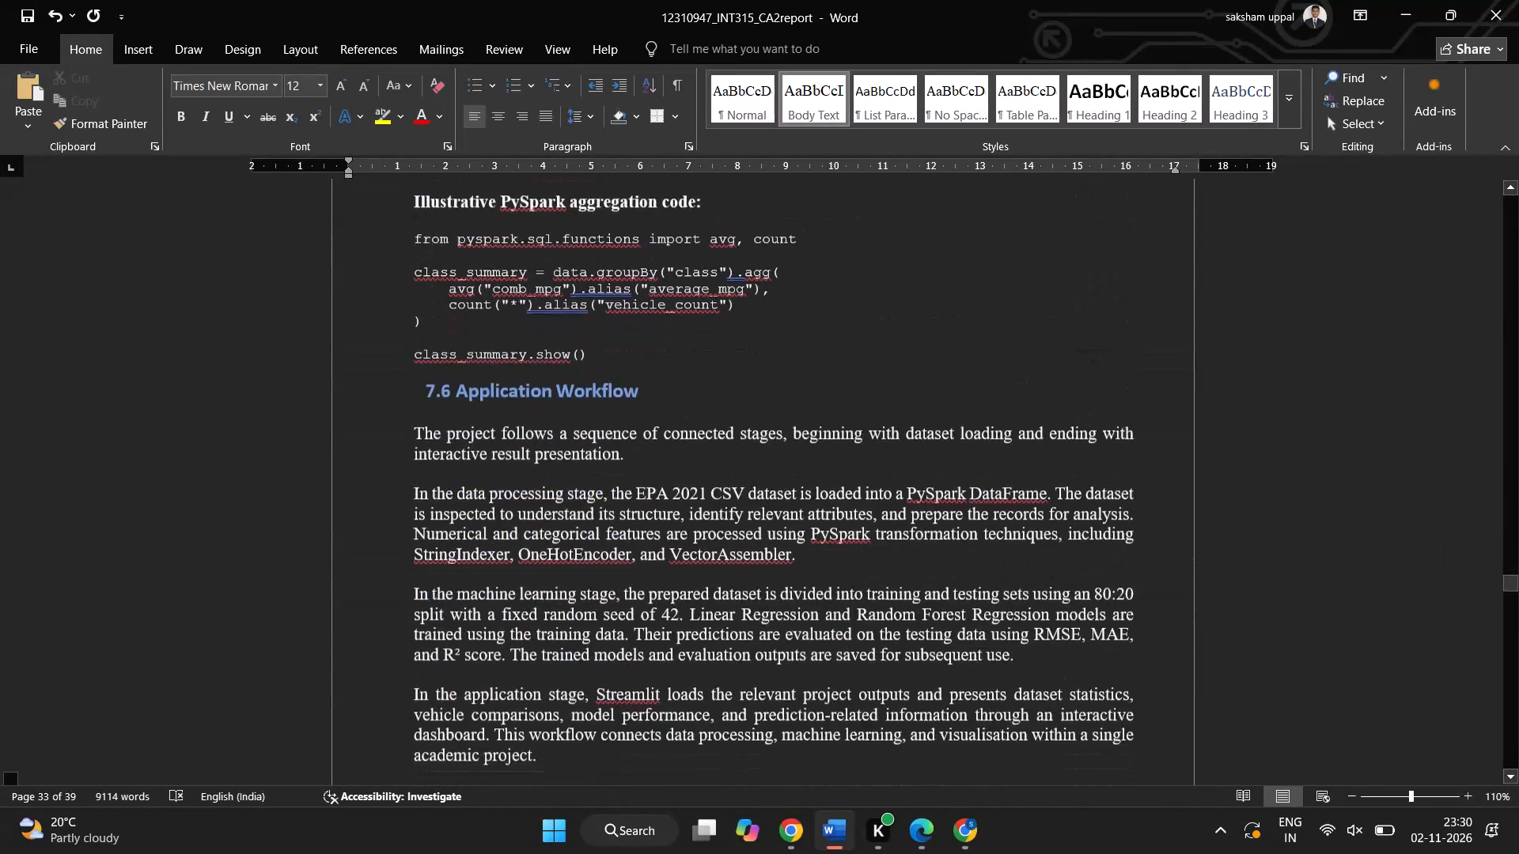
Review the chapter 8 result charts and model comparison tables and the chapter 9 discussion, up to the end of page 35.
{"action": "scroll", "coordinate": [288, 606], "scroll_direction": "down", "scroll_amount": 4}
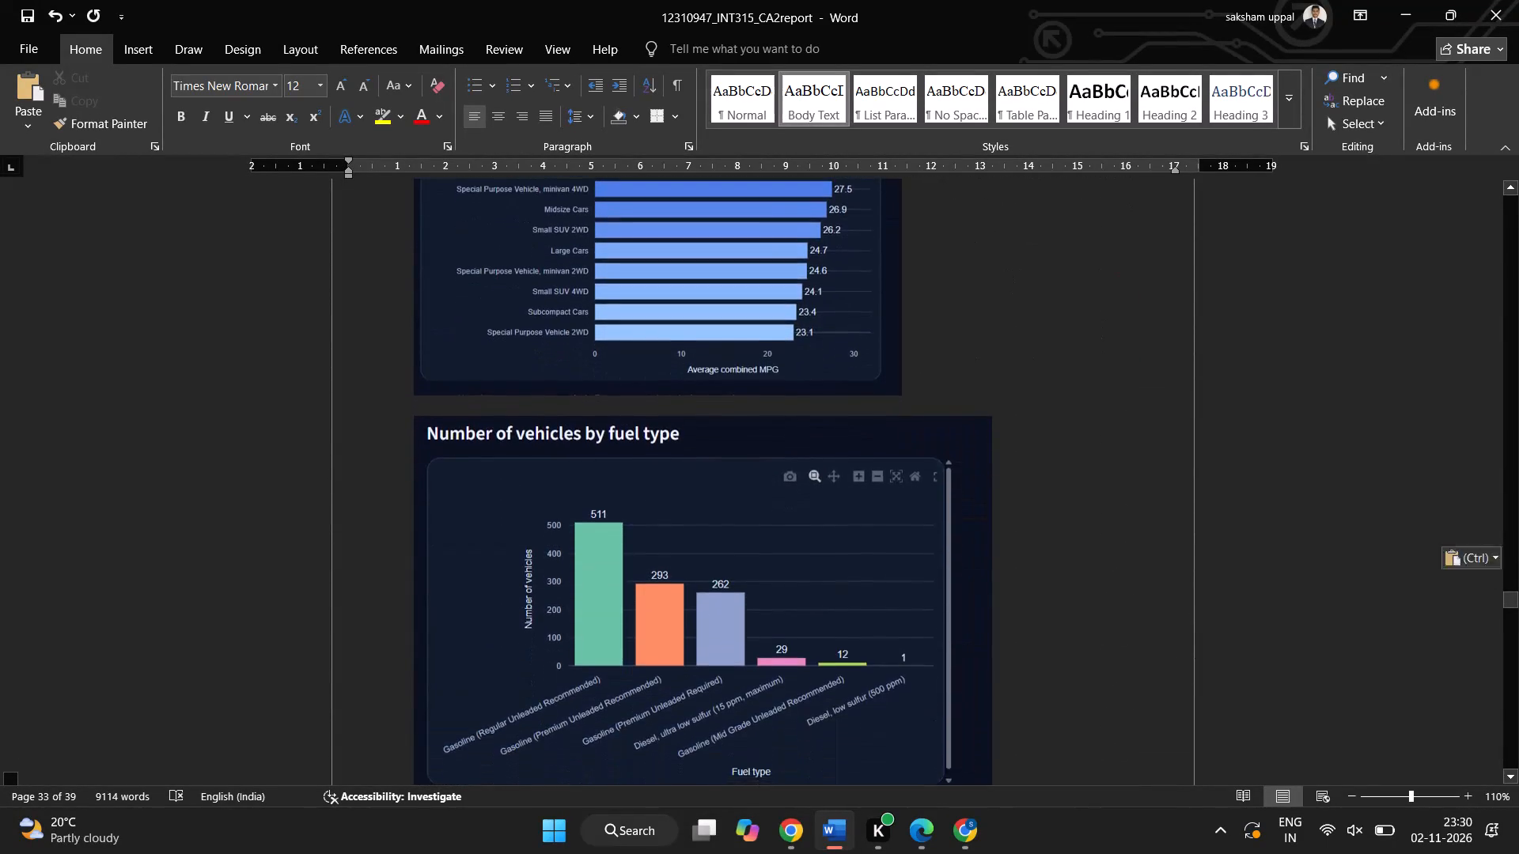
{"action": "scroll", "coordinate": [288, 606], "scroll_direction": "down", "scroll_amount": 4}
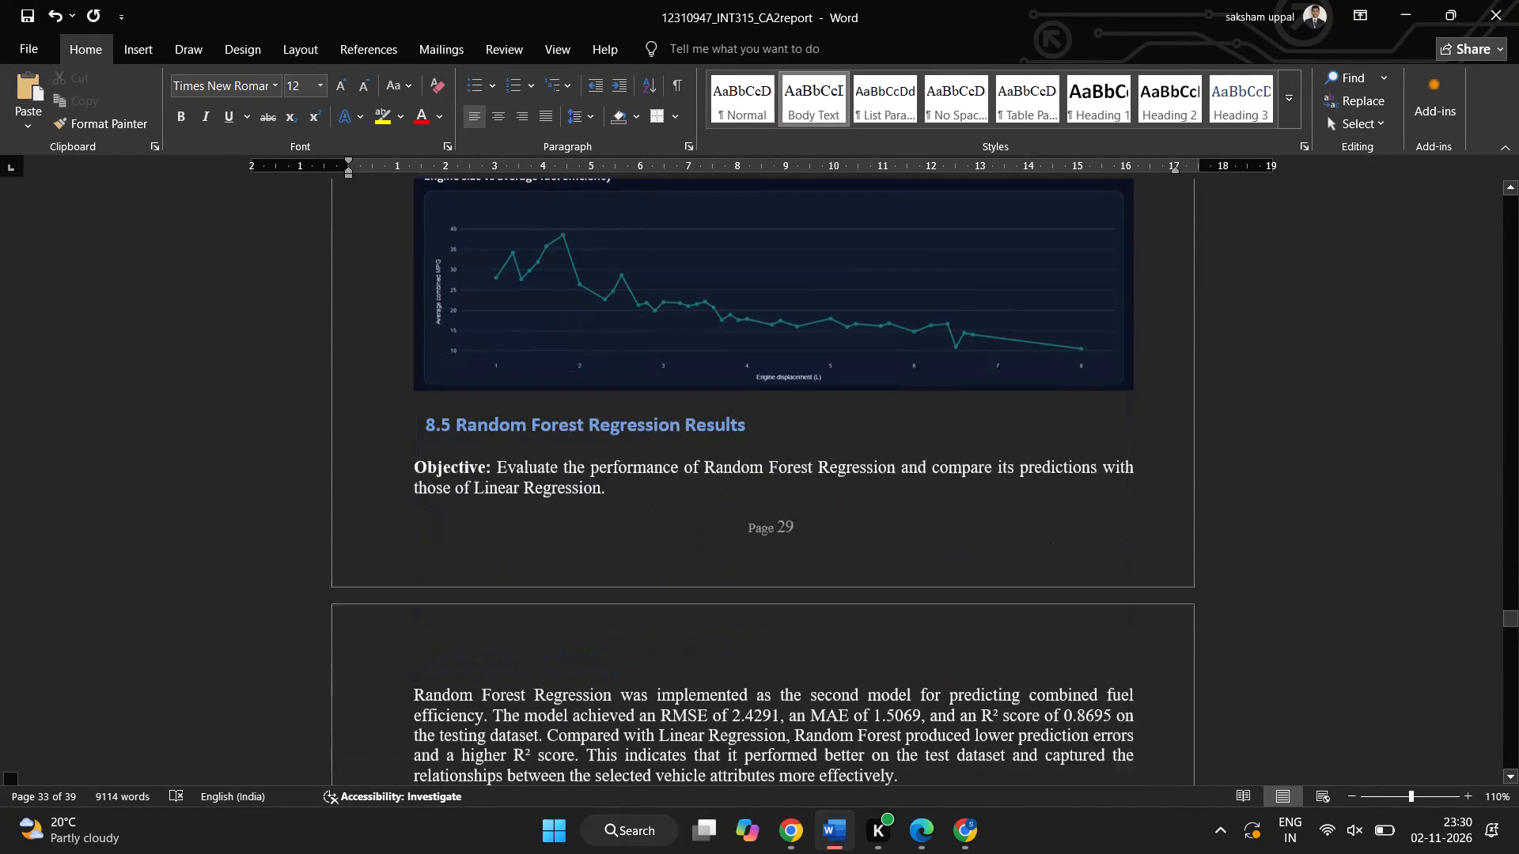
{"action": "scroll", "coordinate": [288, 606], "scroll_direction": "down", "scroll_amount": 4}
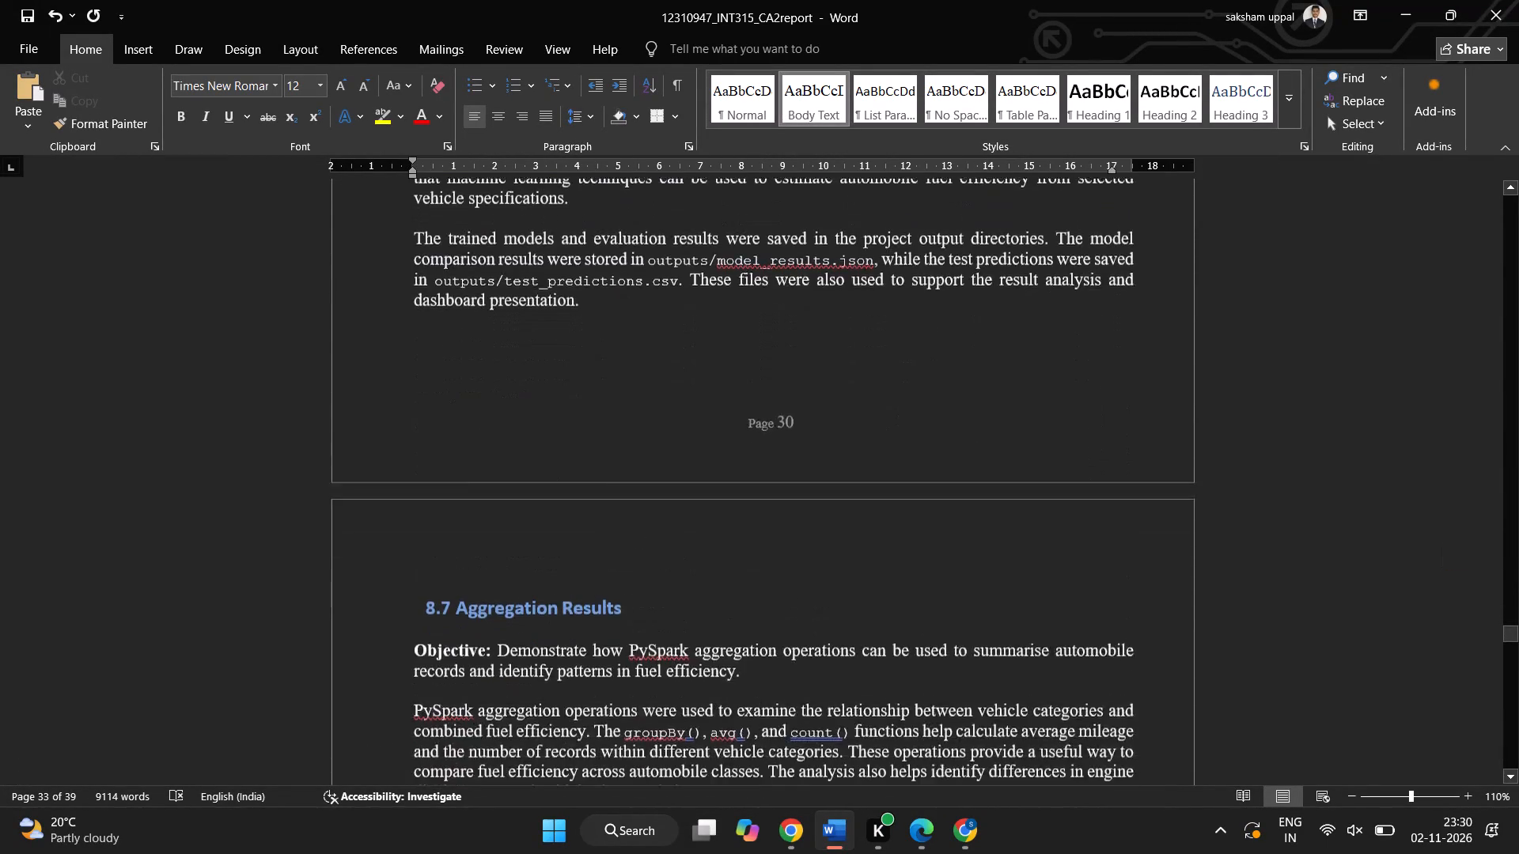
{"action": "scroll", "coordinate": [288, 606], "scroll_direction": "down", "scroll_amount": 4}
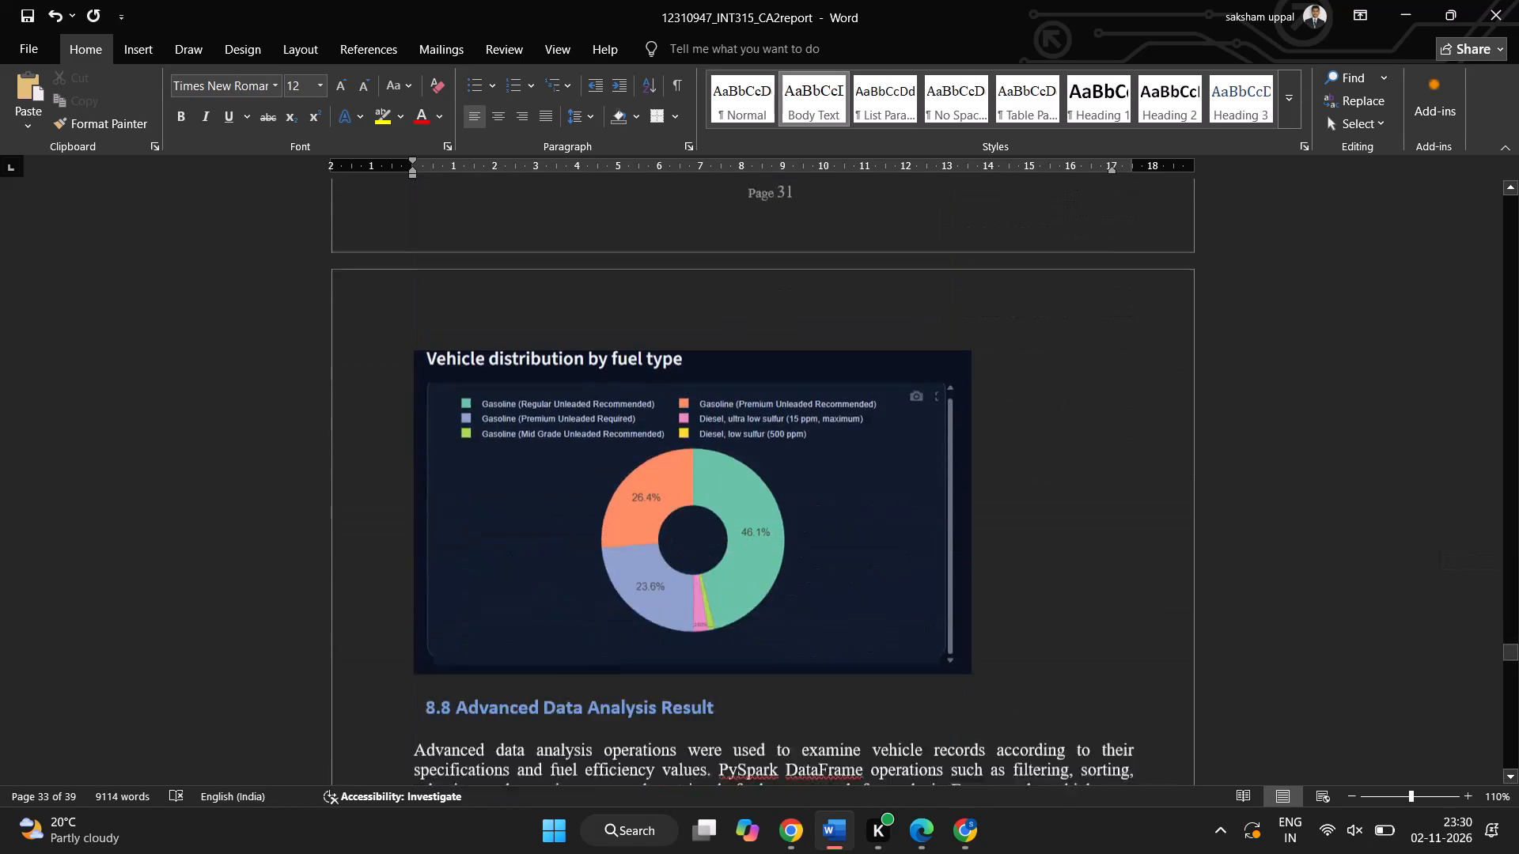
{"action": "scroll", "coordinate": [288, 606], "scroll_direction": "down", "scroll_amount": 4}
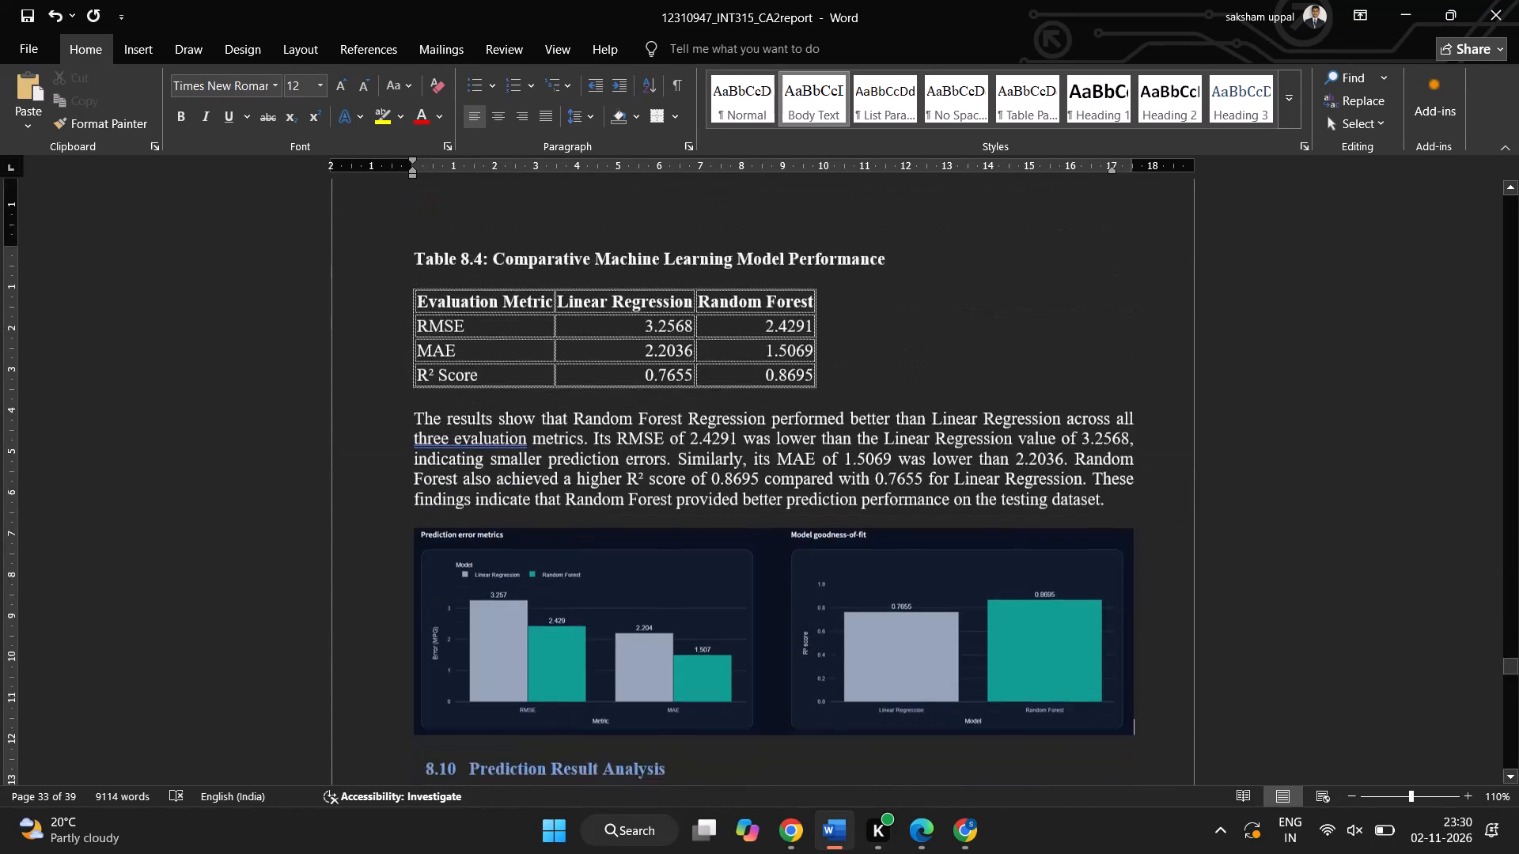
{"action": "scroll", "coordinate": [288, 606], "scroll_direction": "down", "scroll_amount": 4}
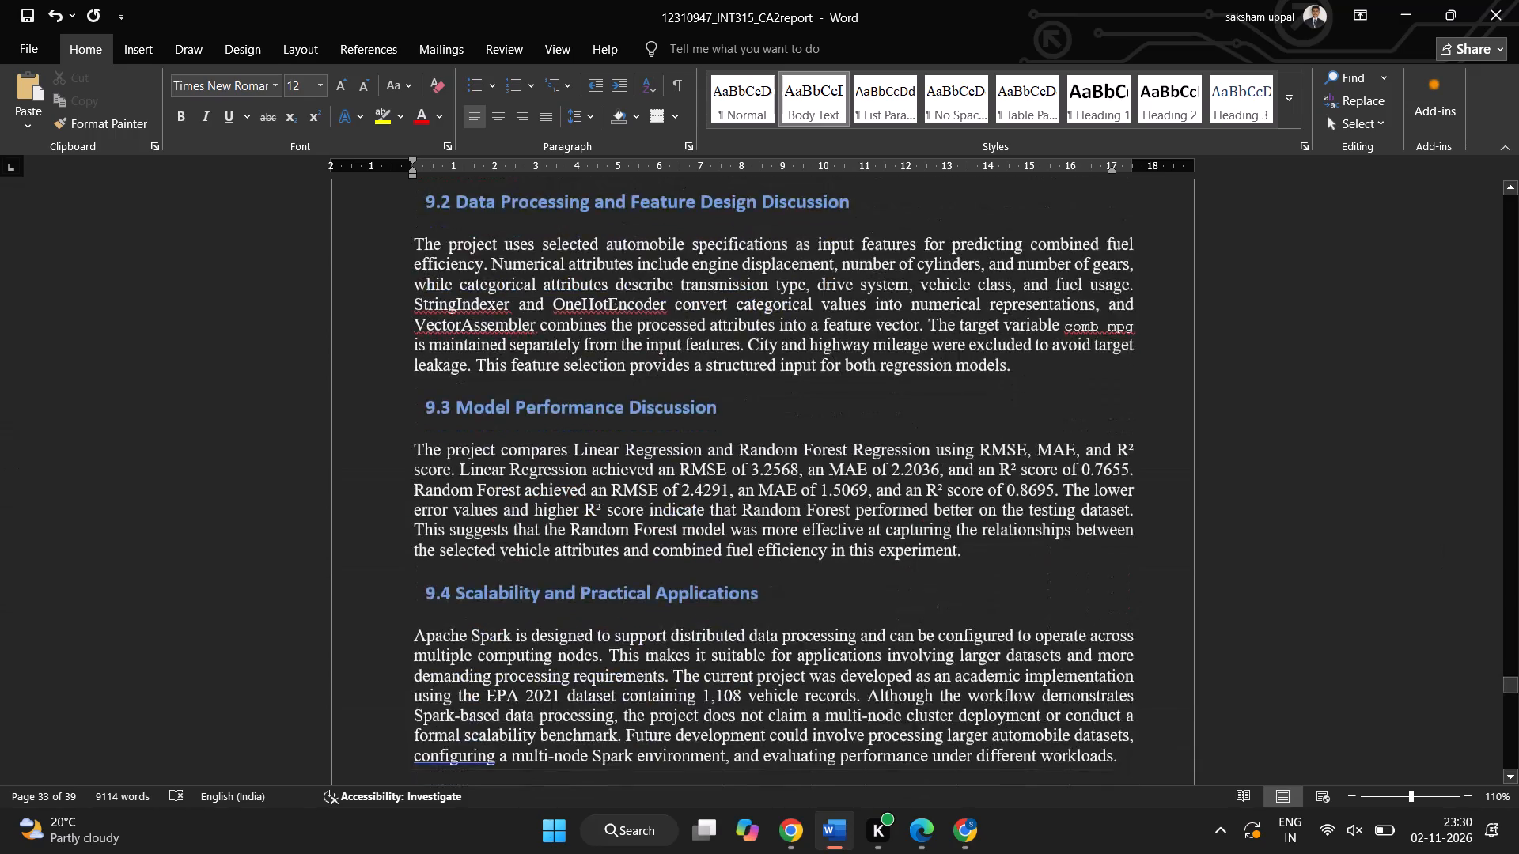
{"action": "scroll", "coordinate": [288, 606], "scroll_direction": "down", "scroll_amount": 4}
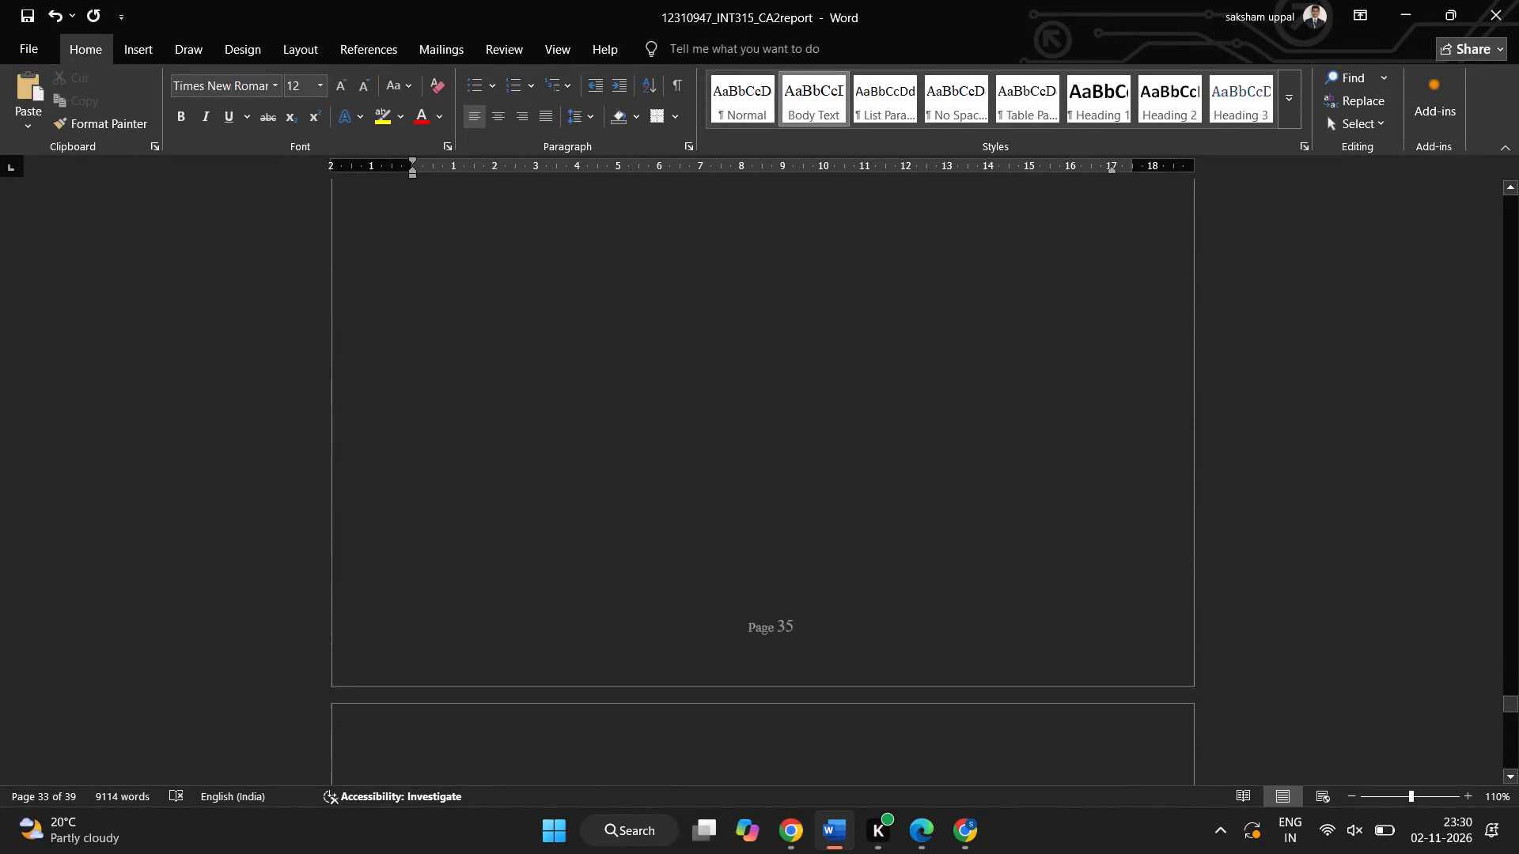
Review the report's closing pages, covering the future scope, references and student submission checklist, and return to the cover page.
{"action": "scroll", "coordinate": [288, 606], "scroll_direction": "down", "scroll_amount": 4}
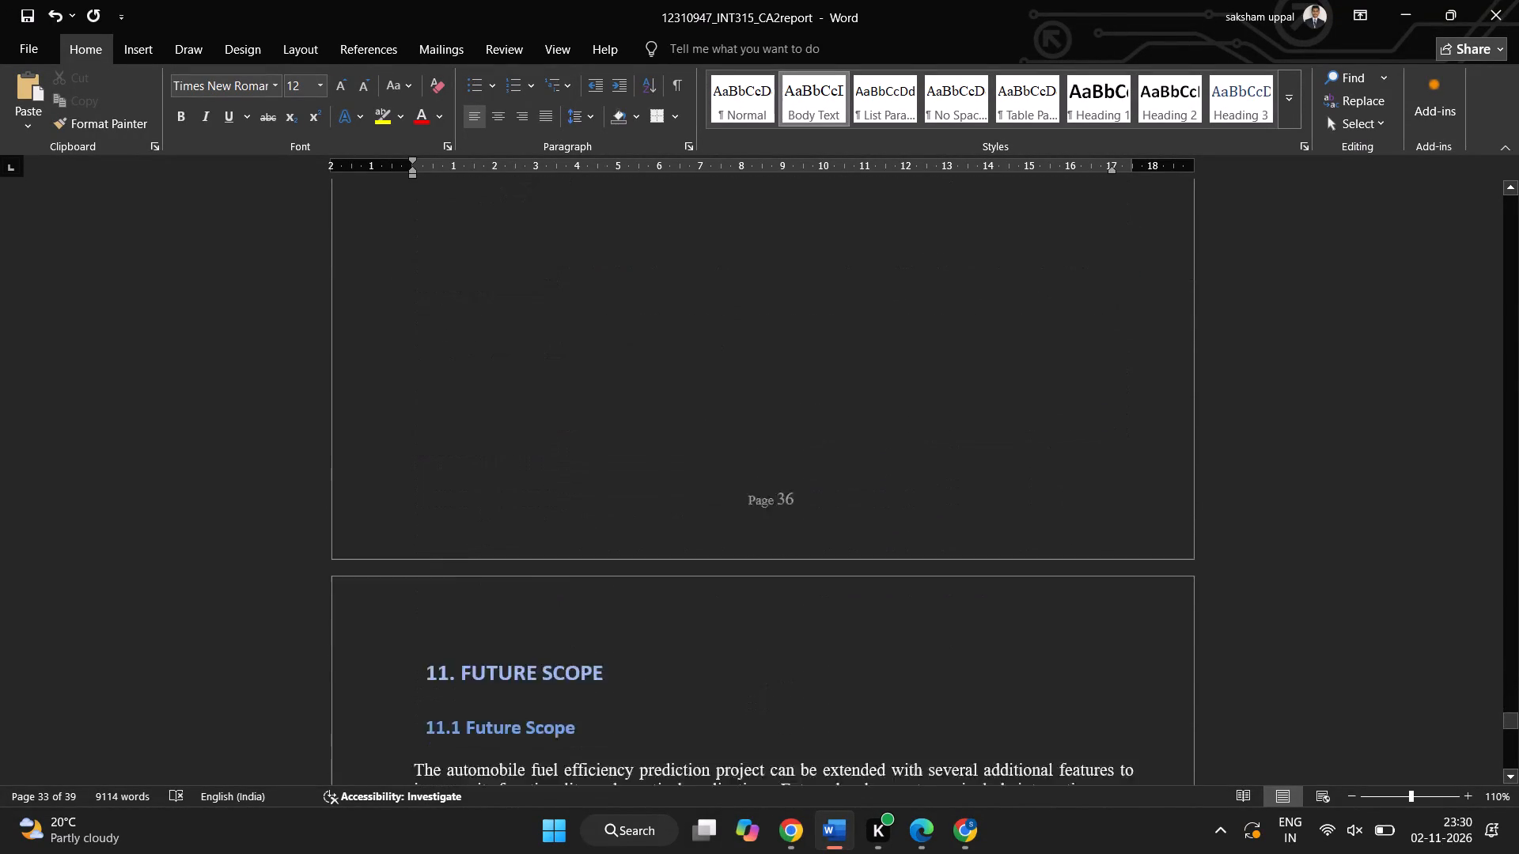
{"action": "scroll", "coordinate": [288, 606], "scroll_direction": "down", "scroll_amount": 4}
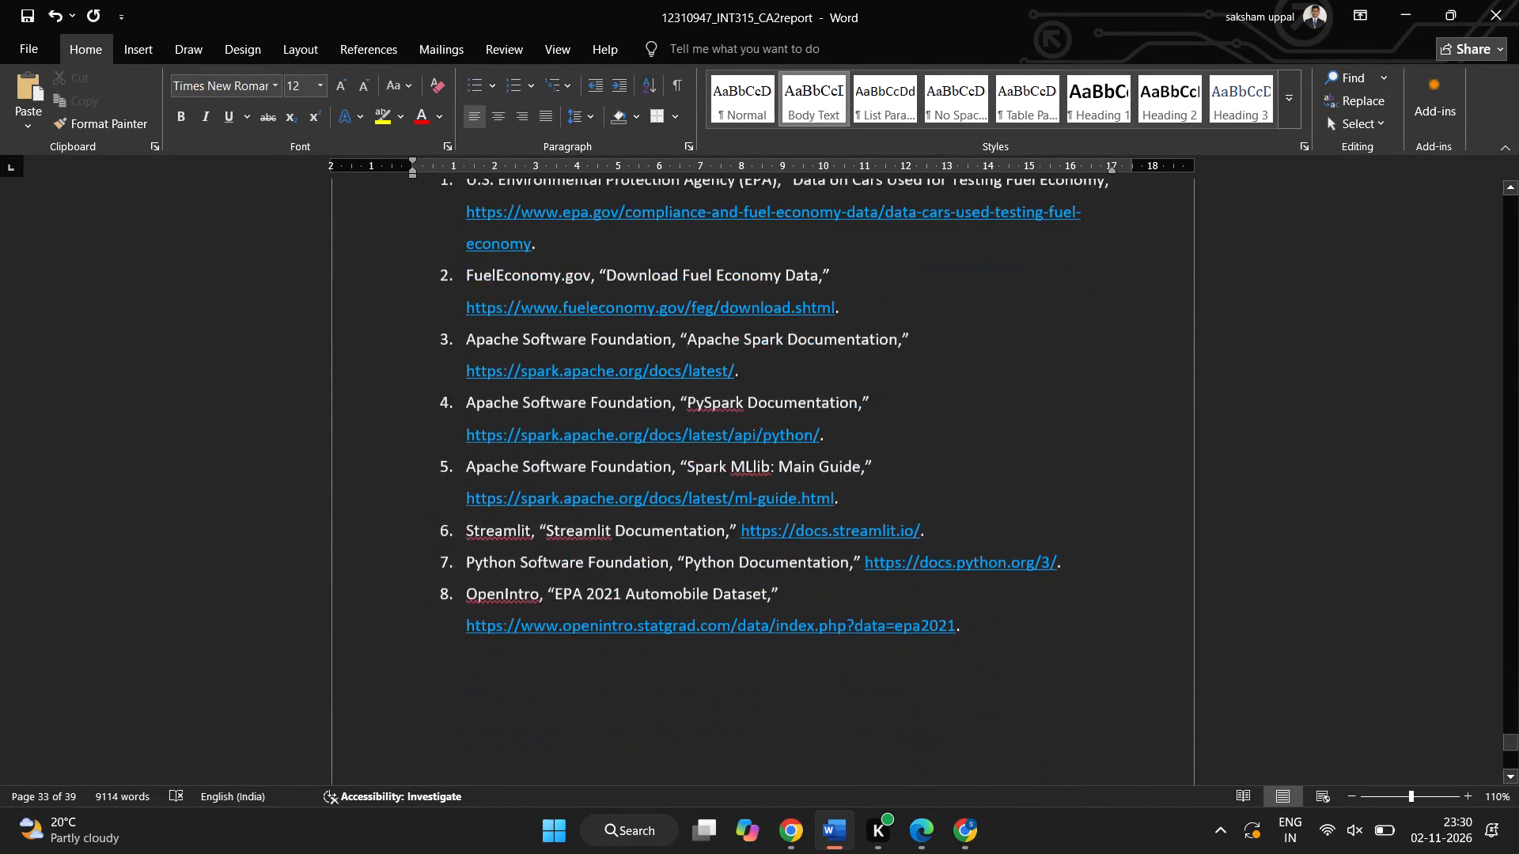
{"action": "scroll", "coordinate": [288, 606], "scroll_direction": "down", "scroll_amount": 4}
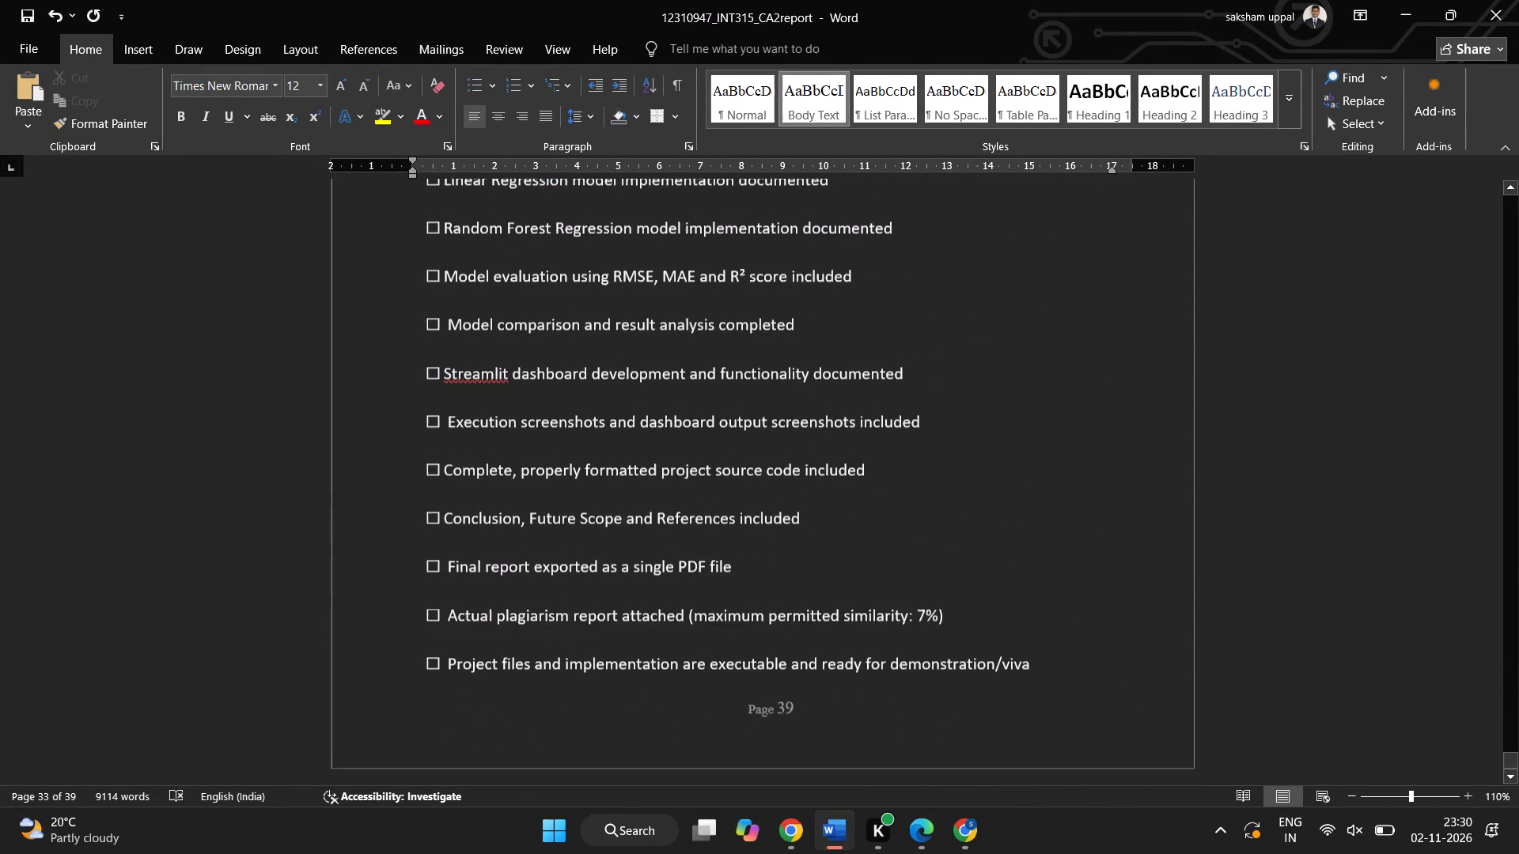
{"action": "scroll", "coordinate": [288, 606], "scroll_direction": "down", "scroll_amount": 2}
{"action": "scroll", "coordinate": [288, 606], "scroll_direction": "up", "scroll_amount": 8}
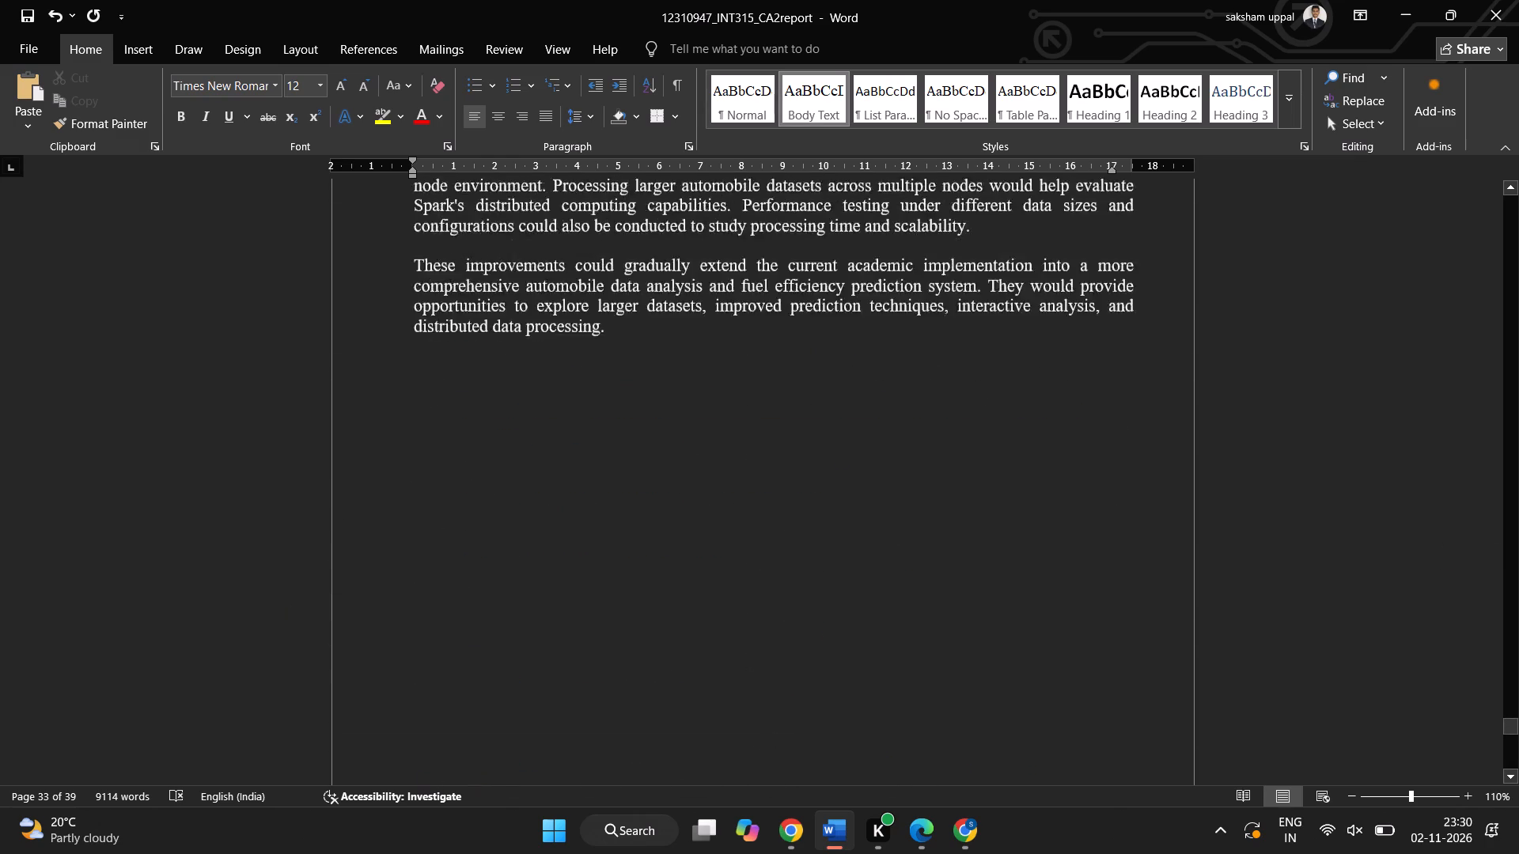
{"action": "scroll", "coordinate": [288, 606], "scroll_direction": "up", "scroll_amount": 15}
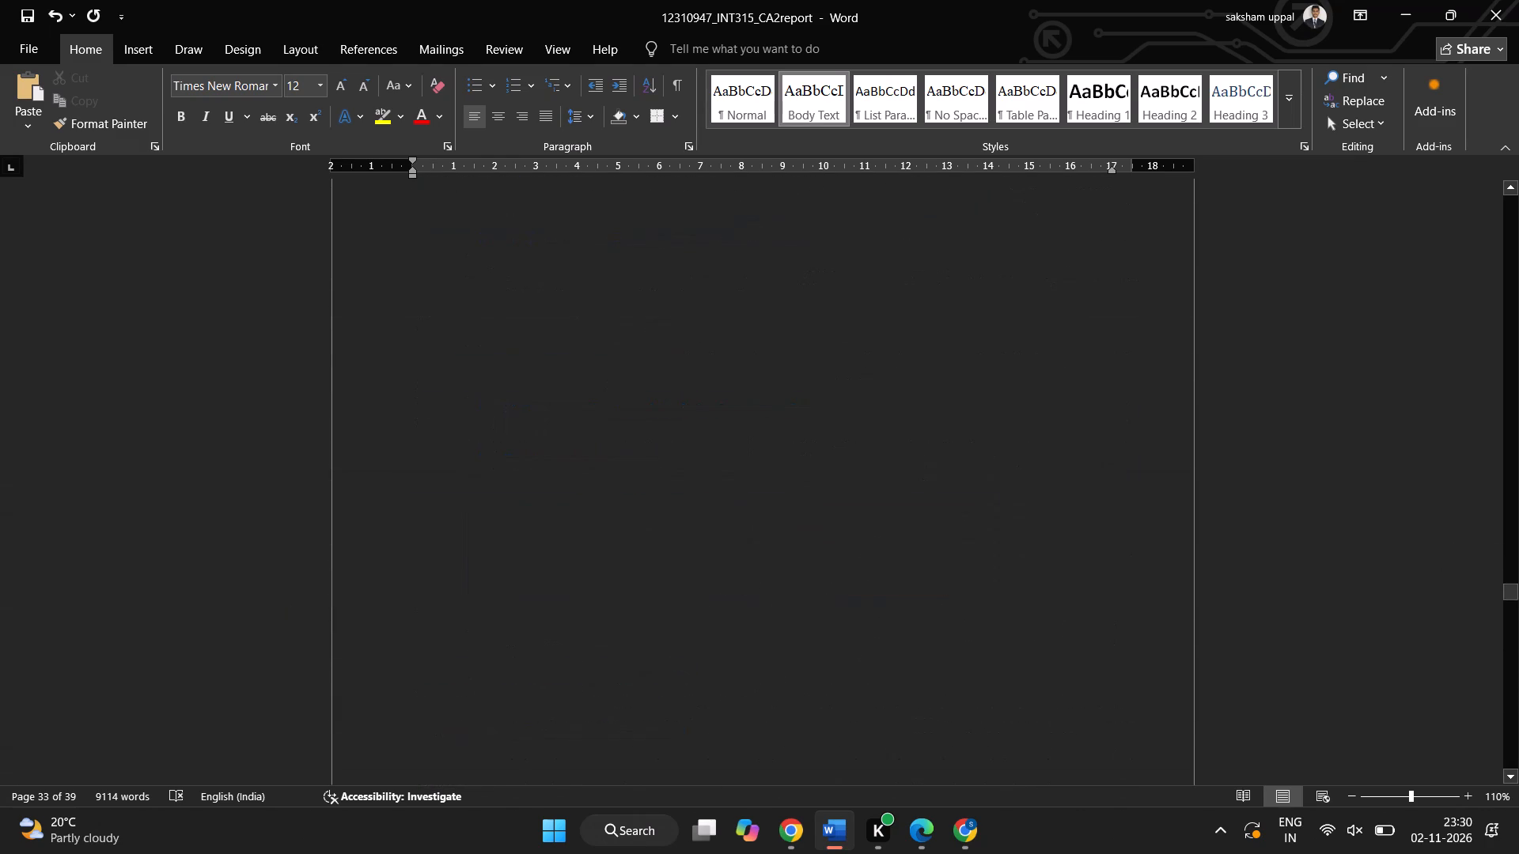
{"action": "scroll", "coordinate": [288, 606], "scroll_direction": "up", "scroll_amount": 10}
{"action": "scroll", "coordinate": [288, 606], "scroll_direction": "up", "scroll_amount": 14}
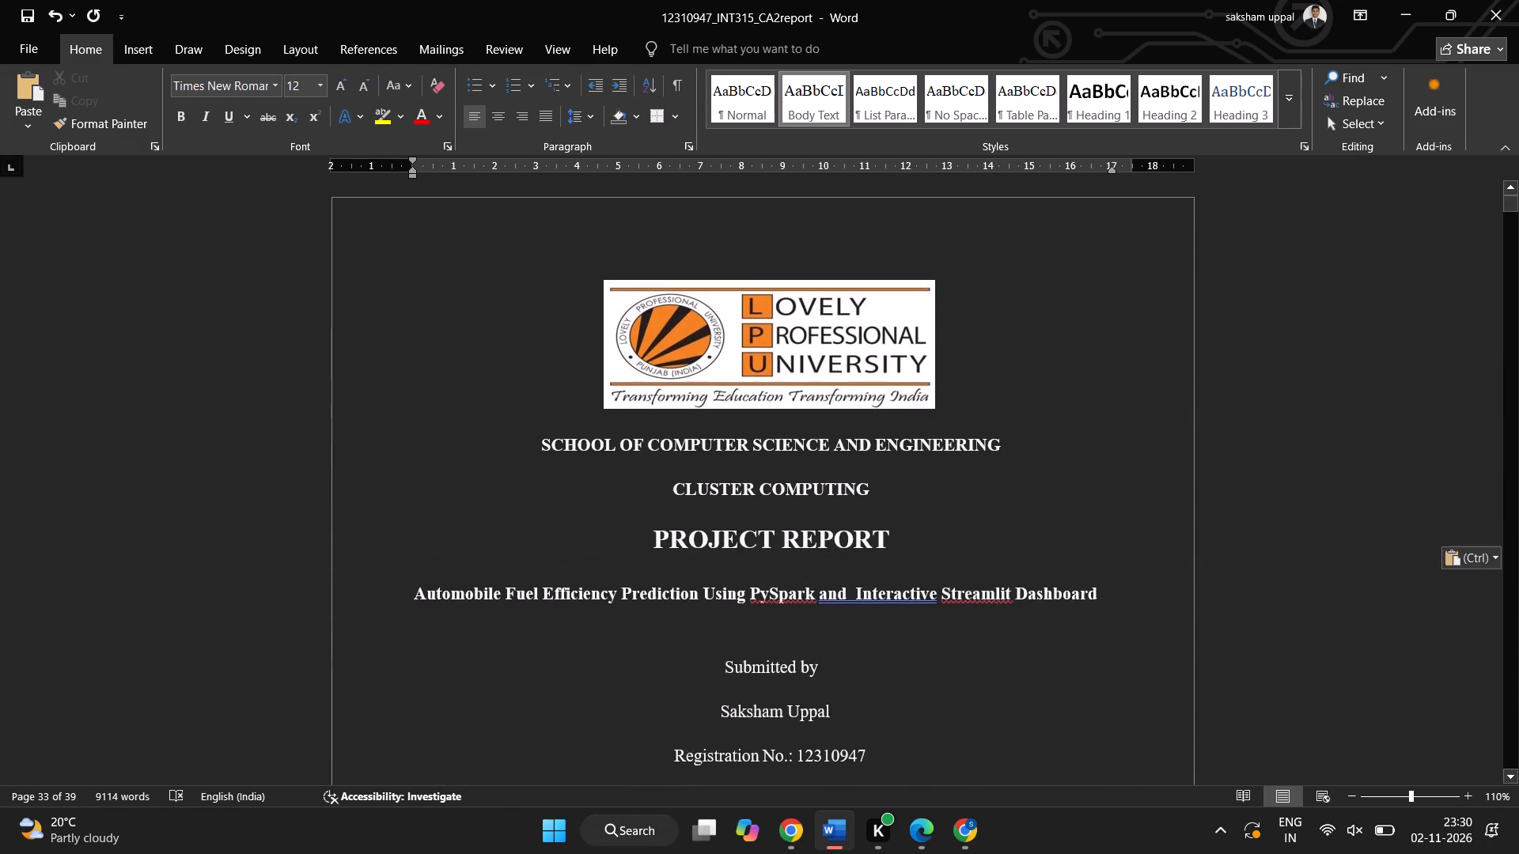
{"action": "scroll", "coordinate": [288, 606], "scroll_direction": "up", "scroll_amount": 5}
Skim the report again from the cover page up to the chapter 10 conclusion and chapter 11 future scope.
{"action": "scroll", "coordinate": [288, 606], "scroll_direction": "down", "scroll_amount": 15}
{"action": "scroll", "coordinate": [288, 606], "scroll_direction": "down", "scroll_amount": 20}
{"action": "scroll", "coordinate": [288, 606], "scroll_direction": "down", "scroll_amount": 20}
{"action": "scroll", "coordinate": [288, 606], "scroll_direction": "down", "scroll_amount": 16}
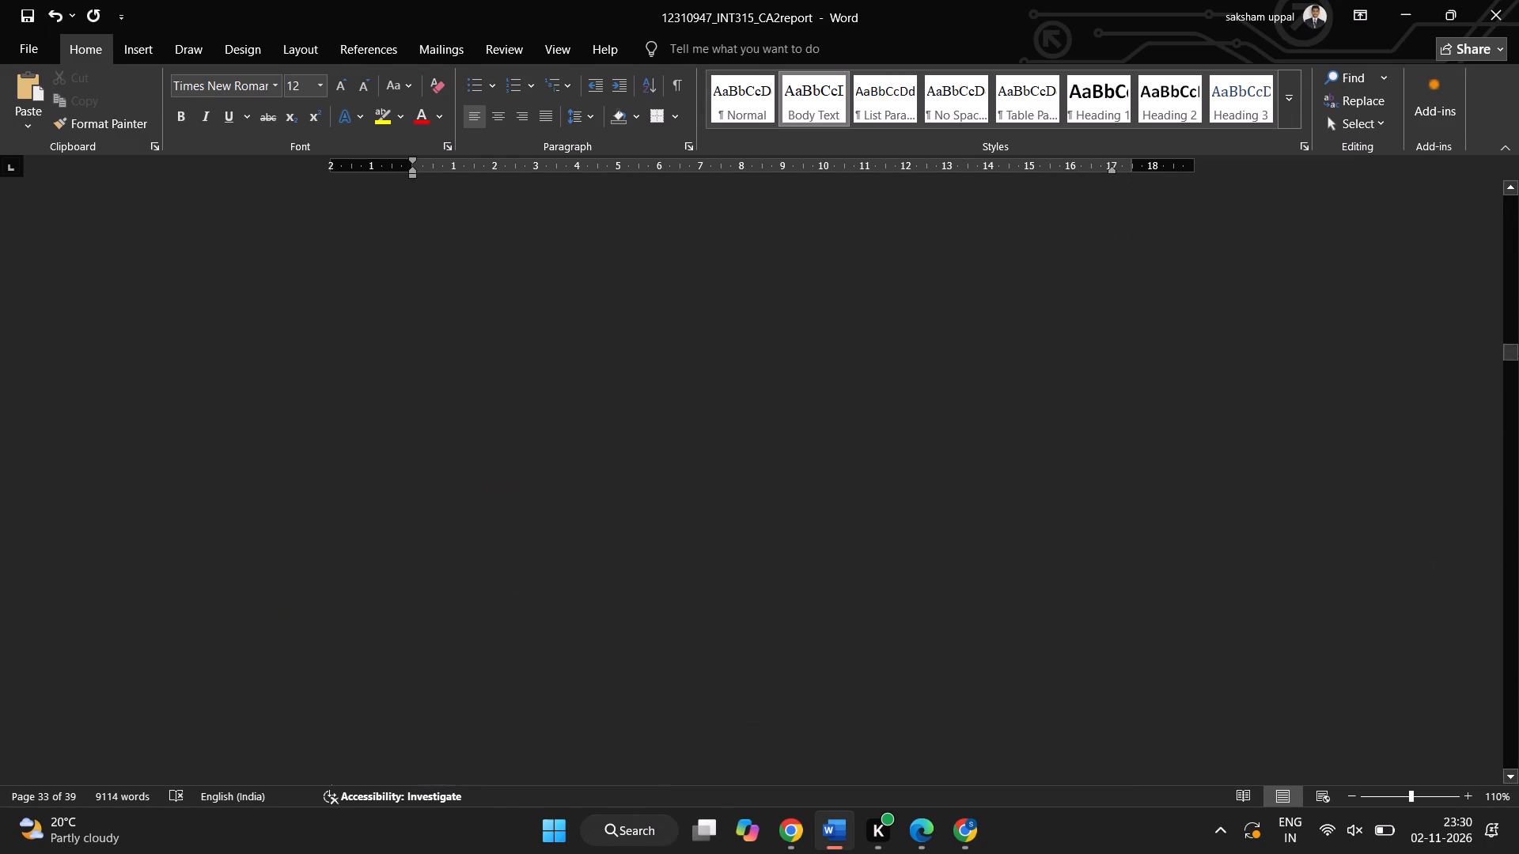
{"action": "scroll", "coordinate": [288, 606], "scroll_direction": "down", "scroll_amount": 20}
{"action": "scroll", "coordinate": [288, 606], "scroll_direction": "down", "scroll_amount": 20}
{"action": "scroll", "coordinate": [288, 606], "scroll_direction": "down", "scroll_amount": 20}
{"action": "scroll", "coordinate": [288, 606], "scroll_direction": "up", "scroll_amount": 14}
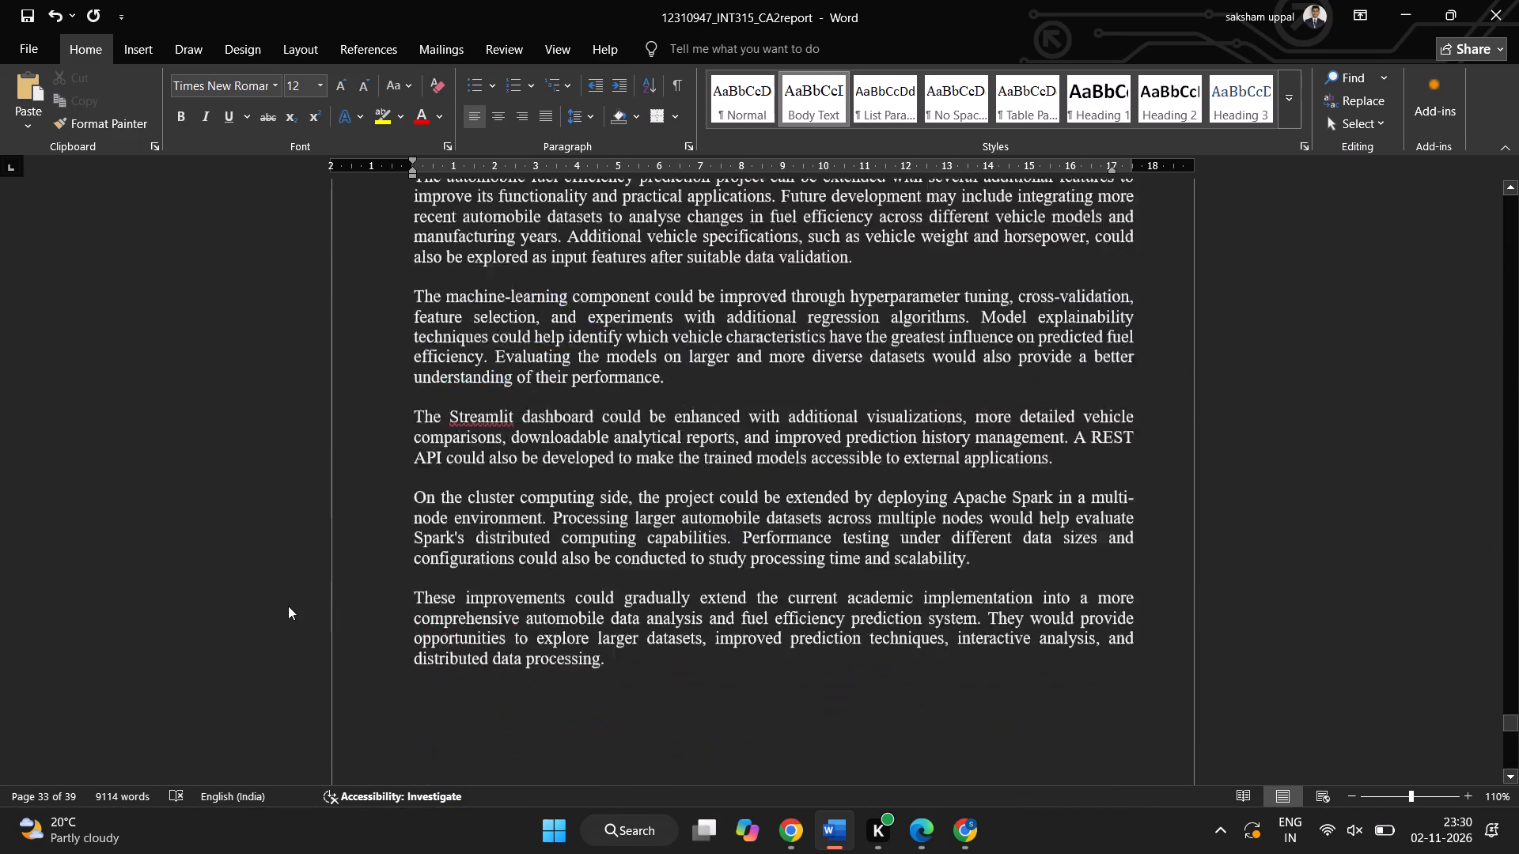
{"action": "scroll", "coordinate": [288, 606], "scroll_direction": "up", "scroll_amount": 5}
{"action": "scroll", "coordinate": [288, 606], "scroll_direction": "down", "scroll_amount": 2}
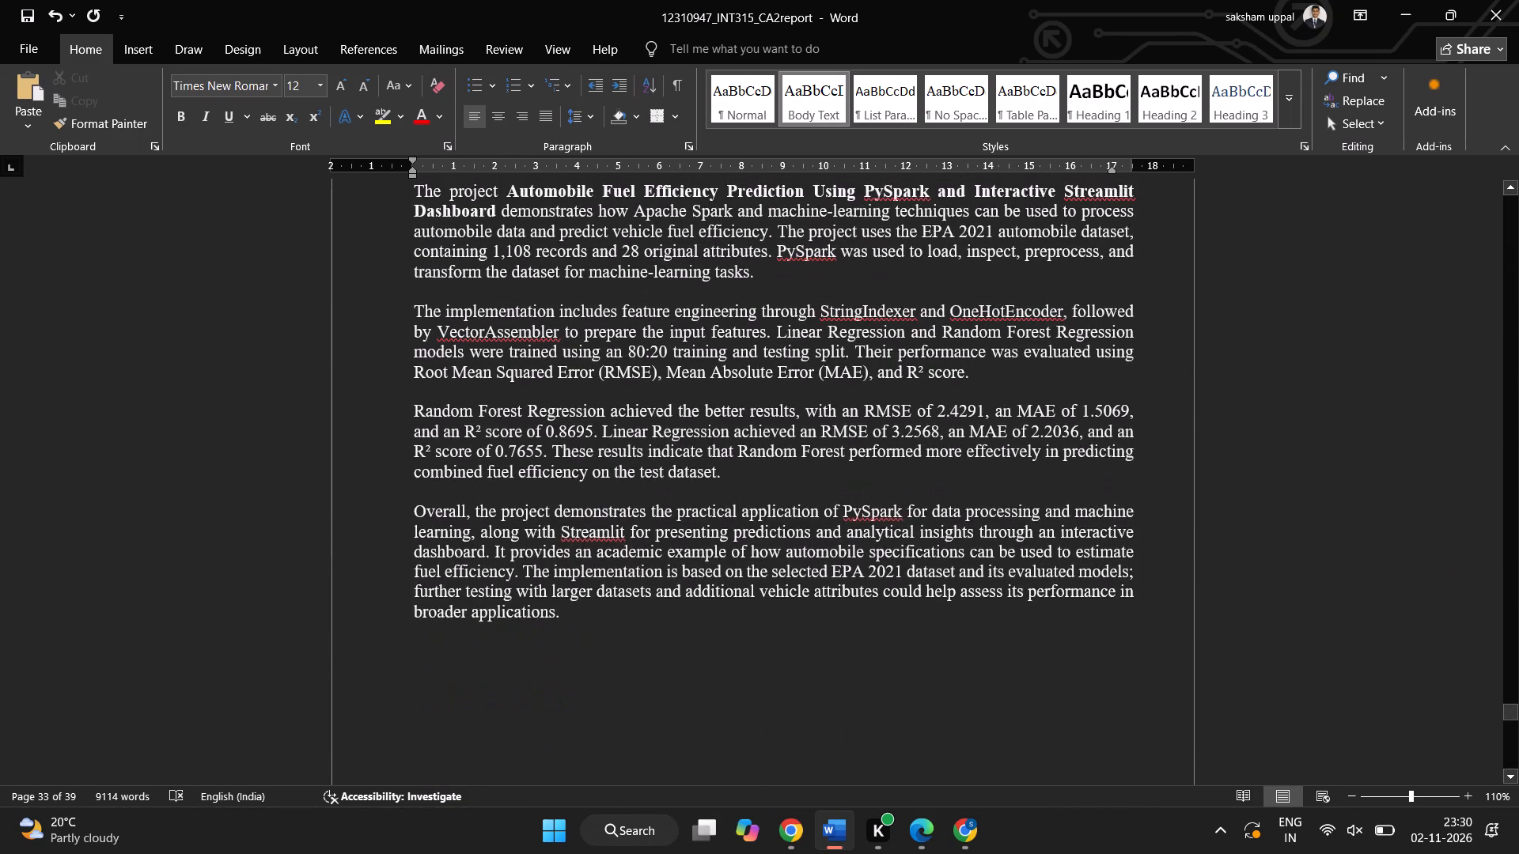
Add an empty line without a checkbox after the last item of the student submission checklist.
{"action": "scroll", "coordinate": [288, 606], "scroll_direction": "down", "scroll_amount": 20}
{"action": "scroll", "coordinate": [288, 606], "scroll_direction": "down", "scroll_amount": 12}
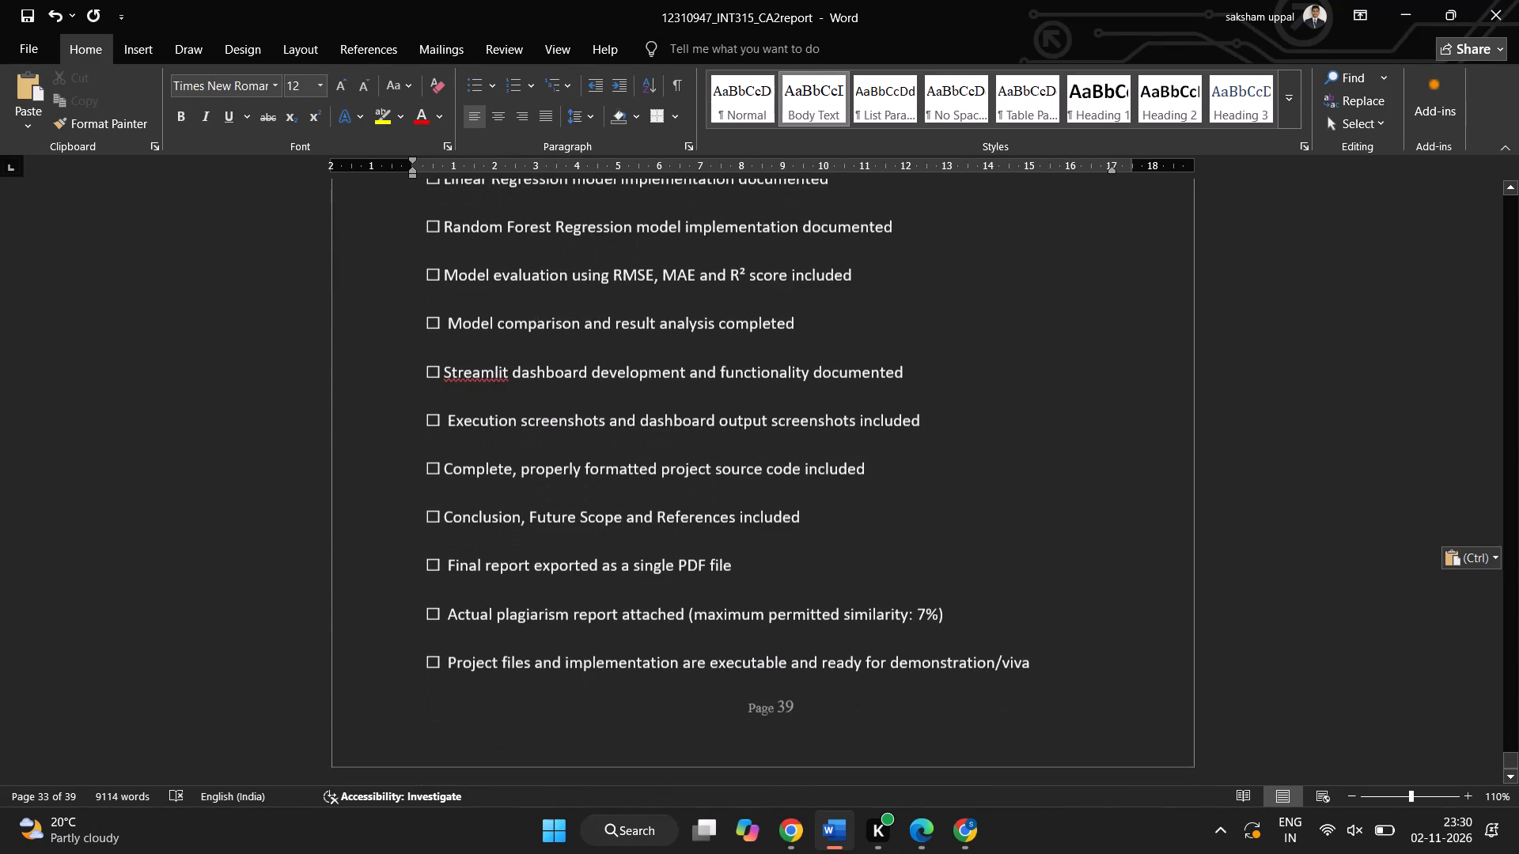
{"action": "left_click", "coordinate": [1072, 654]}
{"action": "key", "text": "Return"}
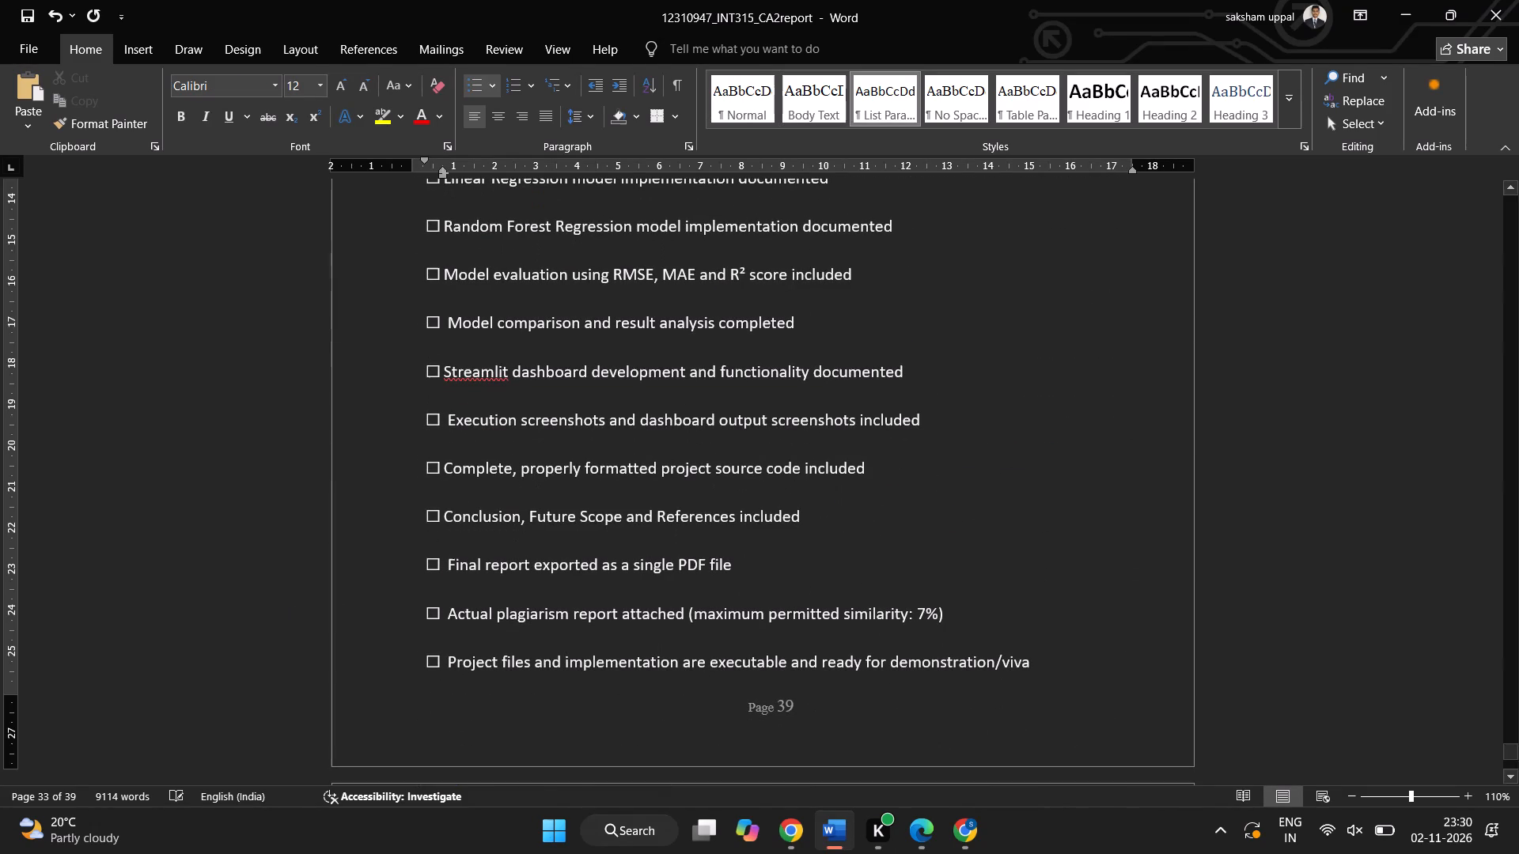
{"action": "key", "text": "BackSpace"}
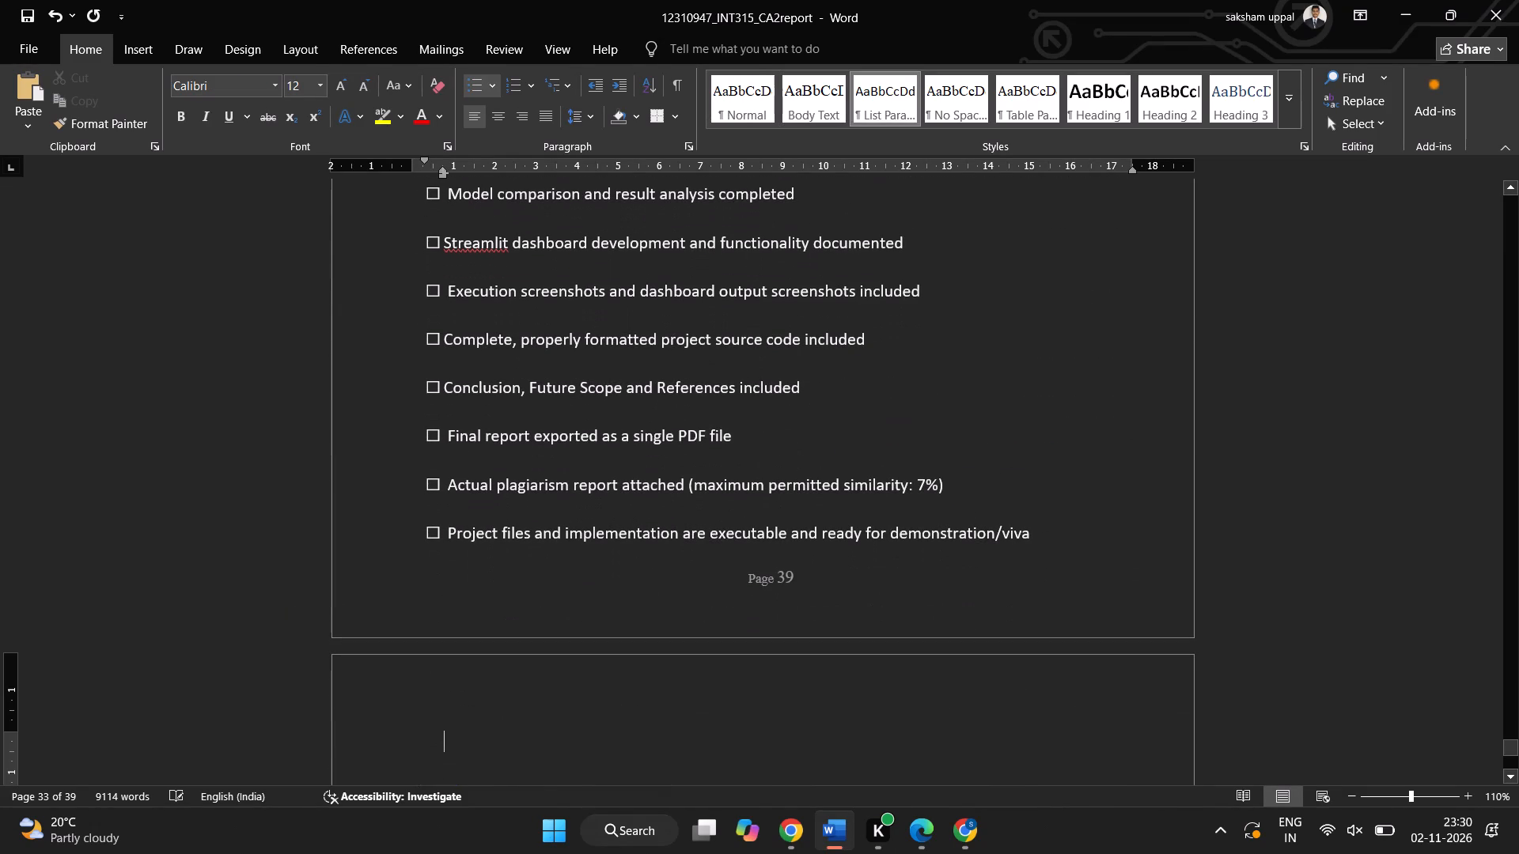
Copy the STUDENT SUBMISSION CHECKLIST heading onto the new page after the checklist.
{"action": "scroll", "coordinate": [1072, 654], "scroll_direction": "up", "scroll_amount": 3}
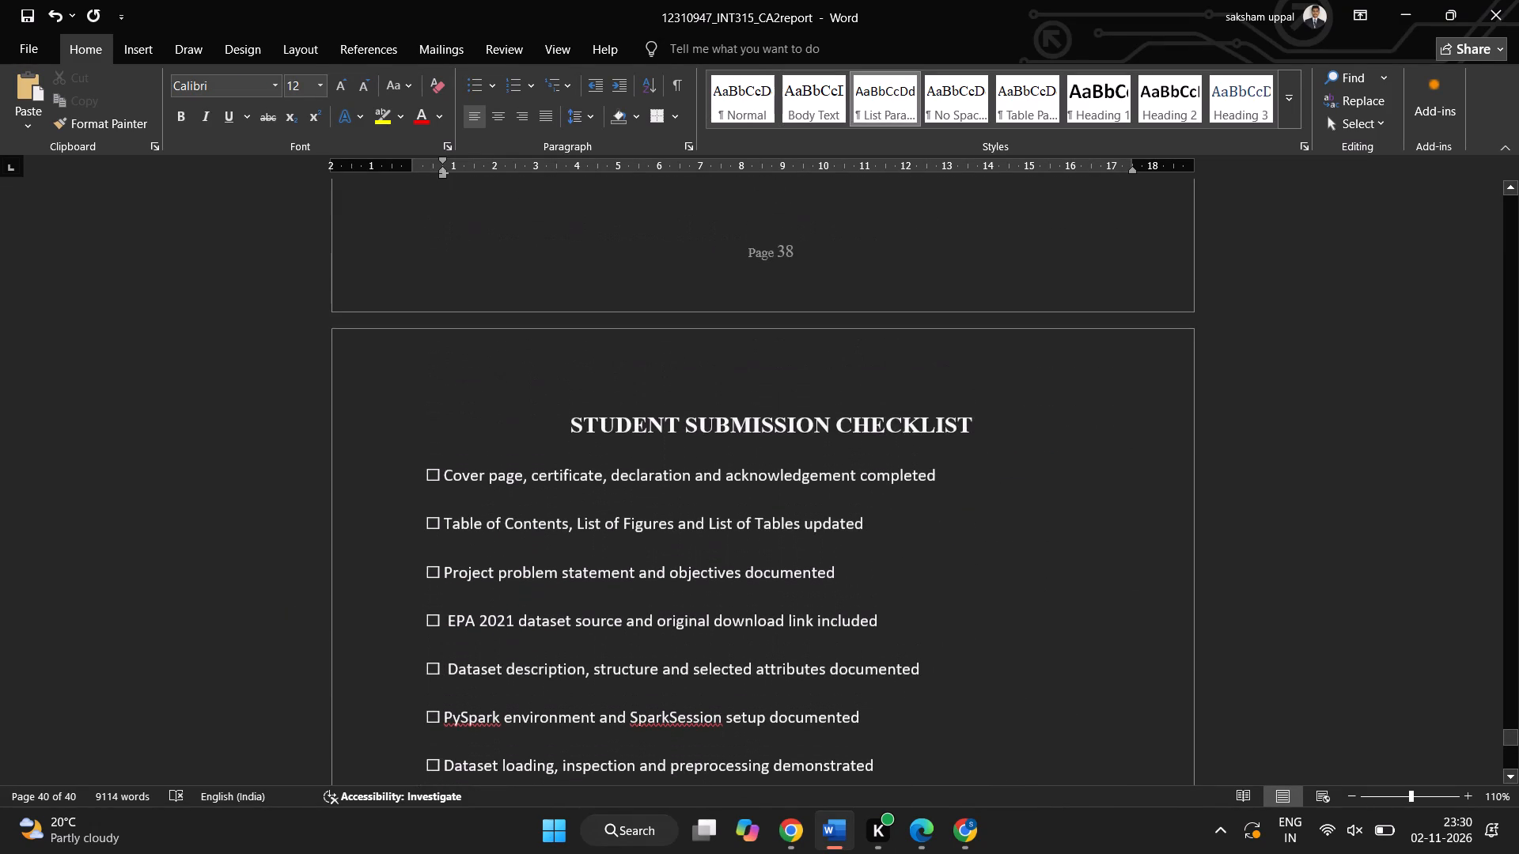
{"action": "scroll", "coordinate": [1072, 654], "scroll_direction": "up", "scroll_amount": 1}
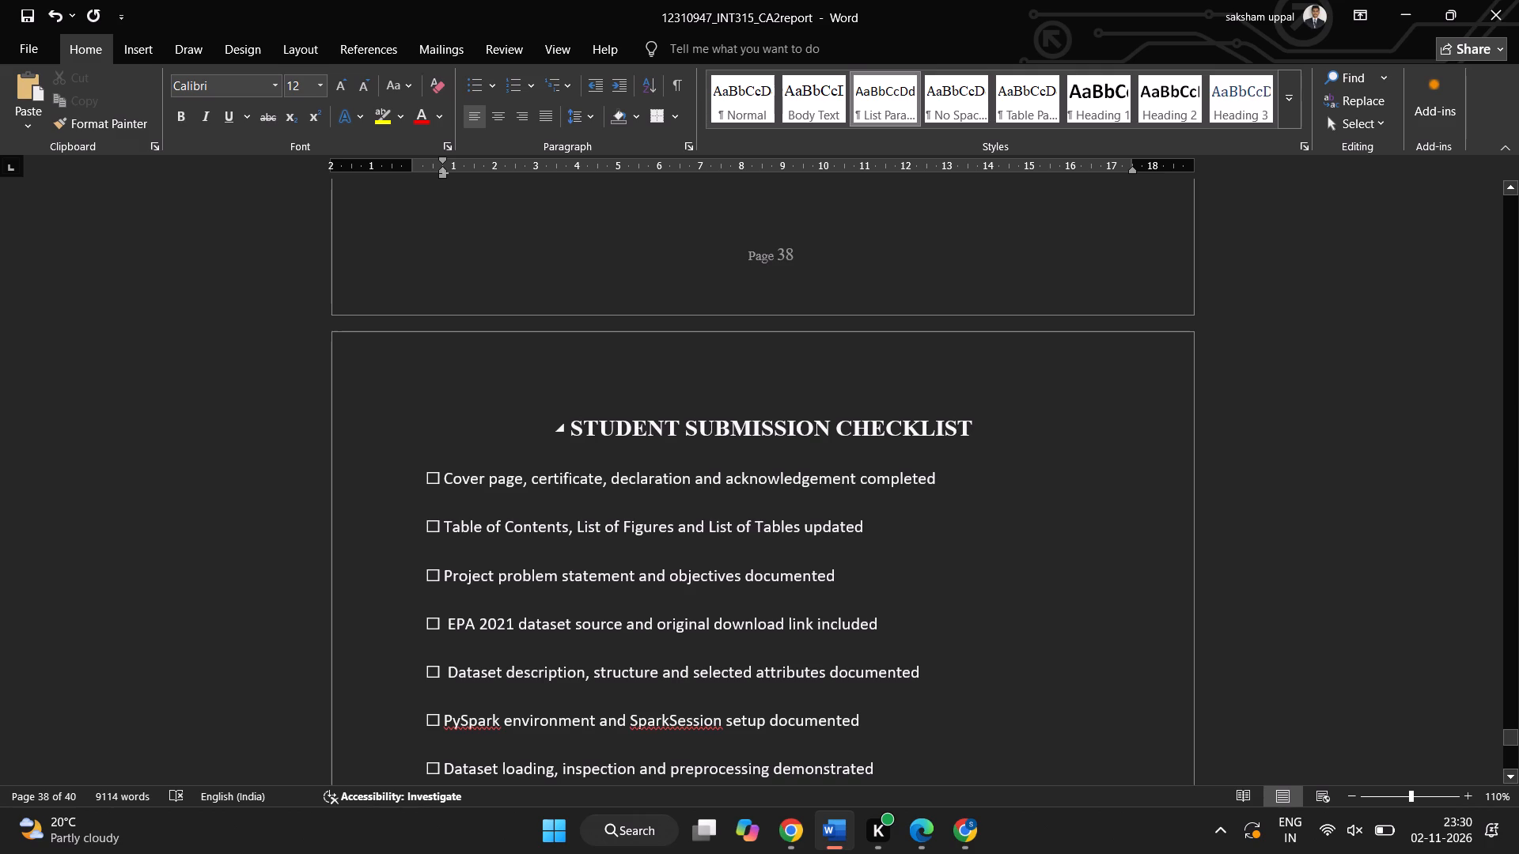
{"action": "left_click_drag", "start_coordinate": [975, 429], "coordinate": [632, 421]}
{"action": "key", "text": "ctrl+c"}
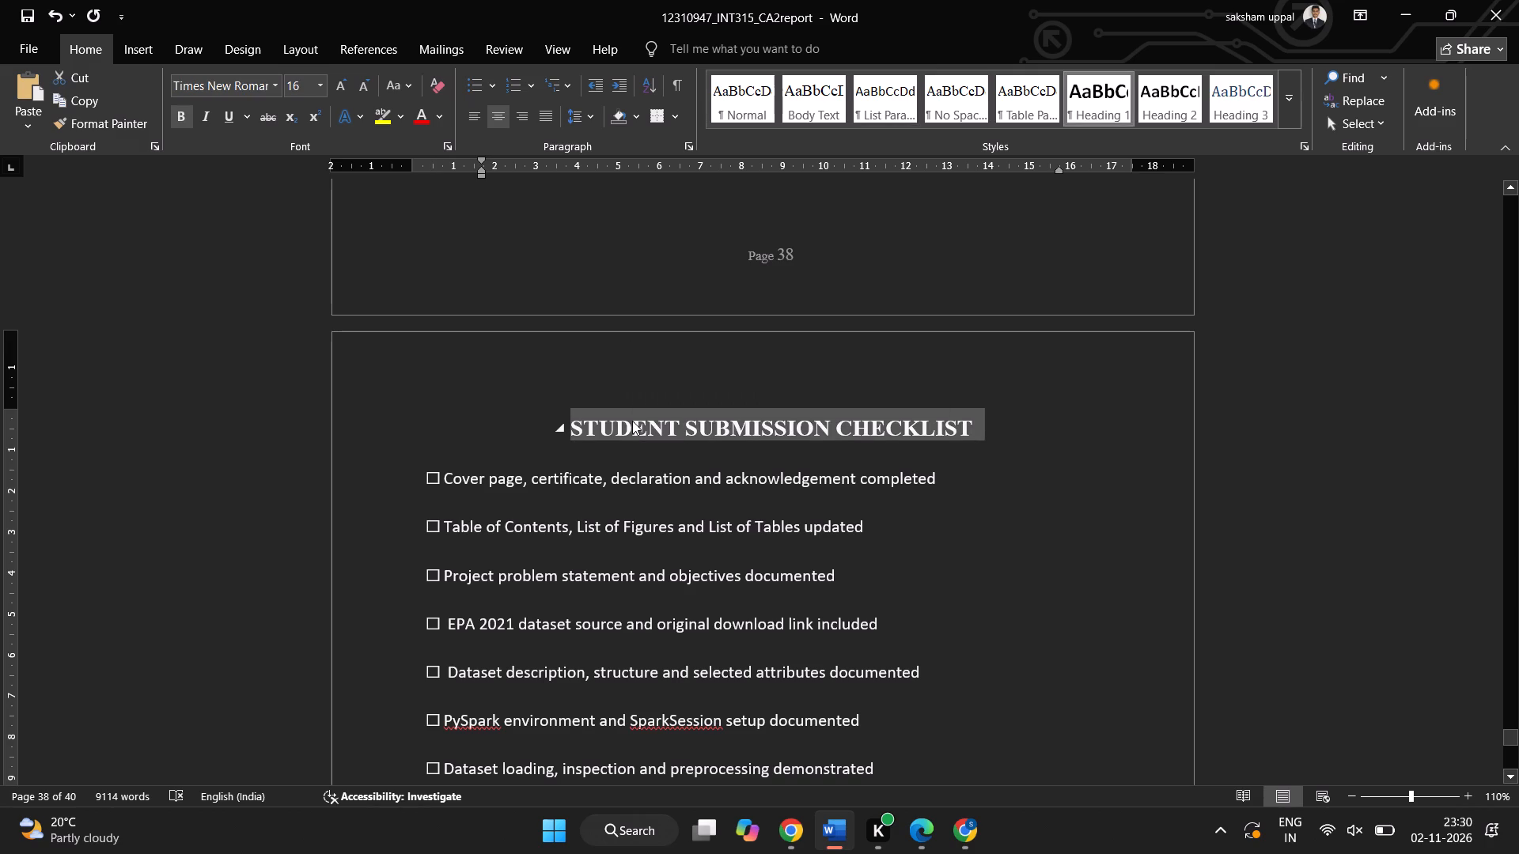
{"action": "scroll", "coordinate": [632, 421], "scroll_direction": "down", "scroll_amount": 3}
{"action": "left_click", "coordinate": [646, 572]}
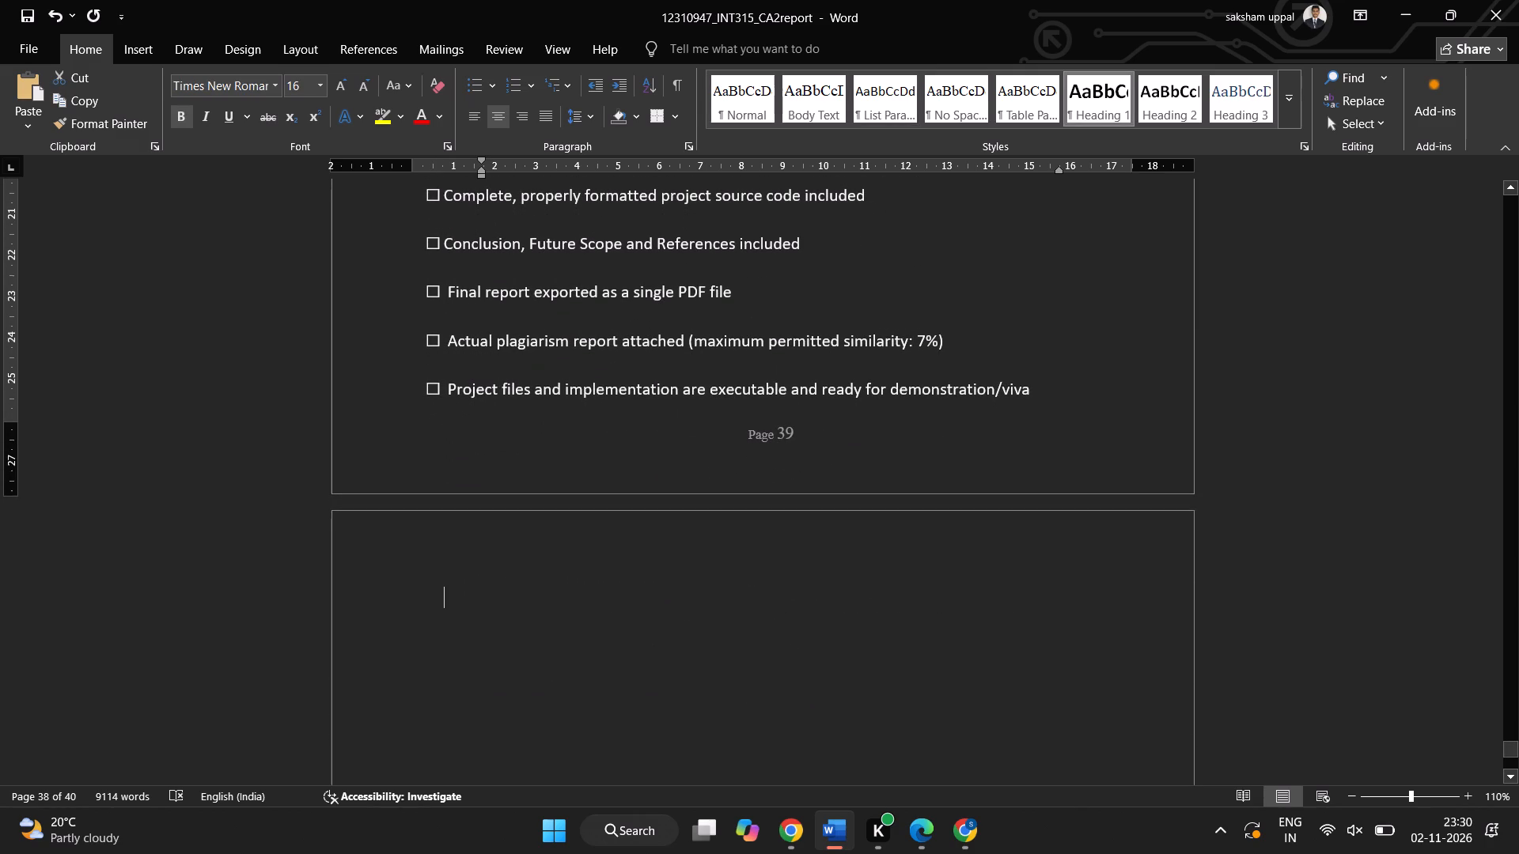
{"action": "key", "text": "ctrl+v"}
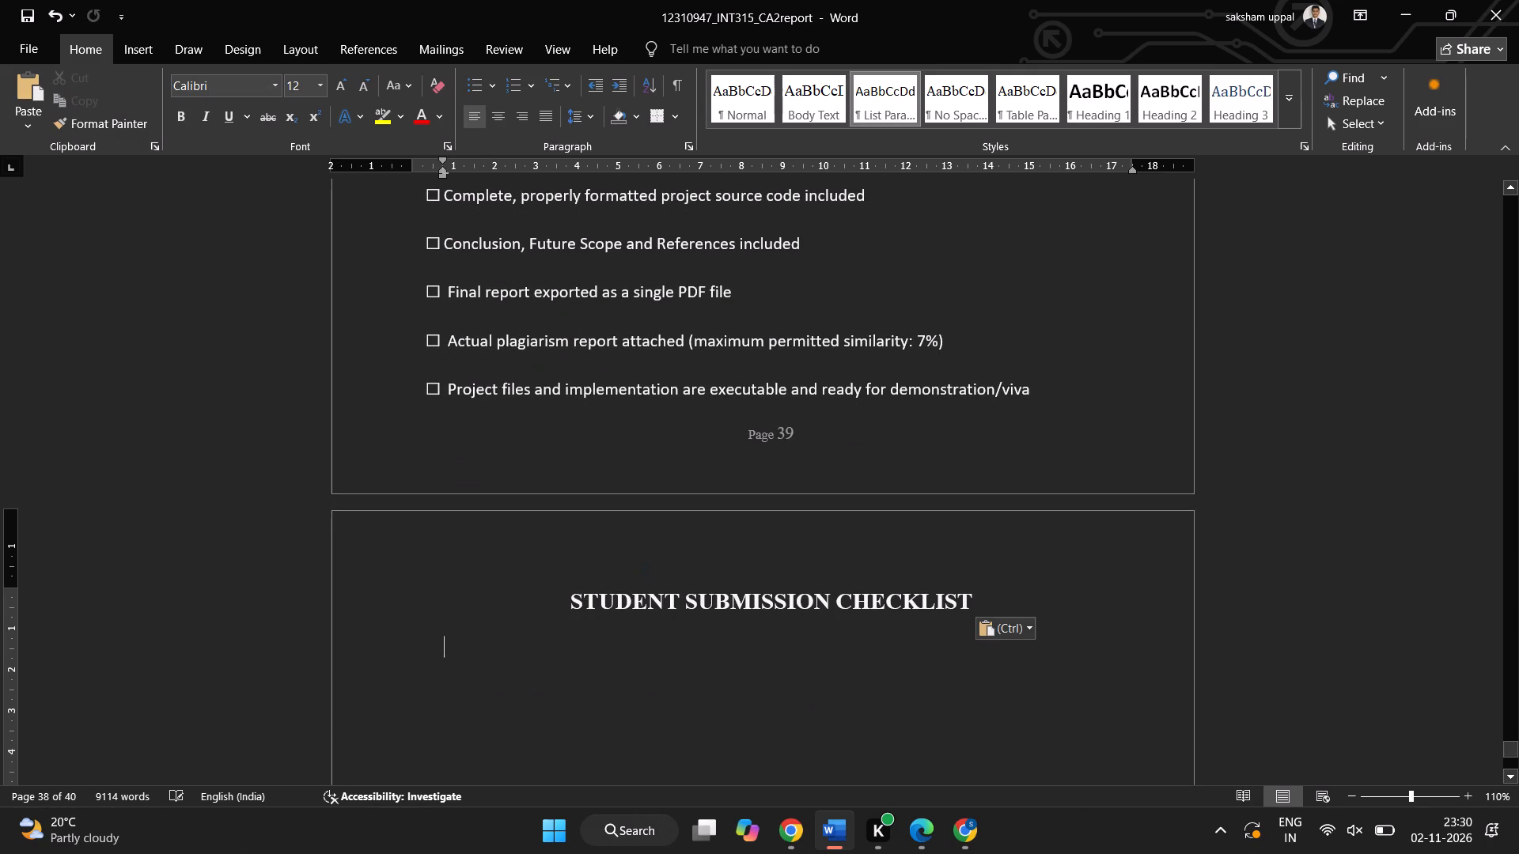
Replace the copied heading's text with "Dashboard Images" and start a left-aligned empty line beneath it.
{"action": "left_click", "coordinate": [970, 595]}
{"action": "key", "text": "BackSpace"}
{"action": "key", "text": "BackSpace"}
{"action": "key", "text": "BackSpace"}
{"action": "key", "text": "BackSpace"}
{"action": "key", "text": "BackSpace"}
{"action": "key", "text": "BackSpace"}
{"action": "key", "text": "BackSpace"}
{"action": "key", "text": "BackSpace"}
{"action": "key", "text": "BackSpace"}
{"action": "key", "text": "BackSpace"}
{"action": "key", "text": "BackSpace"}
{"action": "key", "text": "BackSpace"}
{"action": "key", "text": "BackSpace"}
{"action": "key", "text": "BackSpace"}
{"action": "key", "text": "BackSpace"}
{"action": "key", "text": "BackSpace"}
{"action": "key", "text": "BackSpace"}
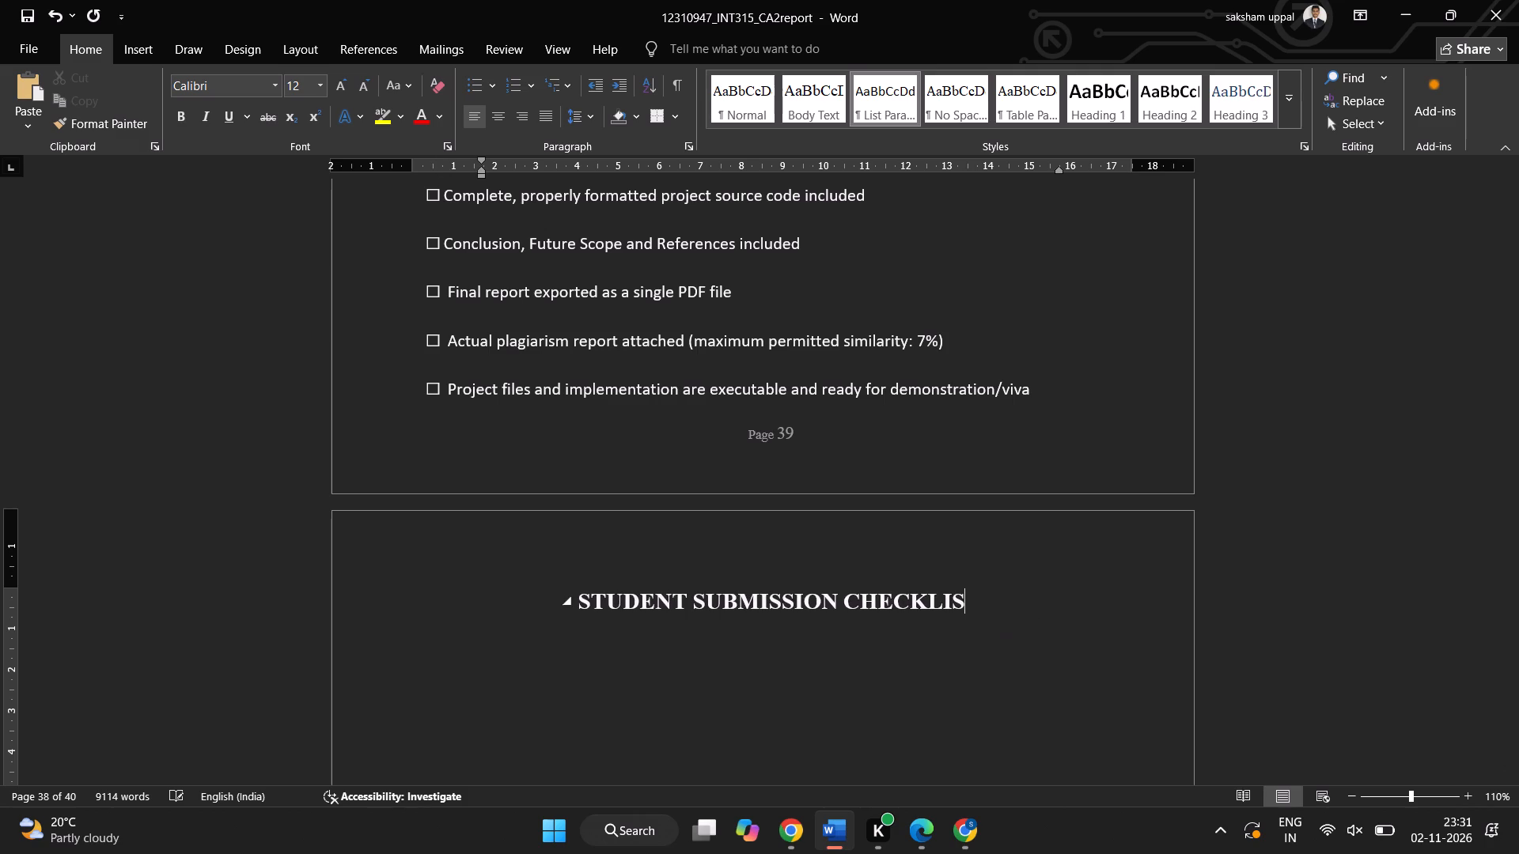
{"action": "key", "text": "BackSpace"}
{"action": "key", "text": "BackSpace"}
{"action": "key", "text": "BackSpace"}
{"action": "key", "text": "BackSpace"}
{"action": "key", "text": "BackSpace"}
{"action": "key", "text": "BackSpace"}
{"action": "key", "text": "BackSpace"}
{"action": "key", "text": "BackSpace"}
{"action": "key", "text": "BackSpace"}
{"action": "key", "text": "BackSpace"}
{"action": "key", "text": "BackSpace"}
{"action": "key", "text": "BackSpace"}
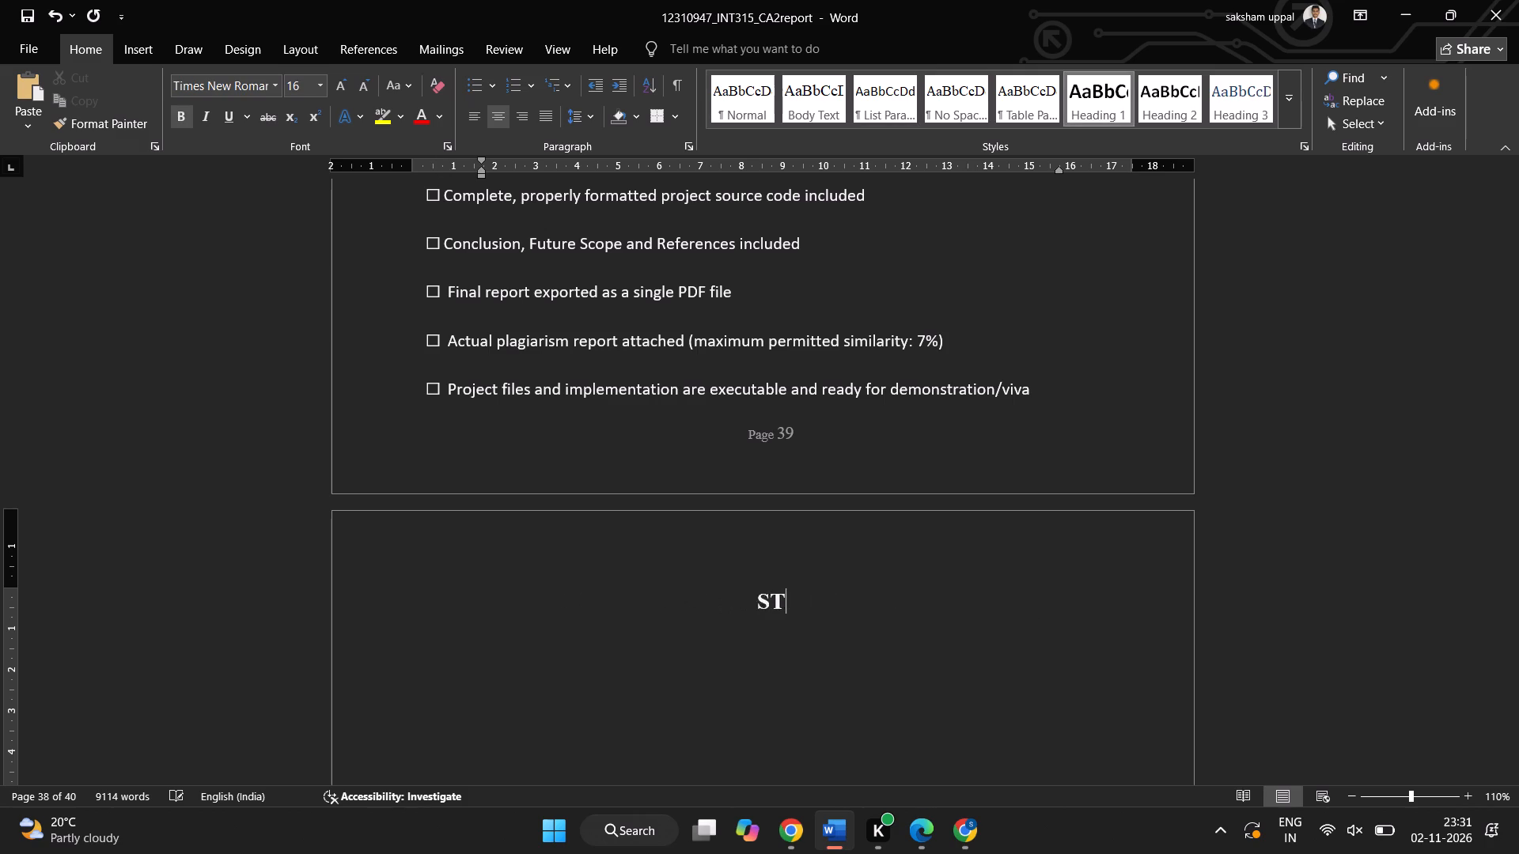
{"action": "key", "text": "BackSpace"}
{"action": "key", "text": "BackSpace"}
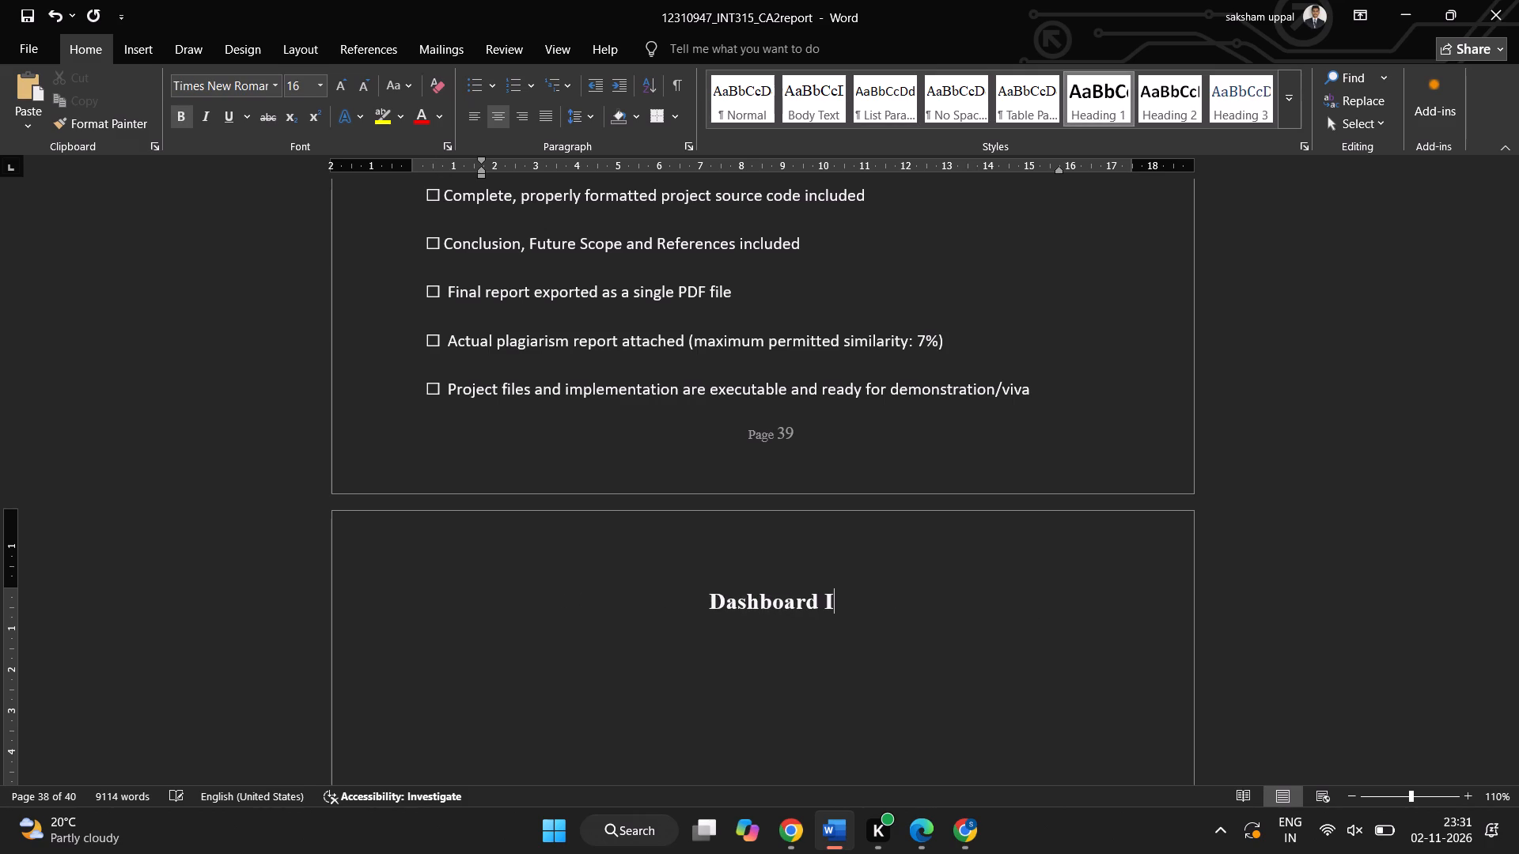
{"action": "type", "text": "mages"}
{"action": "key", "text": "Return"}
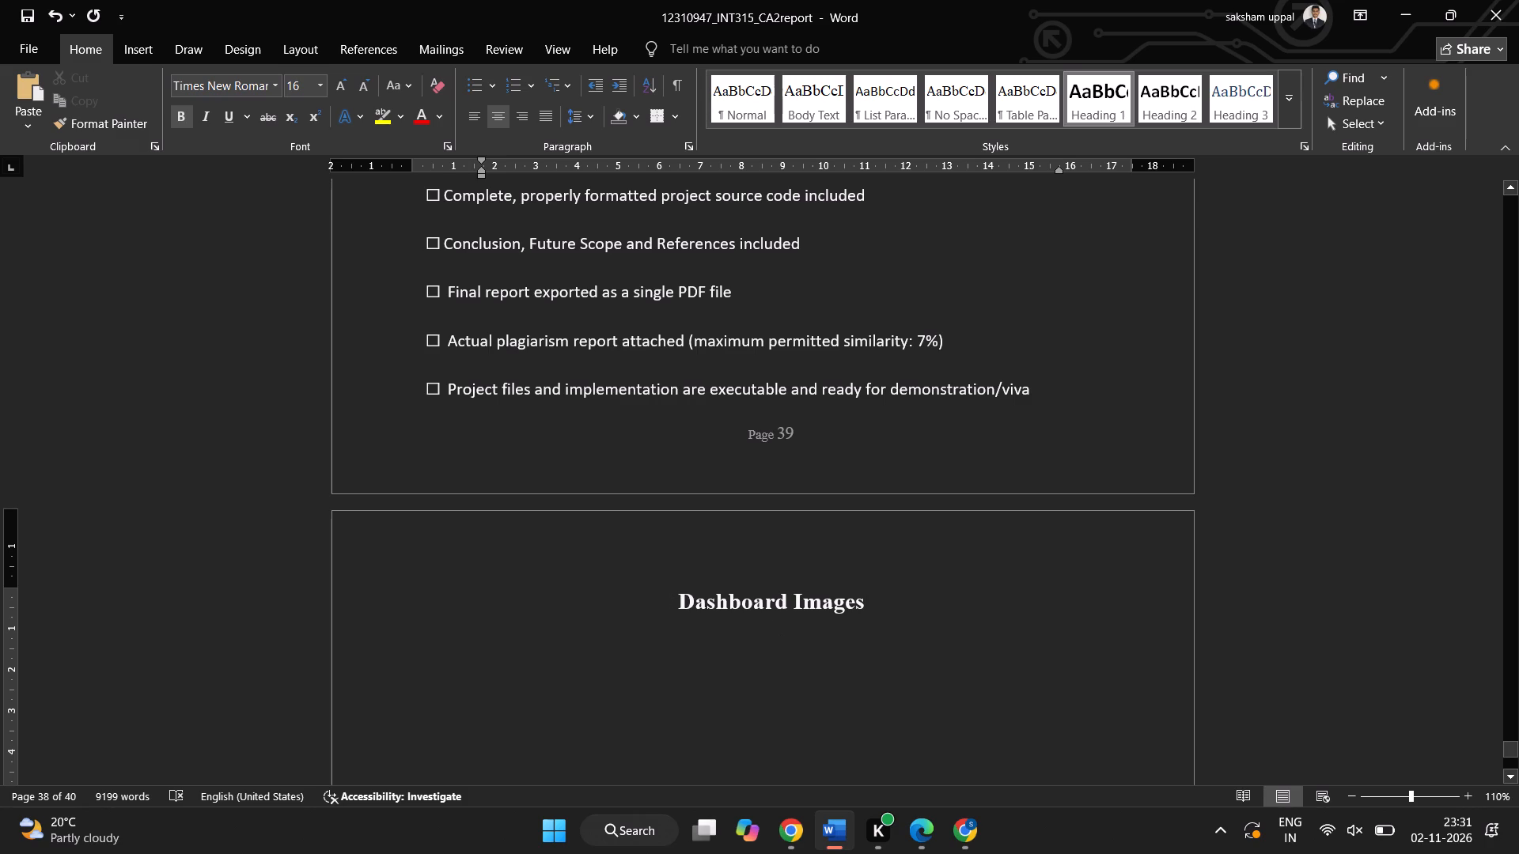
{"action": "key", "text": "BackSpace"}
Look back through the closing pages, from the chapter 9 discussion to the references, to check which content needs attention.
{"action": "scroll", "coordinate": [697, 439], "scroll_direction": "up", "scroll_amount": 3}
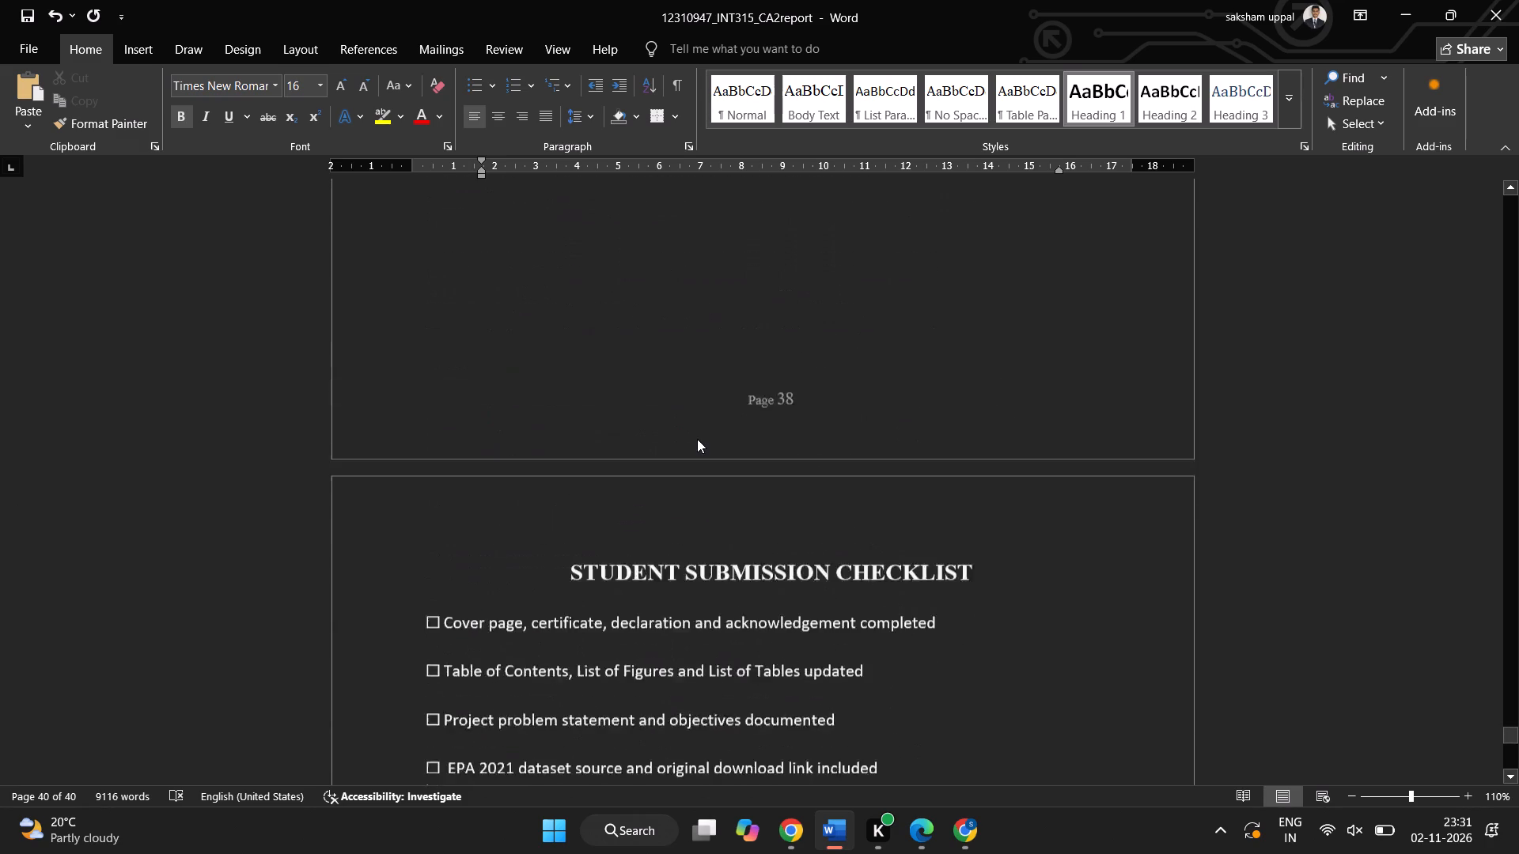
{"action": "scroll", "coordinate": [697, 439], "scroll_direction": "up", "scroll_amount": 5}
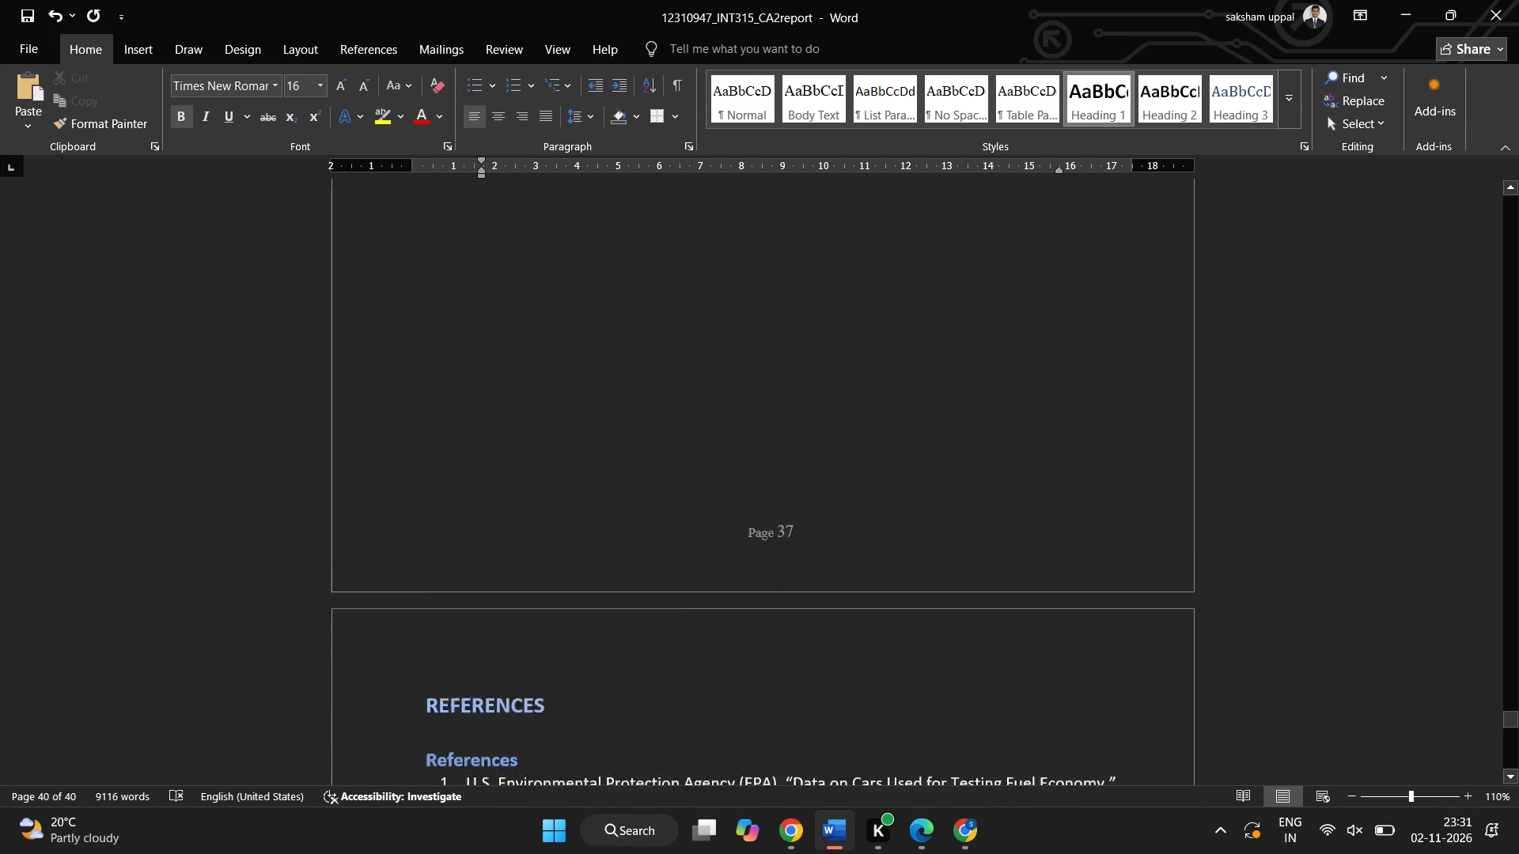
{"action": "scroll", "coordinate": [697, 439], "scroll_direction": "up", "scroll_amount": 3}
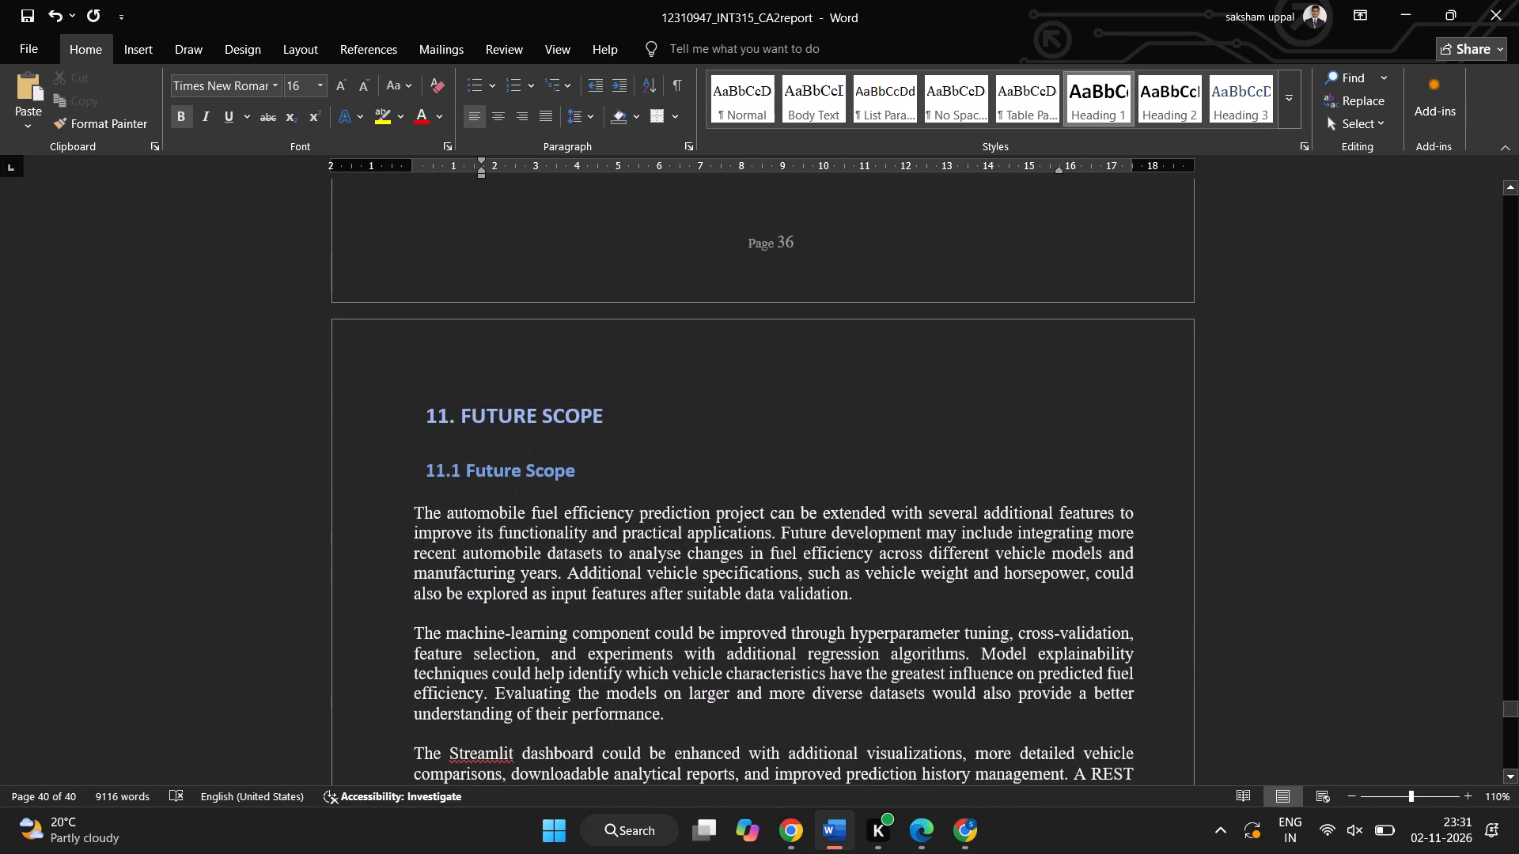
{"action": "scroll", "coordinate": [697, 439], "scroll_direction": "up", "scroll_amount": 3}
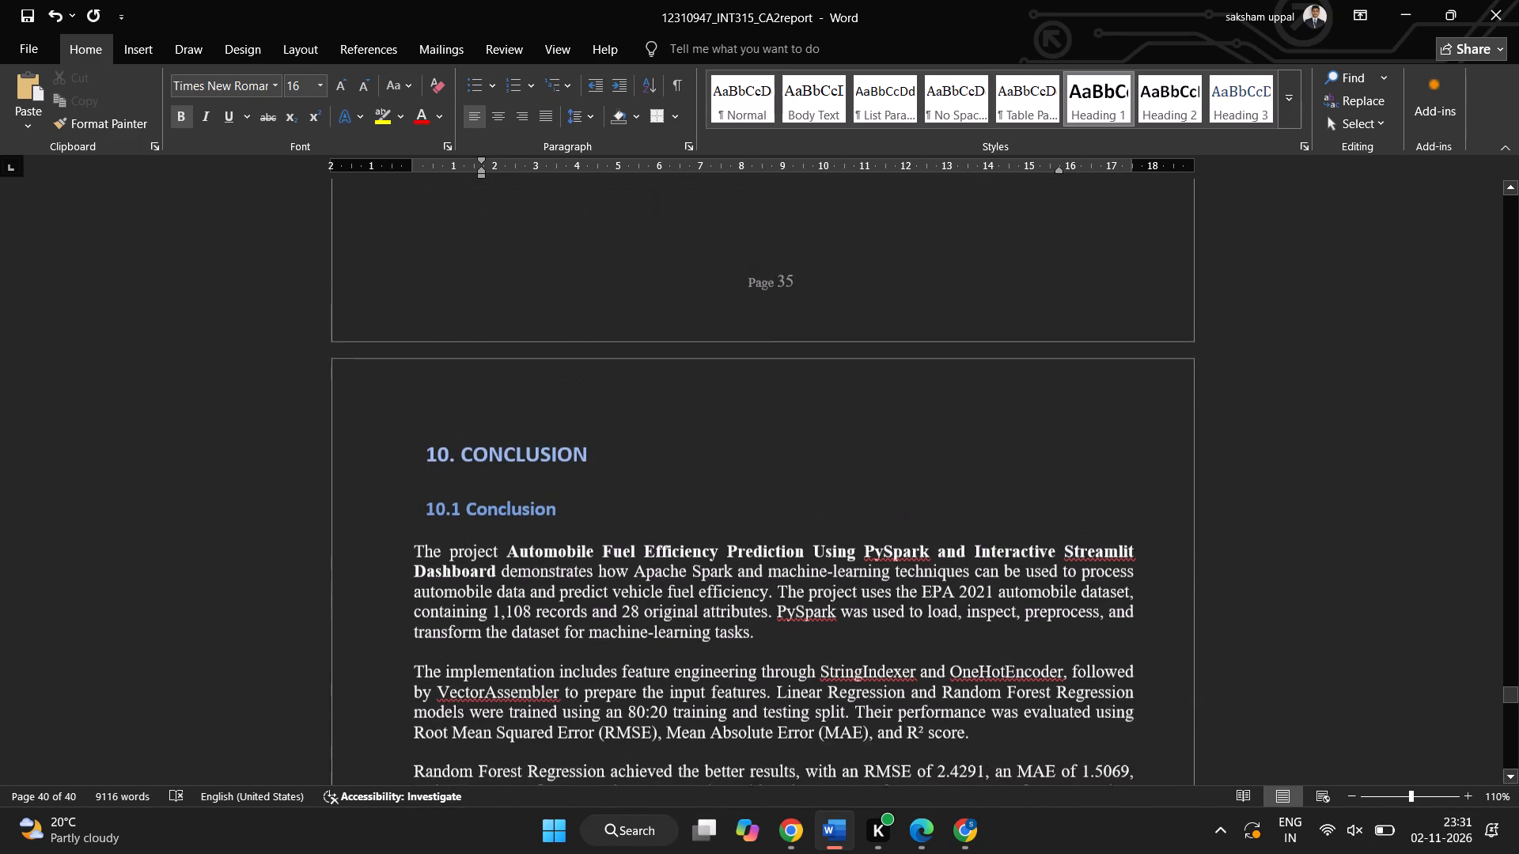
{"action": "scroll", "coordinate": [697, 439], "scroll_direction": "up", "scroll_amount": 4}
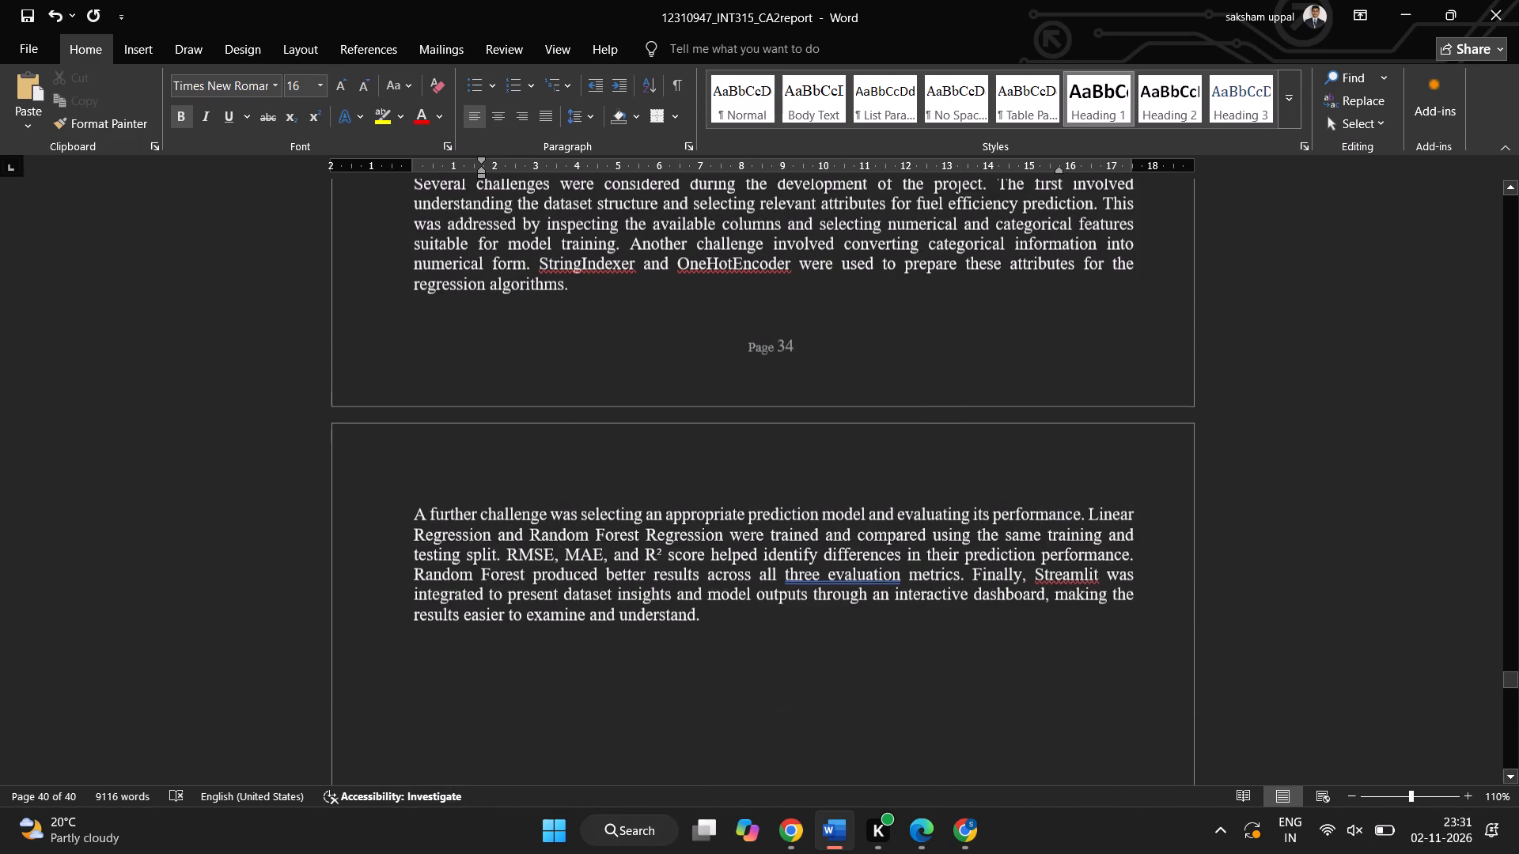
{"action": "scroll", "coordinate": [697, 439], "scroll_direction": "down", "scroll_amount": 4}
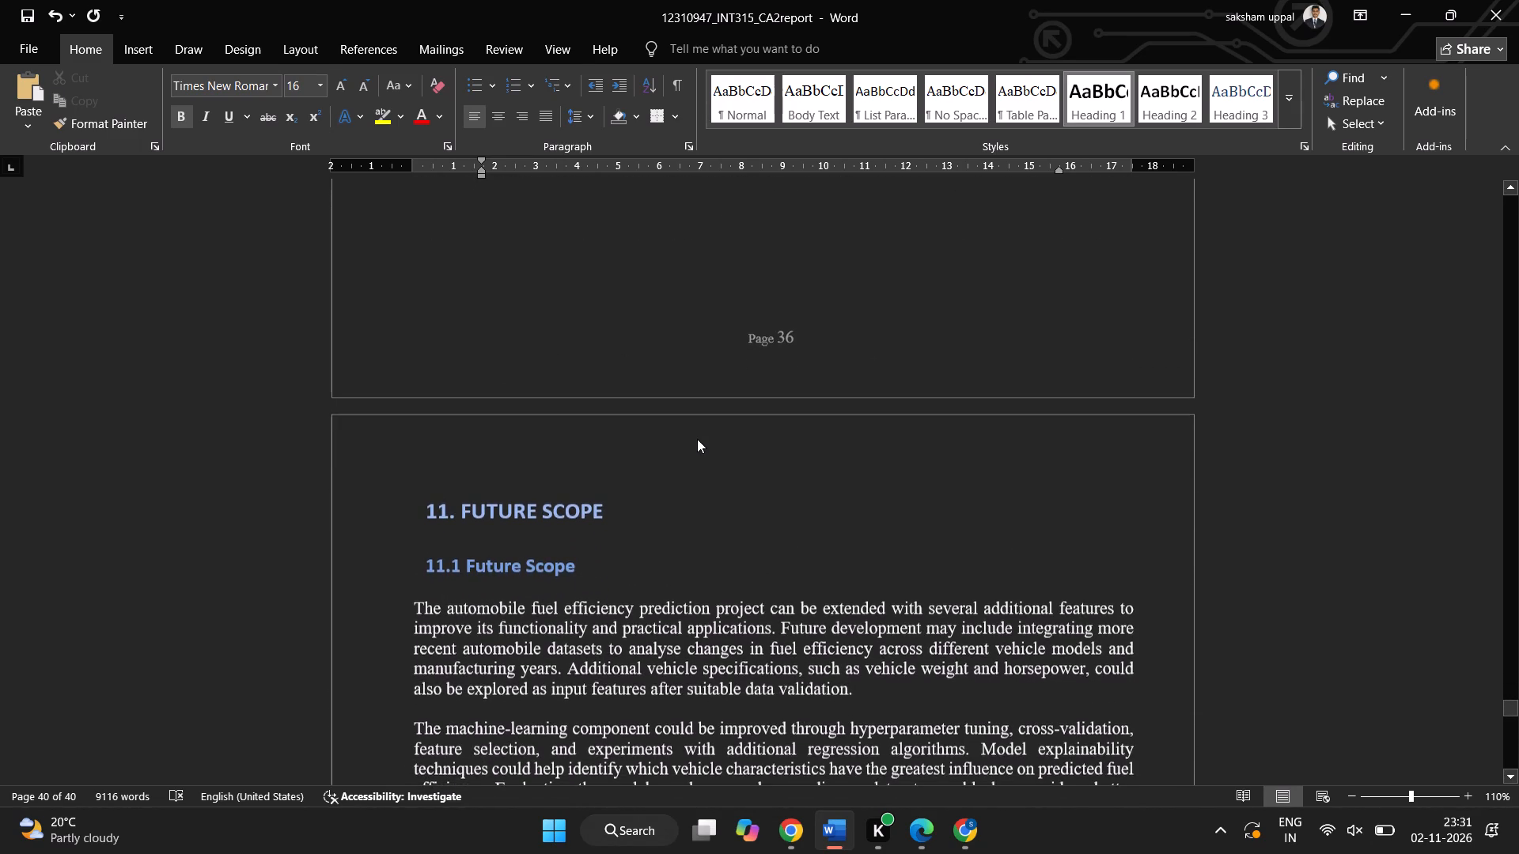
{"action": "scroll", "coordinate": [697, 439], "scroll_direction": "down", "scroll_amount": 5}
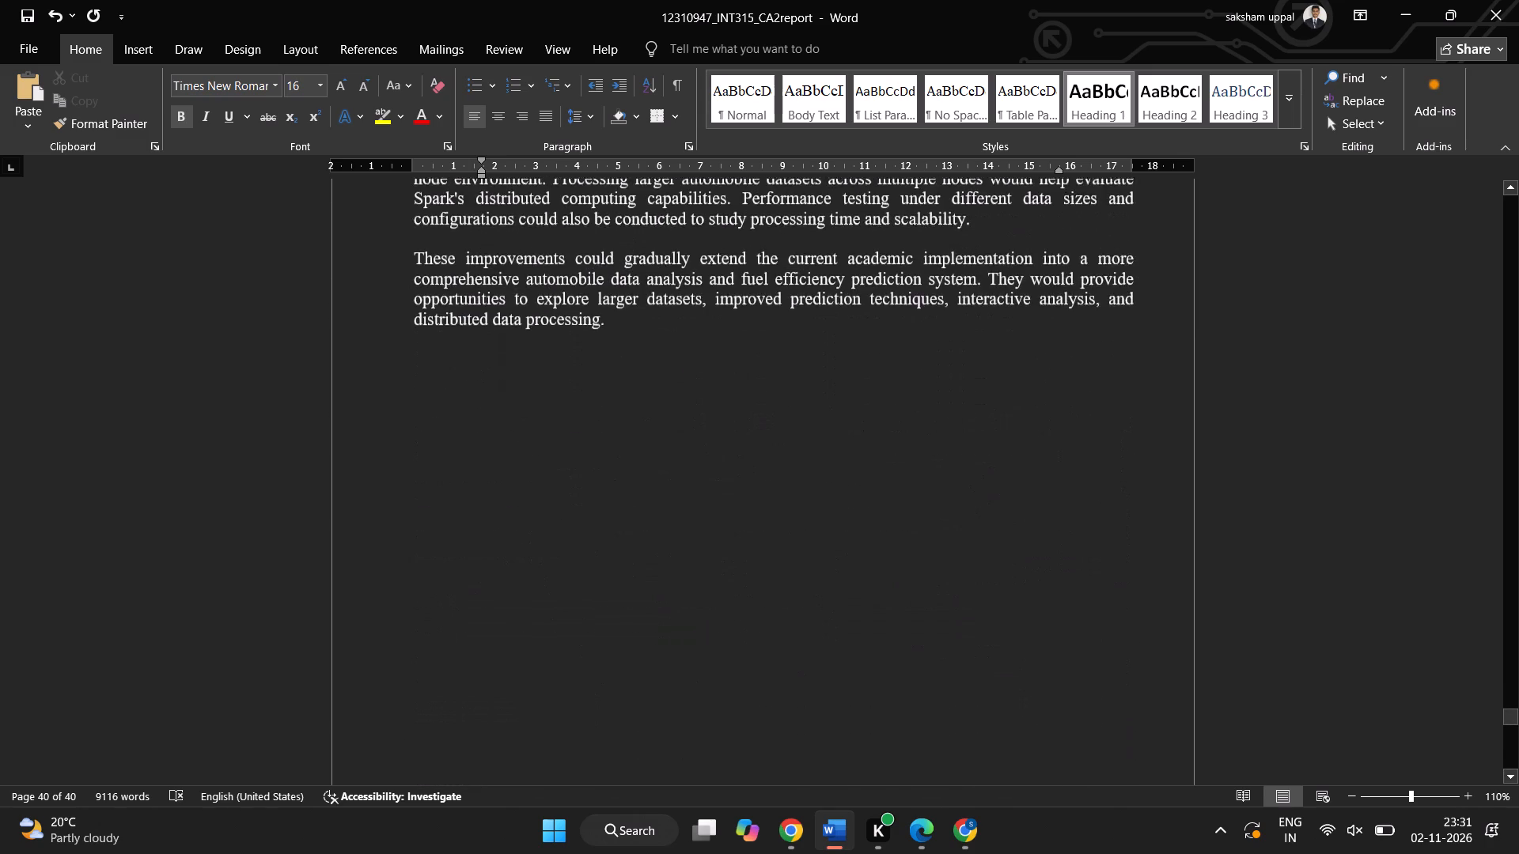
{"action": "scroll", "coordinate": [697, 439], "scroll_direction": "down", "scroll_amount": 3}
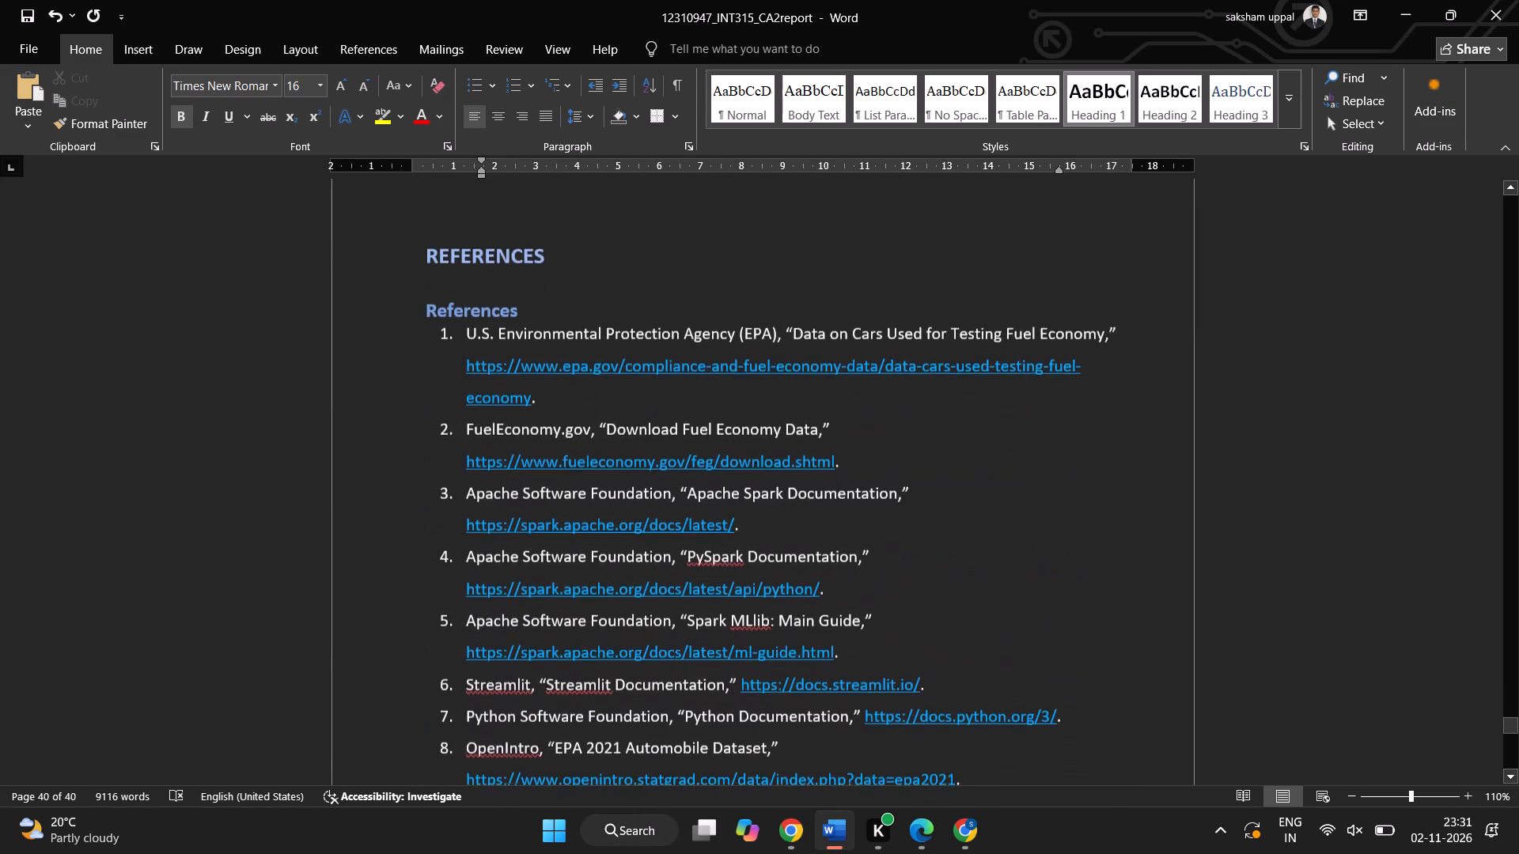
{"action": "scroll", "coordinate": [697, 439], "scroll_direction": "down", "scroll_amount": 2}
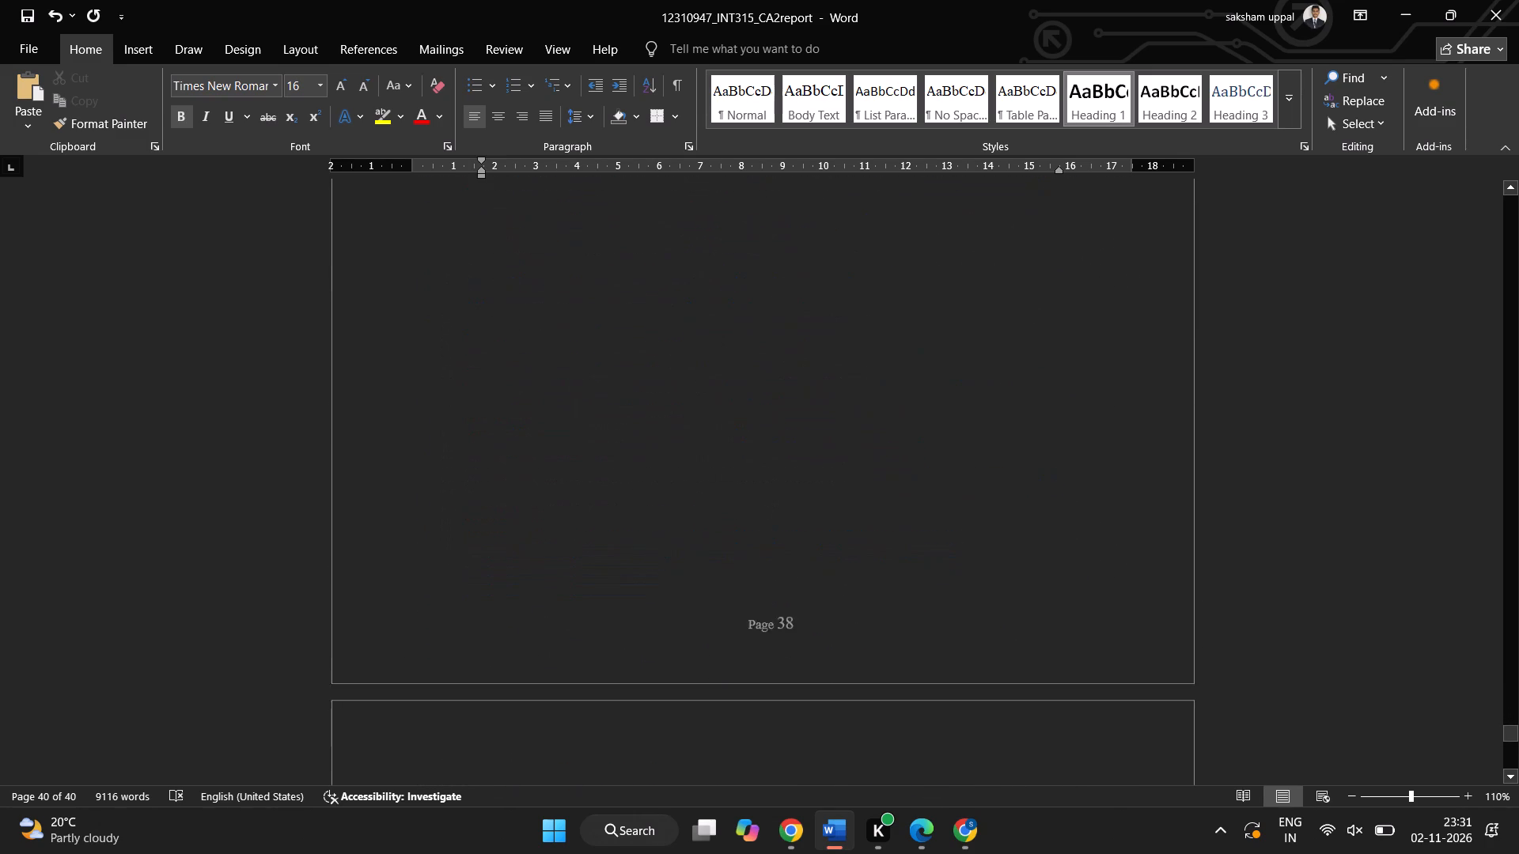
{"action": "scroll", "coordinate": [697, 439], "scroll_direction": "up", "scroll_amount": 5}
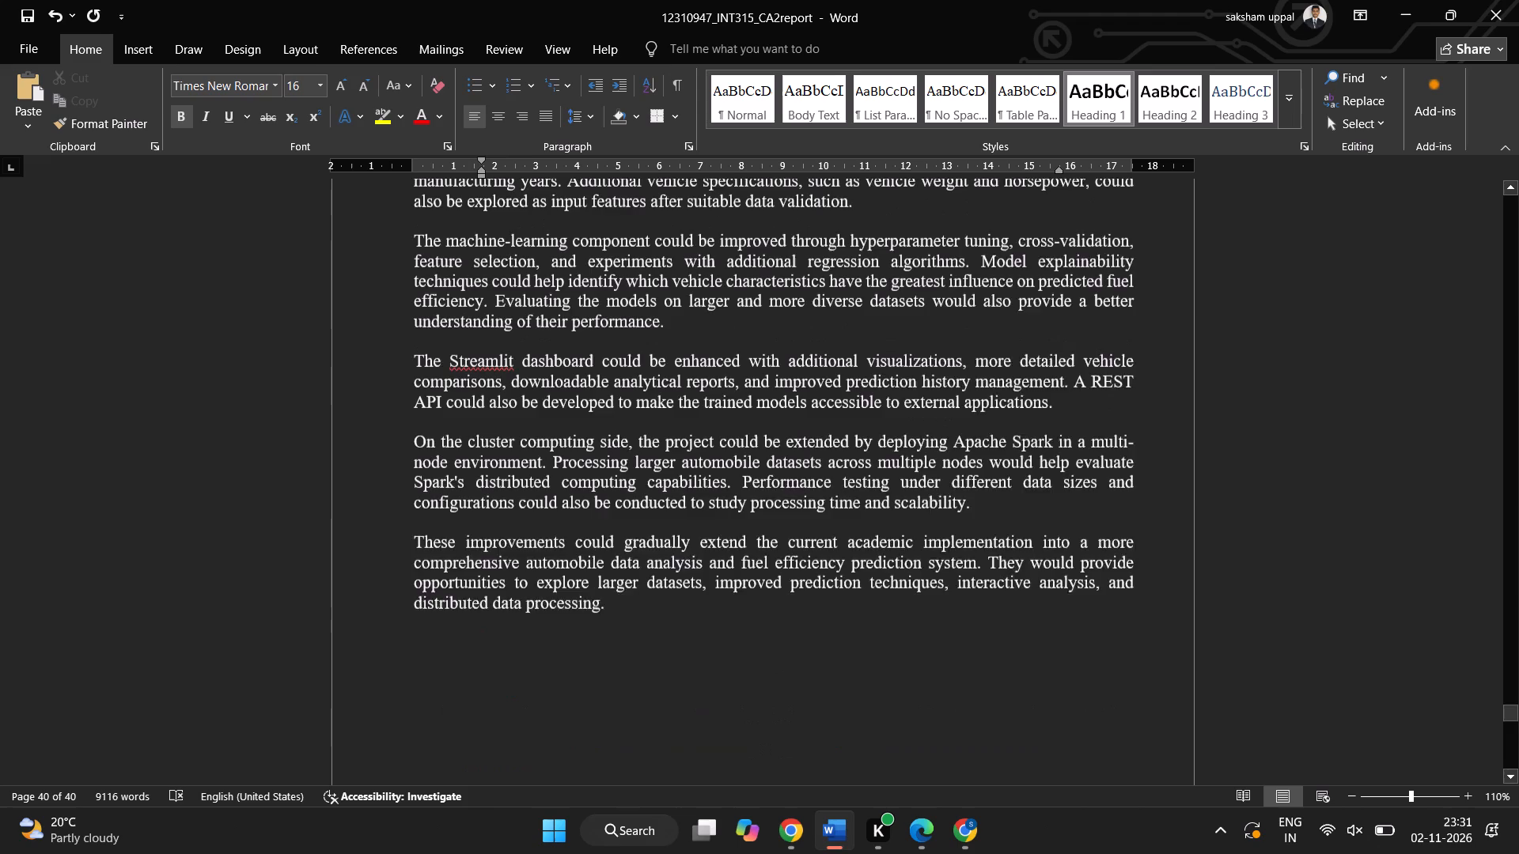
{"action": "scroll", "coordinate": [697, 439], "scroll_direction": "up", "scroll_amount": 4}
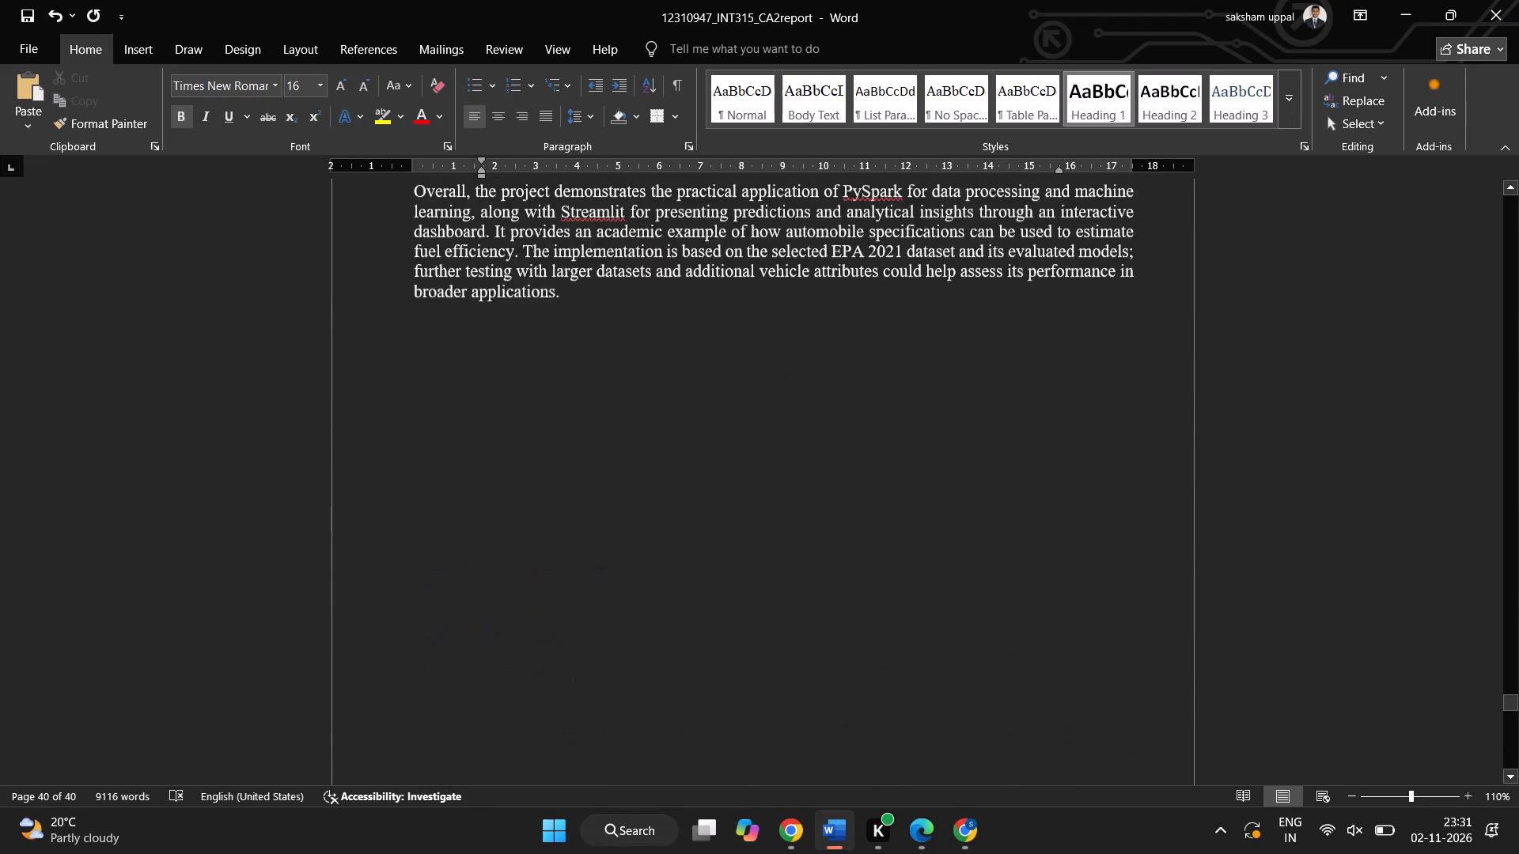
{"action": "scroll", "coordinate": [697, 439], "scroll_direction": "up", "scroll_amount": 2}
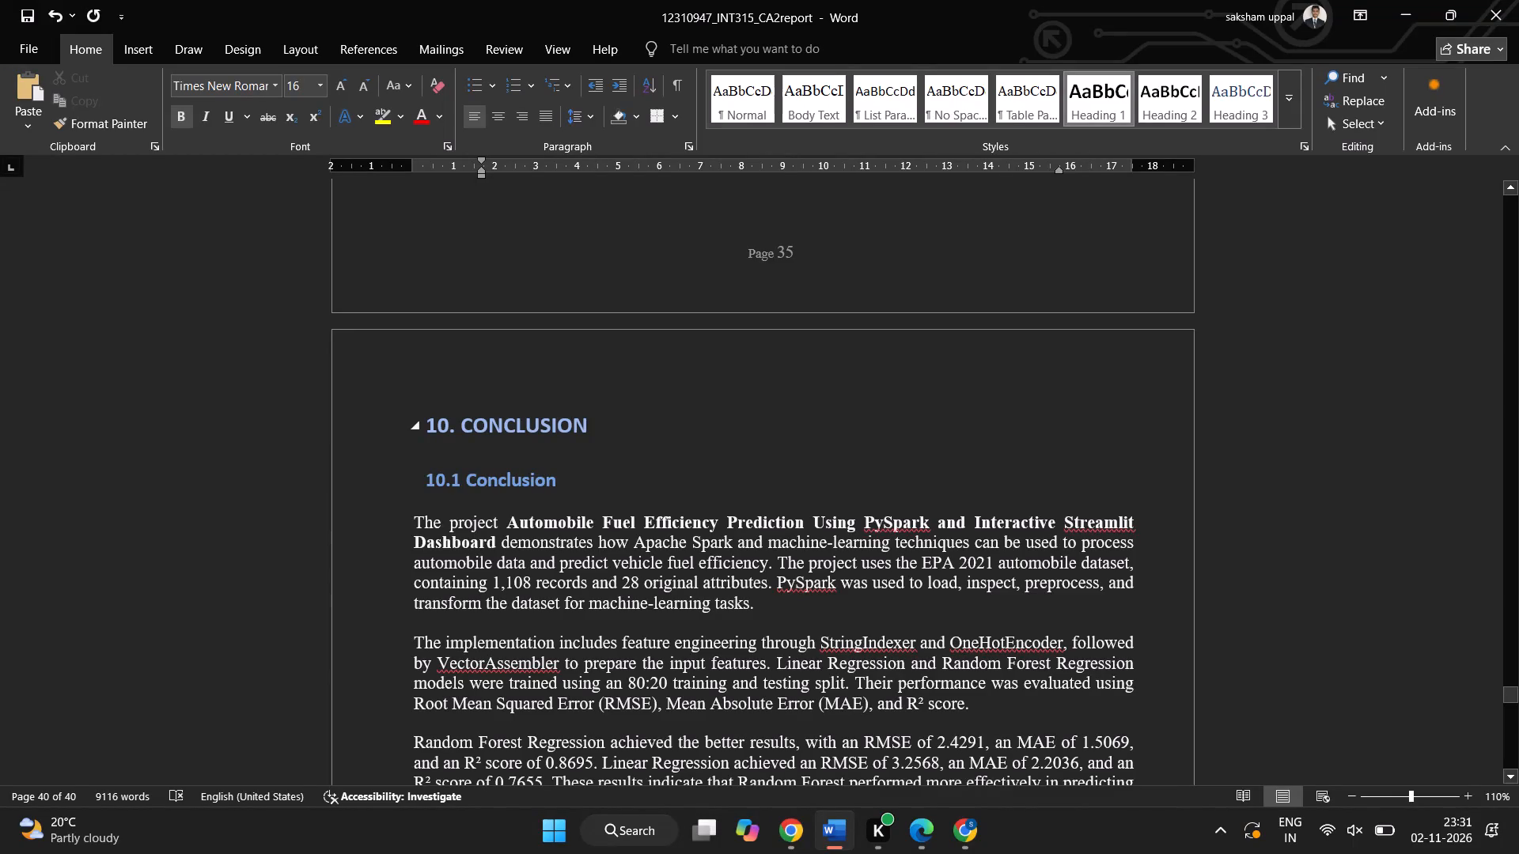
{"action": "left_click_drag", "start_coordinate": [459, 417], "coordinate": [604, 853]}
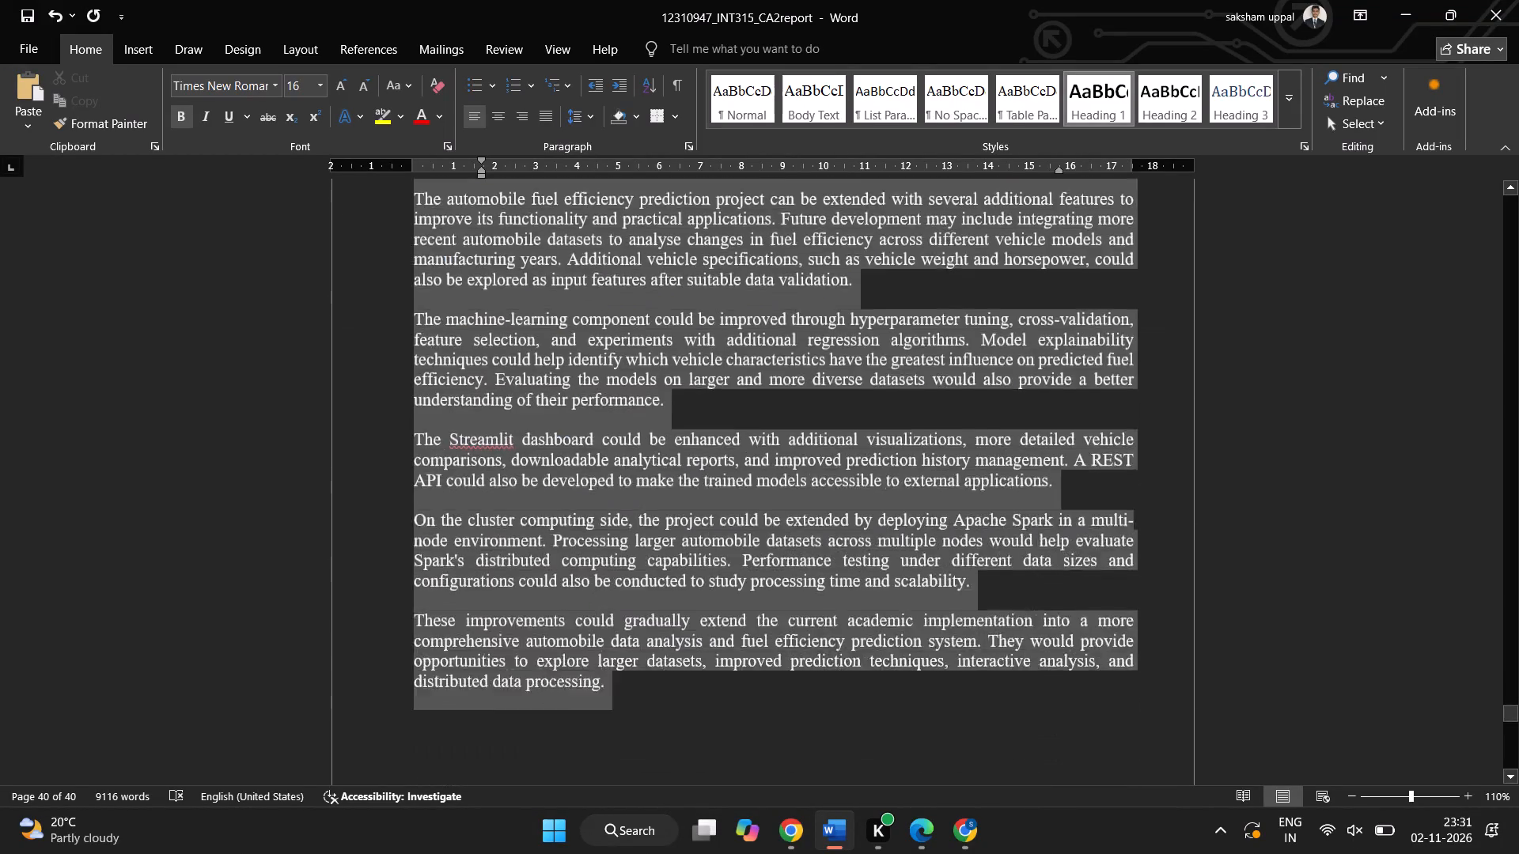
{"action": "left_click_drag", "start_coordinate": [604, 853], "coordinate": [606, 728]}
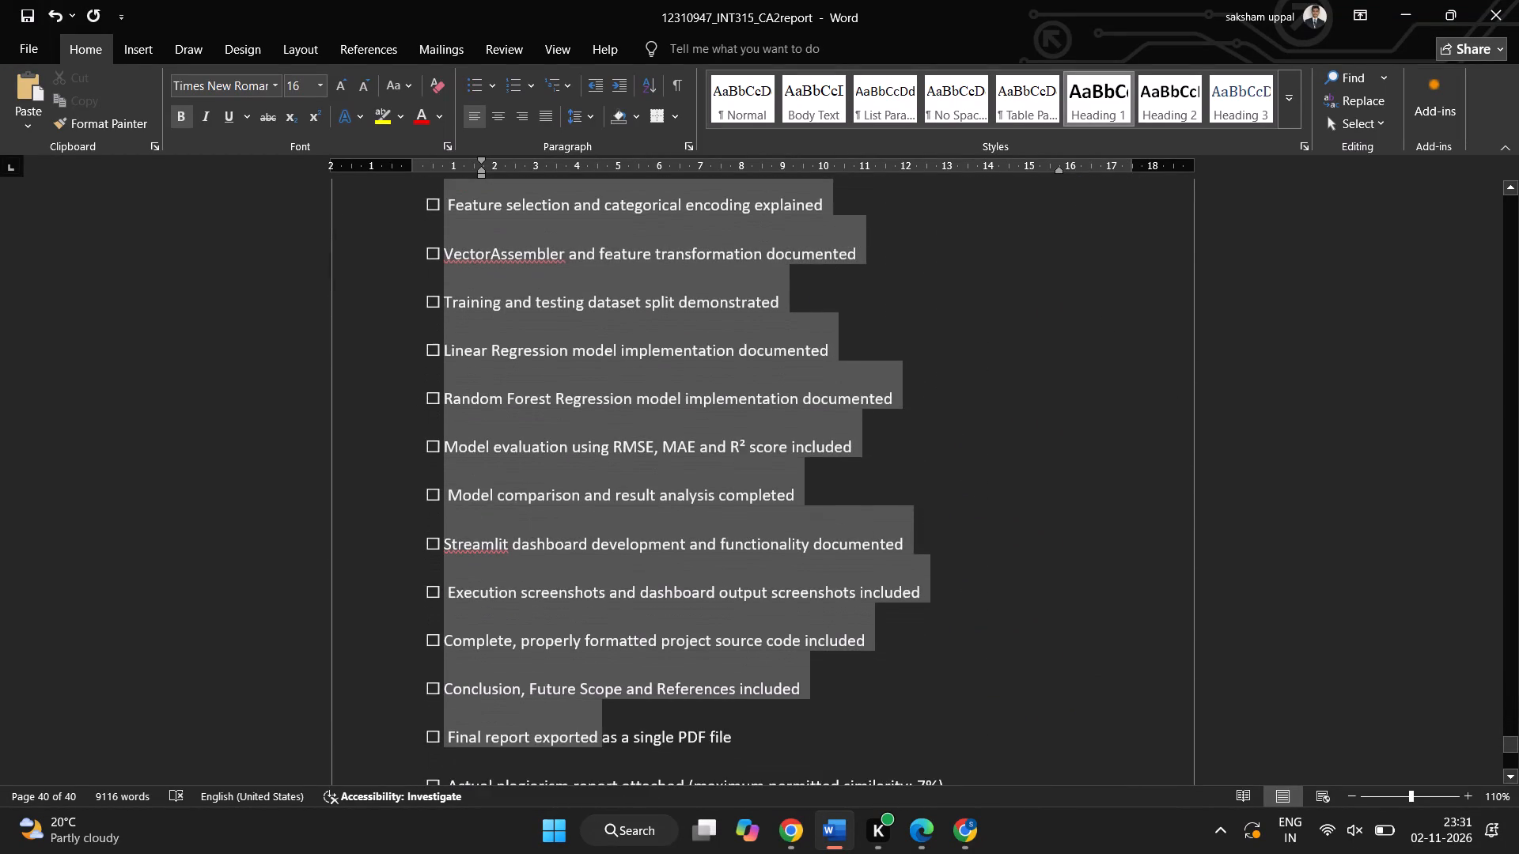
{"action": "left_click_drag", "start_coordinate": [606, 728], "coordinate": [1029, 585]}
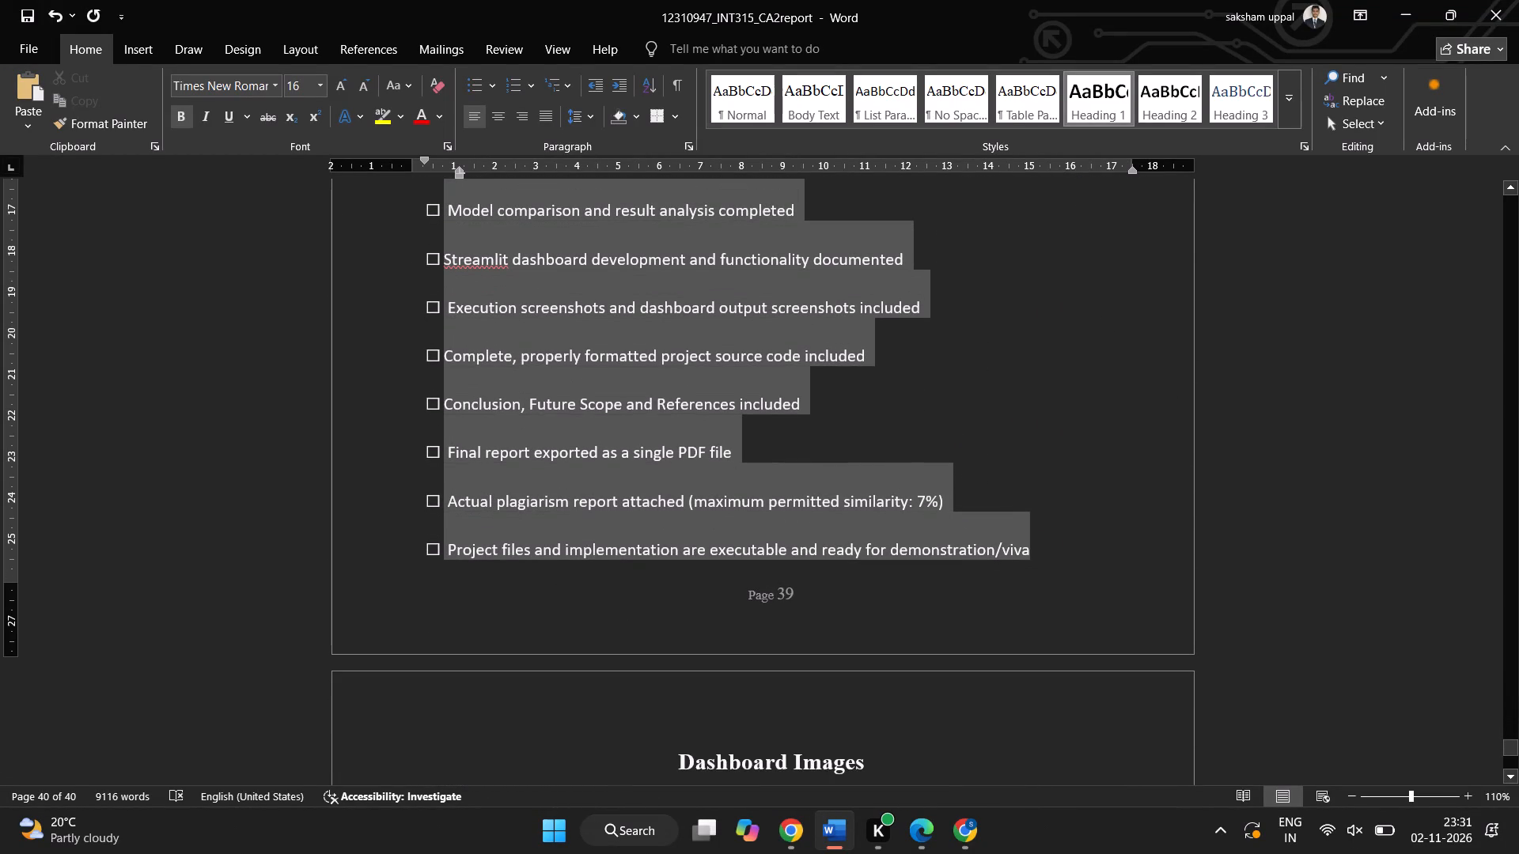
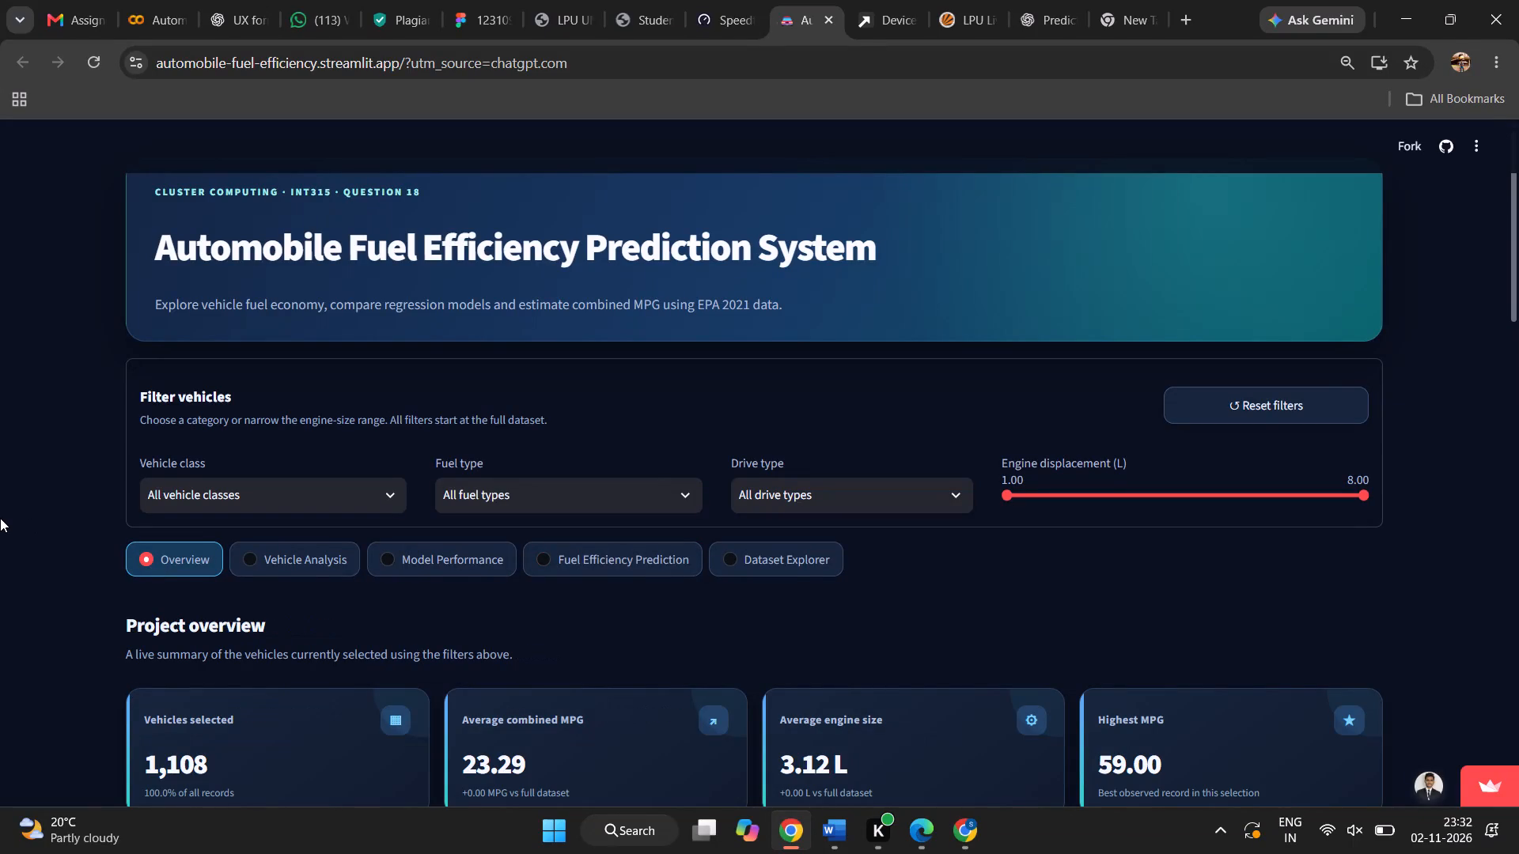
Capture the dashboard's Overview page from the title banner to the summary cards and paste it beneath the Dashboard Images heading in Word.
{"action": "key", "text": "Print"}
{"action": "left_click_drag", "start_coordinate": [13, 171], "coordinate": [1025, 723]}
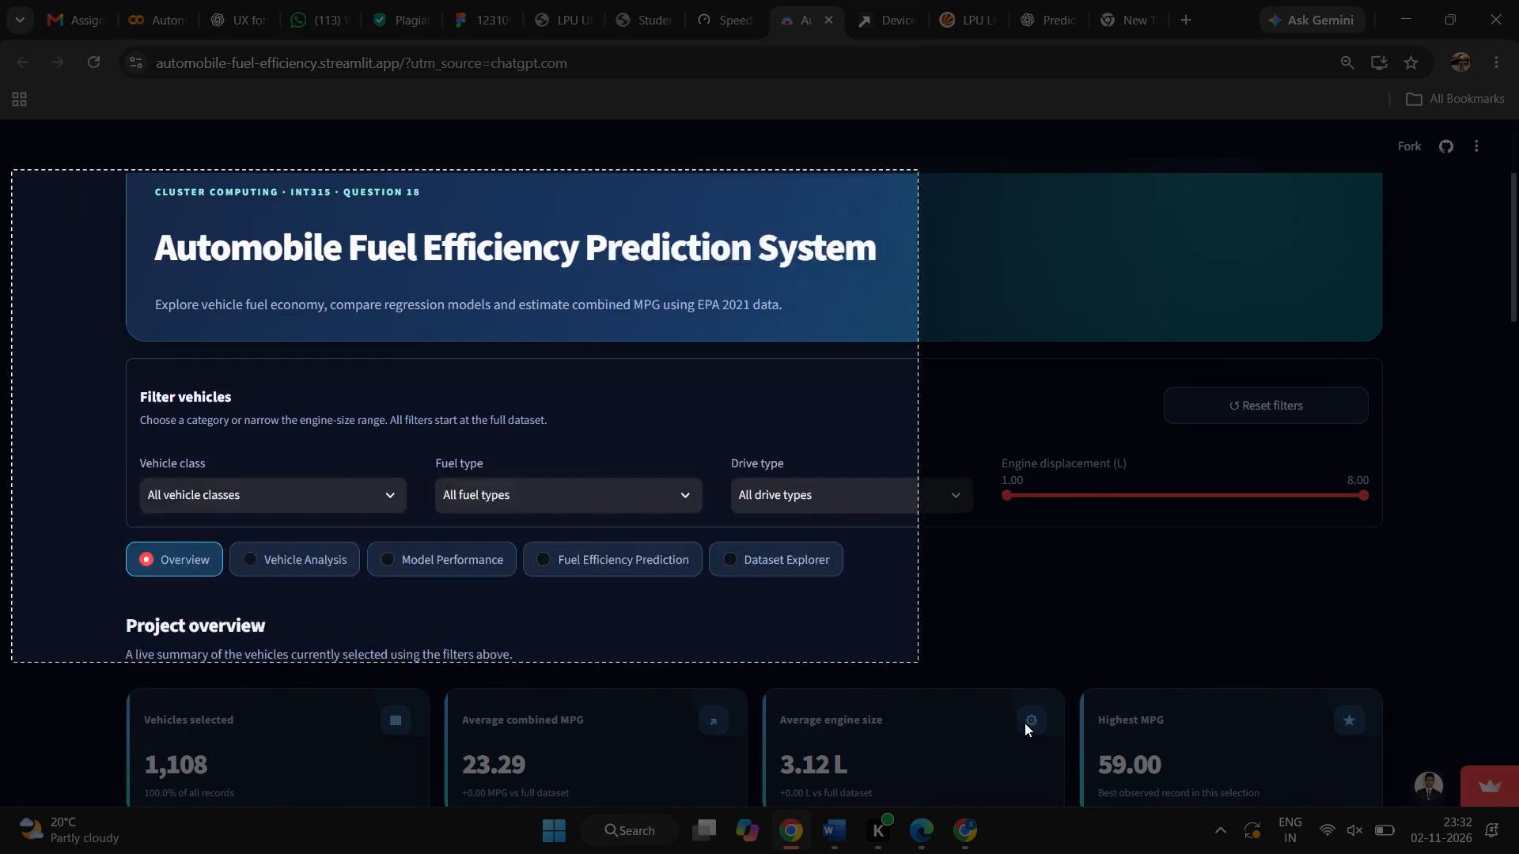
{"action": "left_click_drag", "start_coordinate": [1025, 723], "coordinate": [1449, 803]}
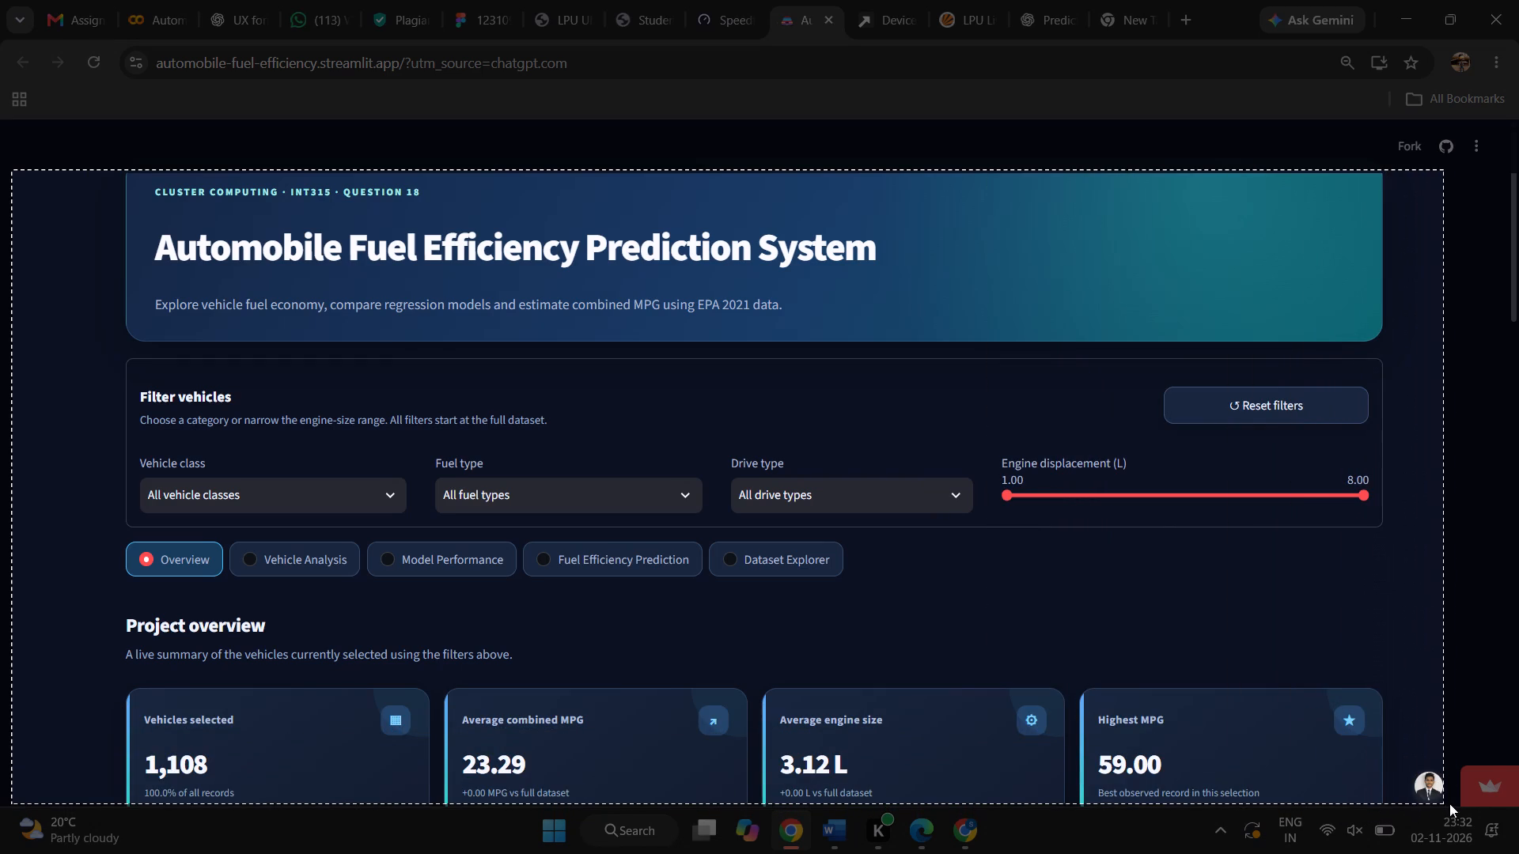
{"action": "left_click_drag", "start_coordinate": [1449, 803], "coordinate": [1518, 806]}
{"action": "key", "text": "alt+Tab"}
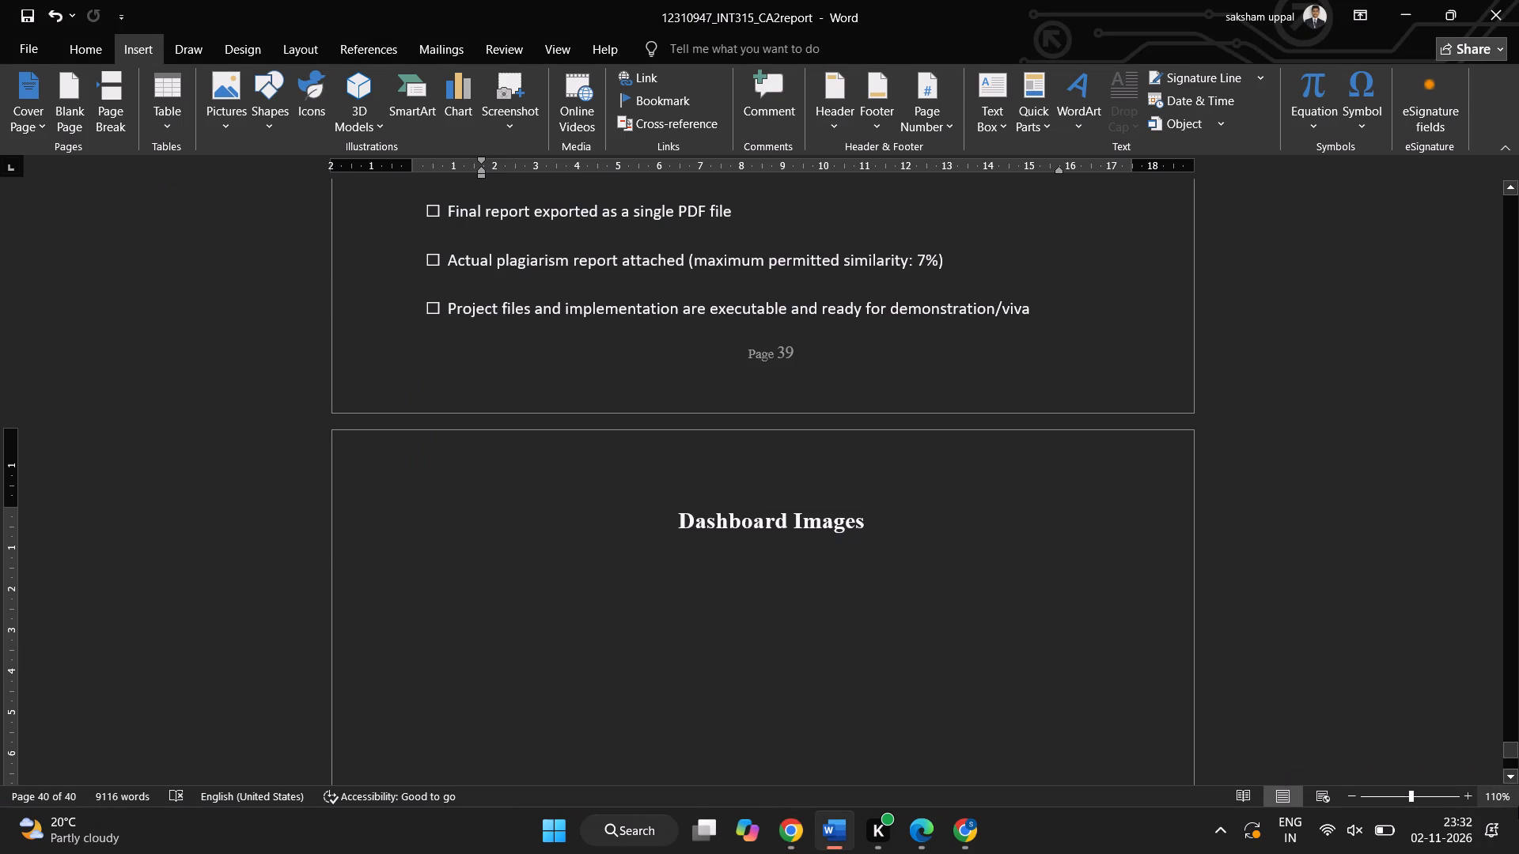
{"action": "key", "text": "ctrl+v"}
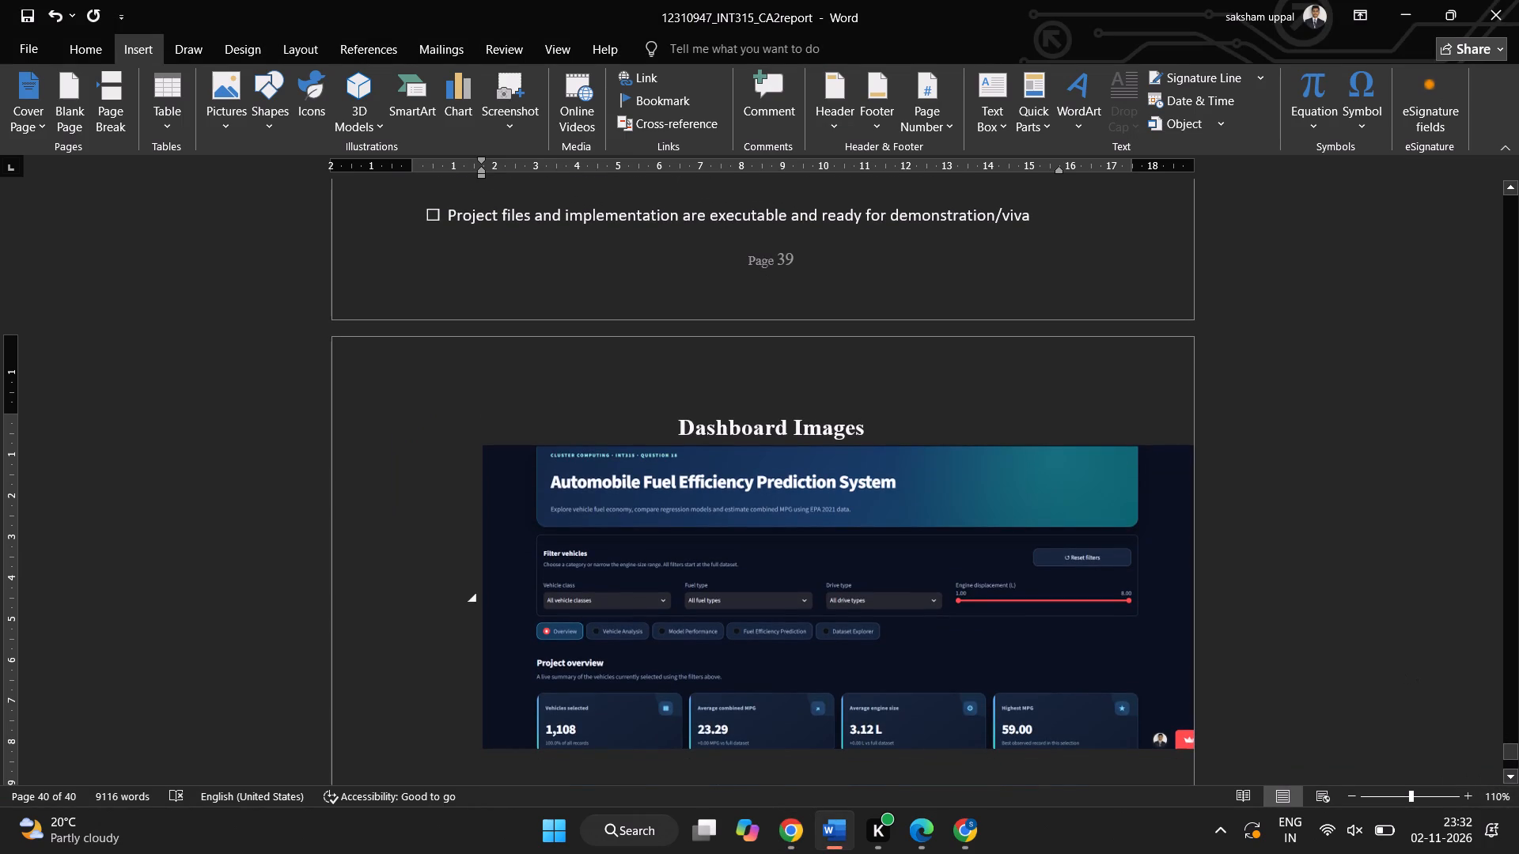
Set the pasted overview image's text wrapping to Top and Bottom and move it so it is centred under the Dashboard Images heading.
{"action": "left_click_drag", "start_coordinate": [926, 661], "coordinate": [715, 682]}
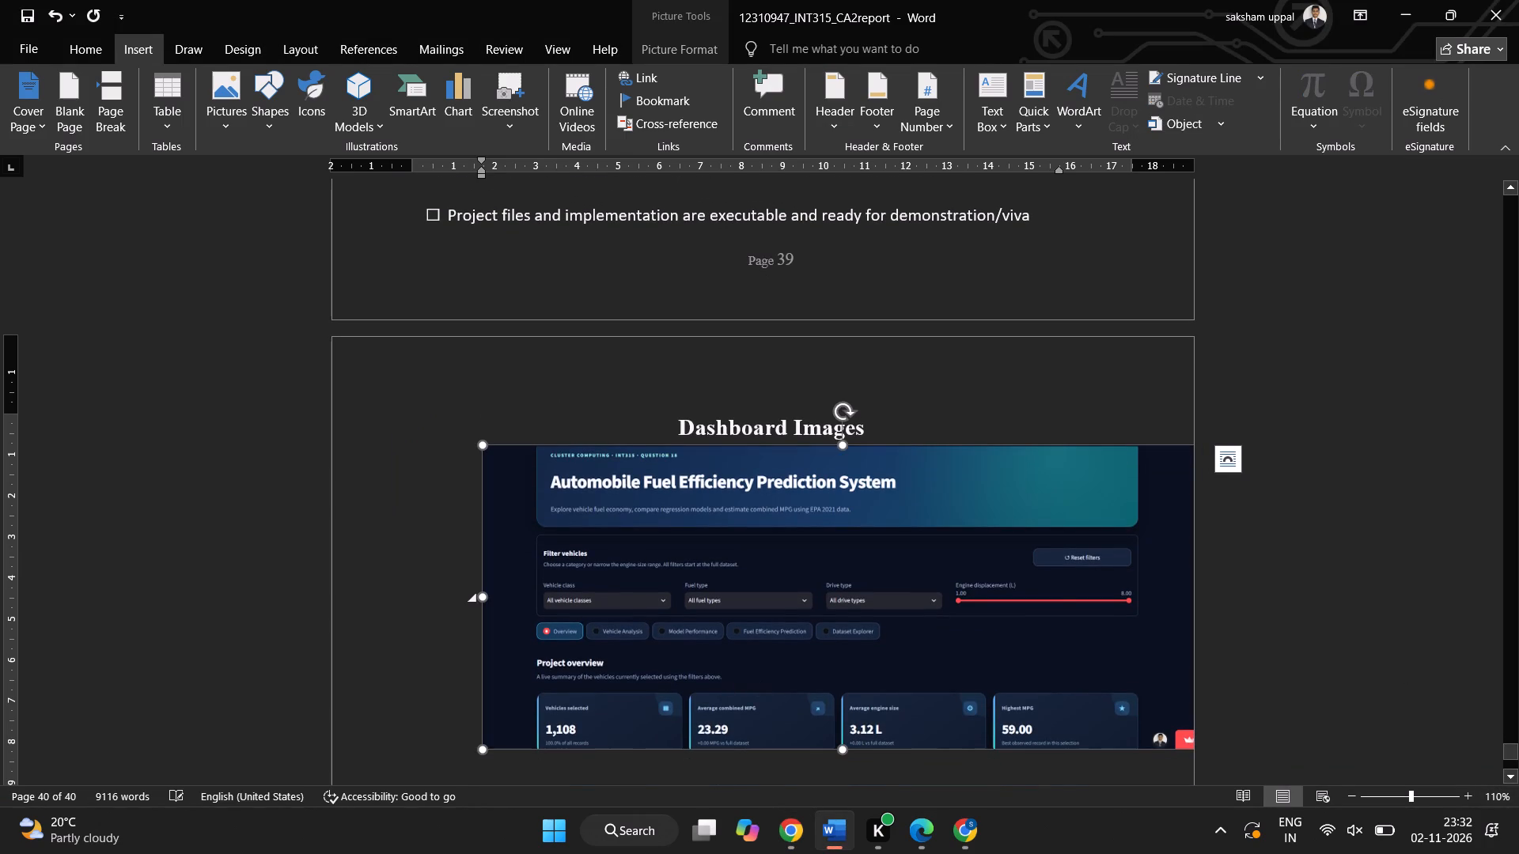
{"action": "right_click", "coordinate": [843, 639]}
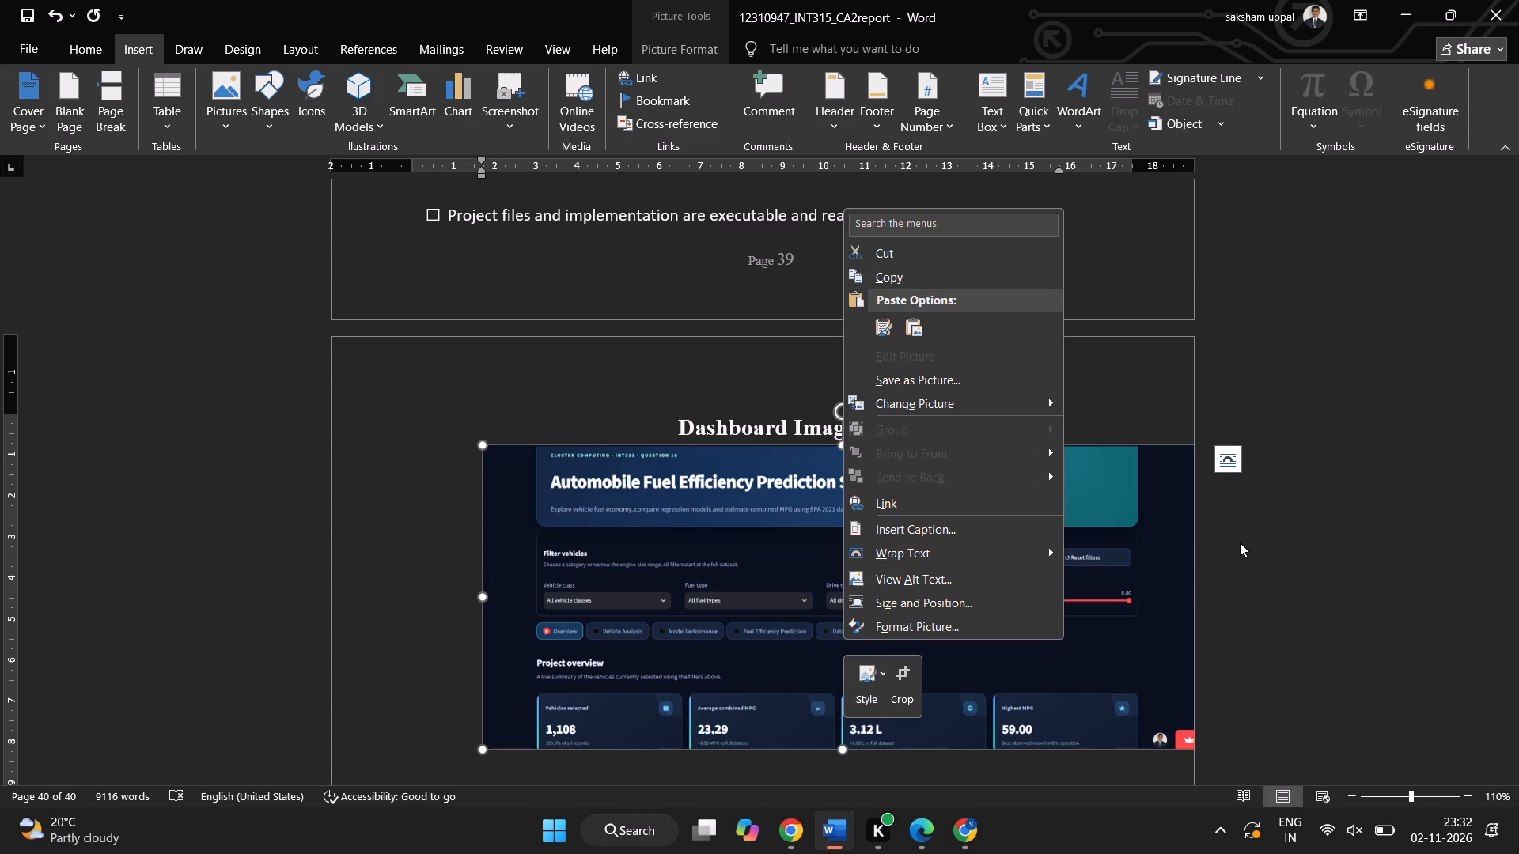
{"action": "left_click", "coordinate": [1225, 454]}
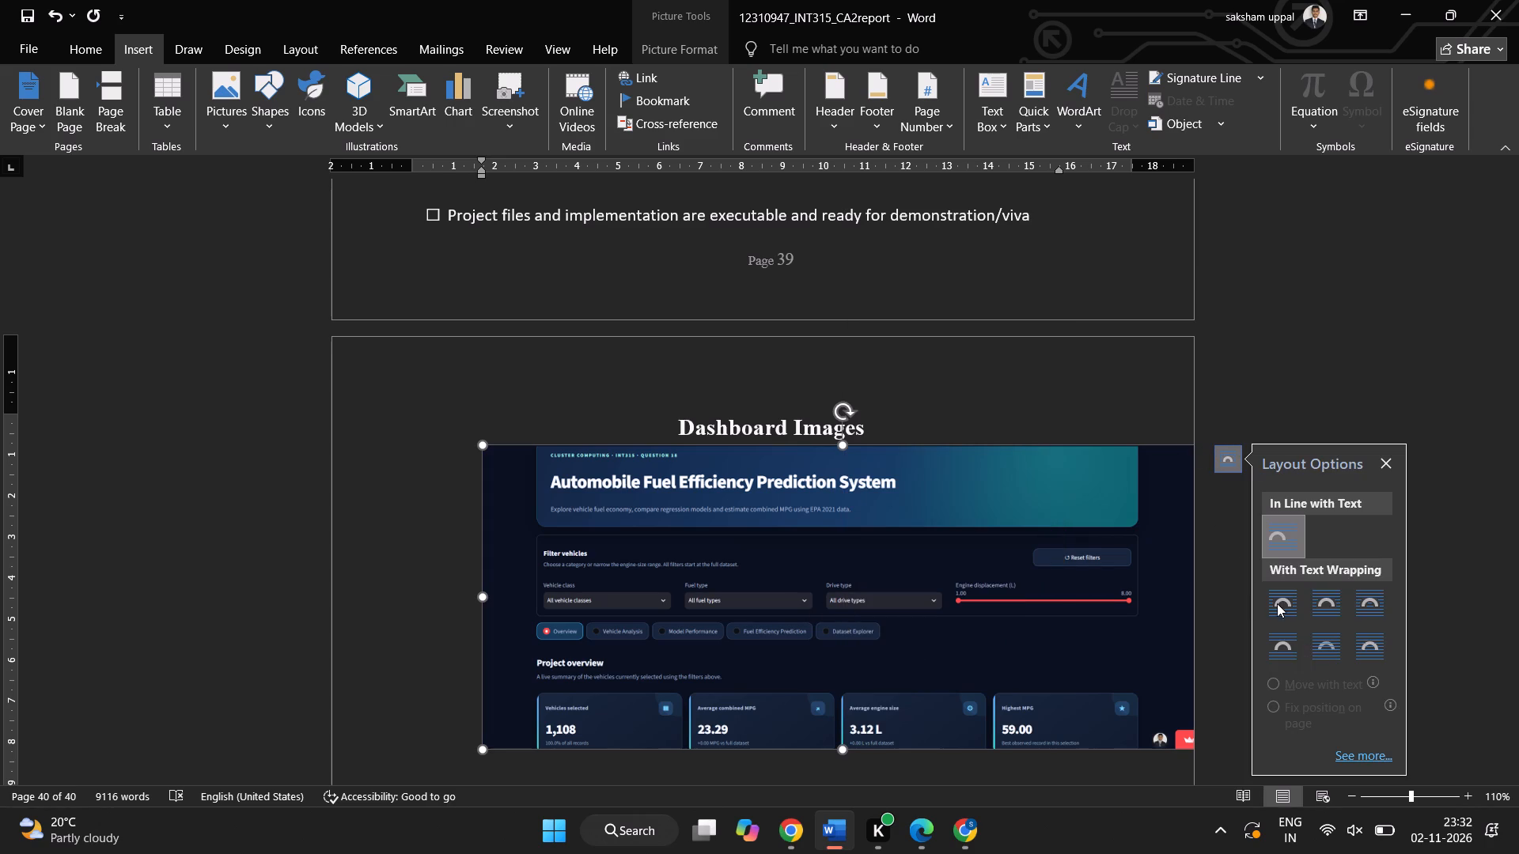
{"action": "left_click", "coordinate": [1298, 651]}
{"action": "left_click_drag", "start_coordinate": [955, 648], "coordinate": [889, 650]}
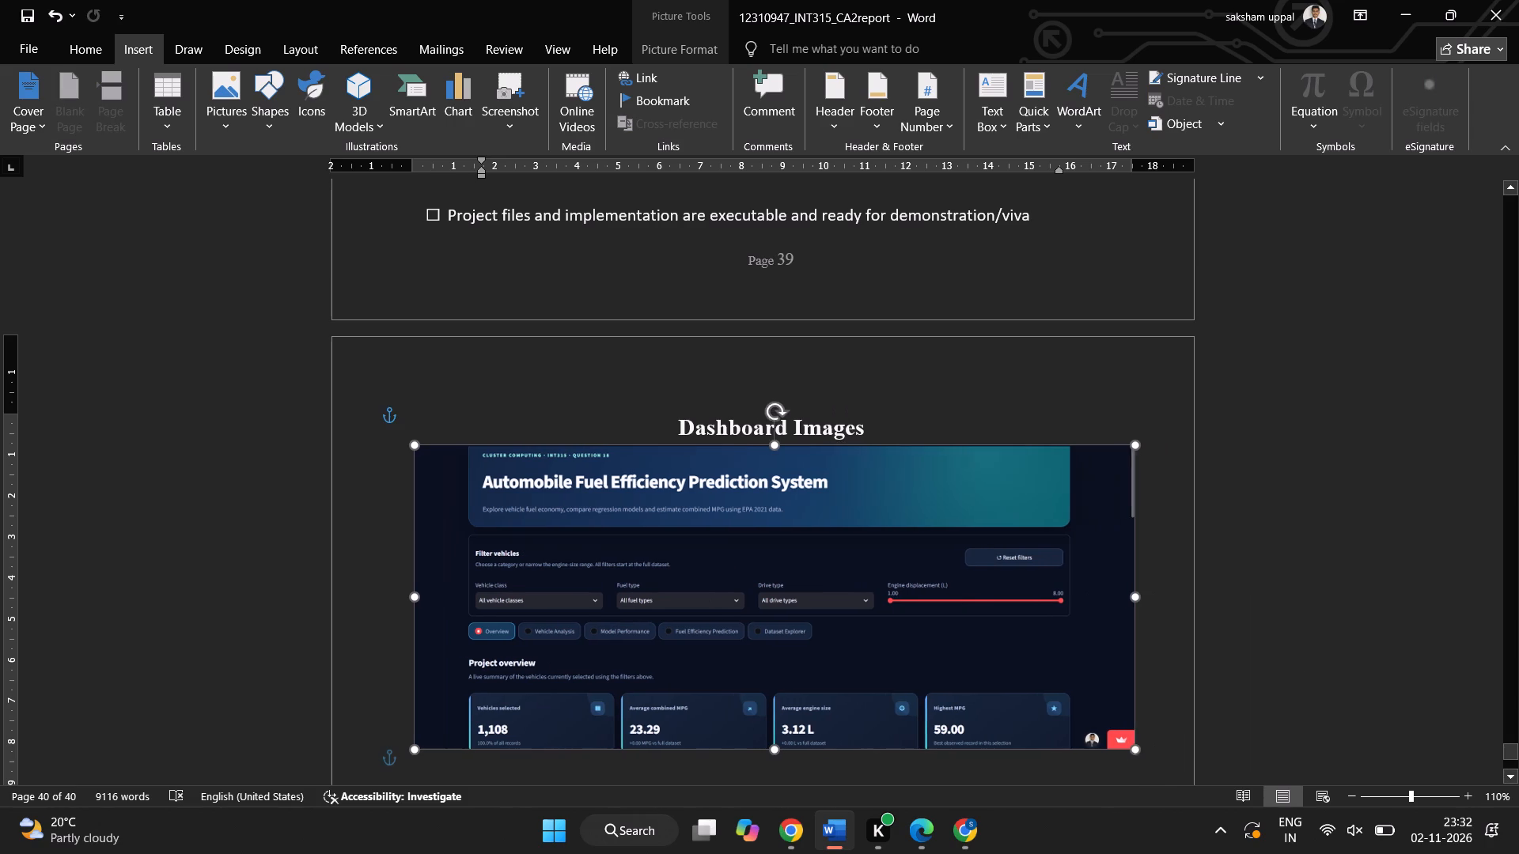
{"action": "left_click_drag", "start_coordinate": [889, 650], "coordinate": [898, 652]}
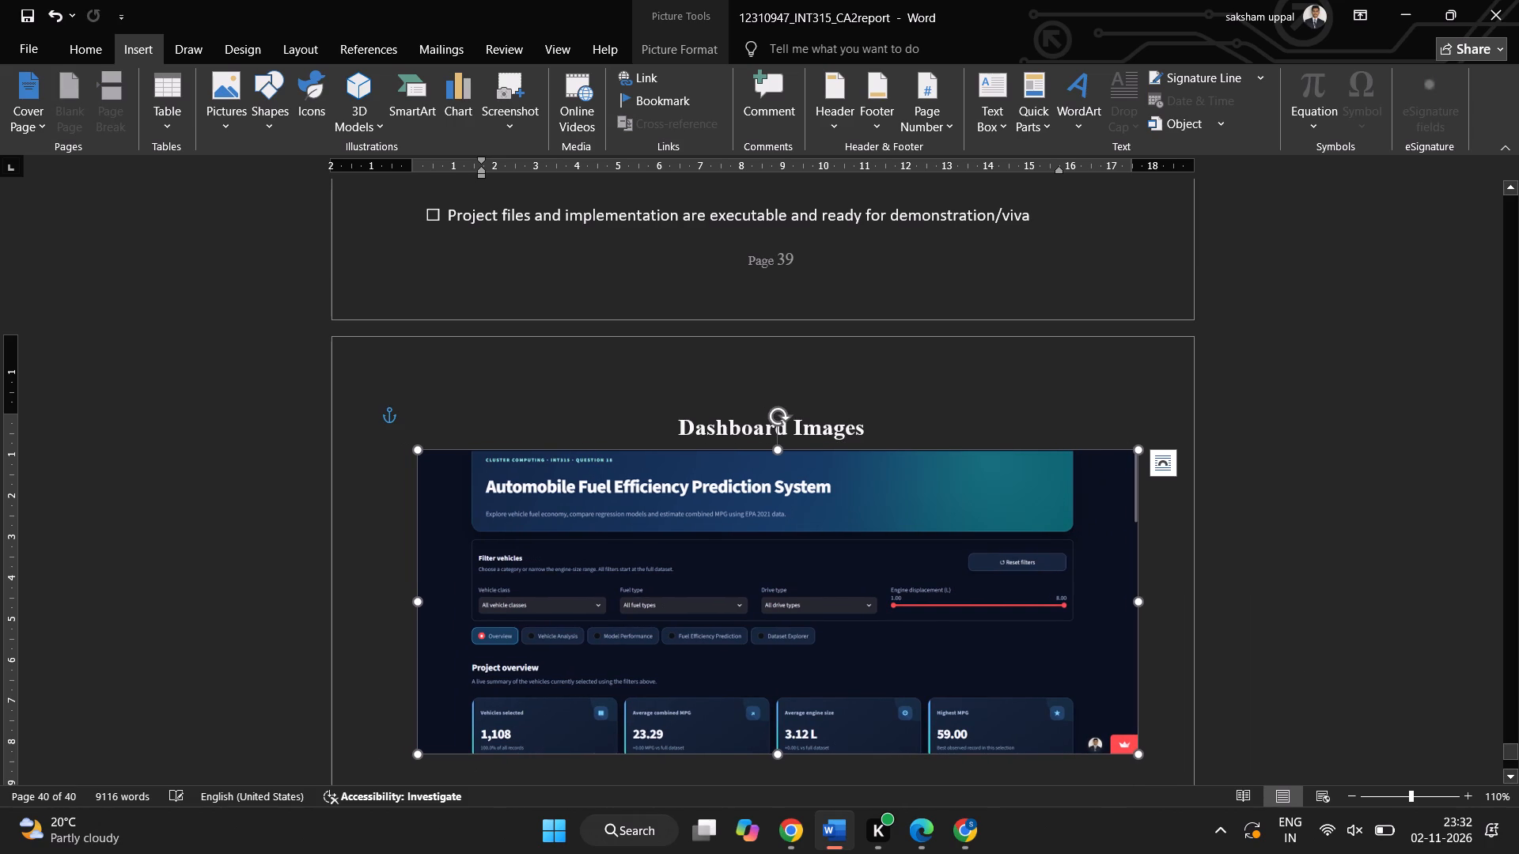
{"action": "left_click", "coordinate": [1148, 740]}
{"action": "left_click", "coordinate": [1148, 740]}
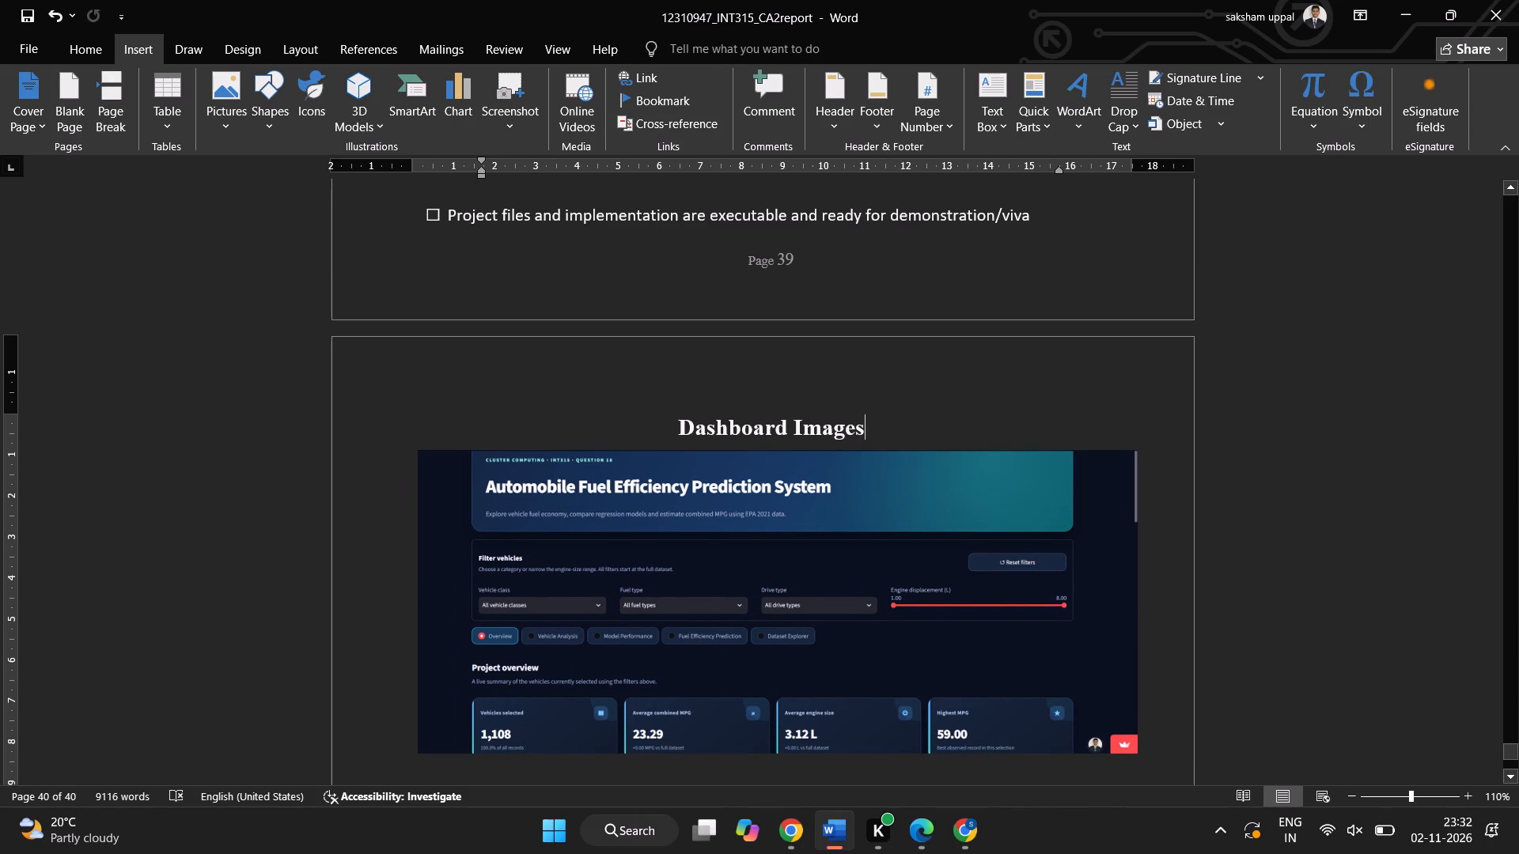
Capture the Overview charts, from Fuel efficiency distribution to Average MPG by vehicle class, and paste them below the first image in the report.
{"action": "scroll", "coordinate": [1006, 736], "scroll_direction": "down", "scroll_amount": 1}
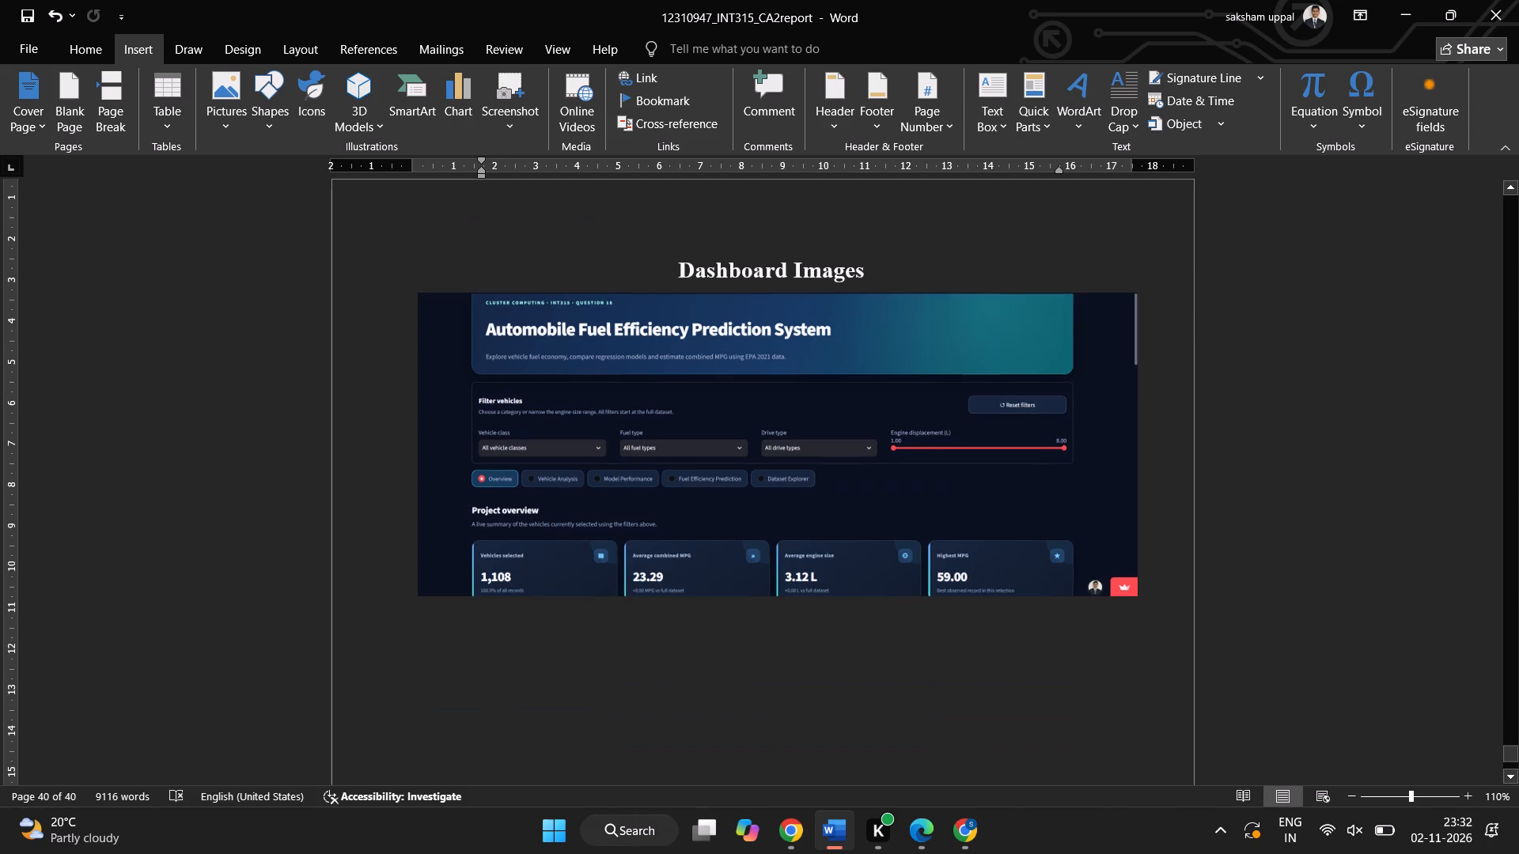
{"action": "scroll", "coordinate": [1006, 736], "scroll_direction": "down", "scroll_amount": 1}
{"action": "left_click", "coordinate": [587, 559]}
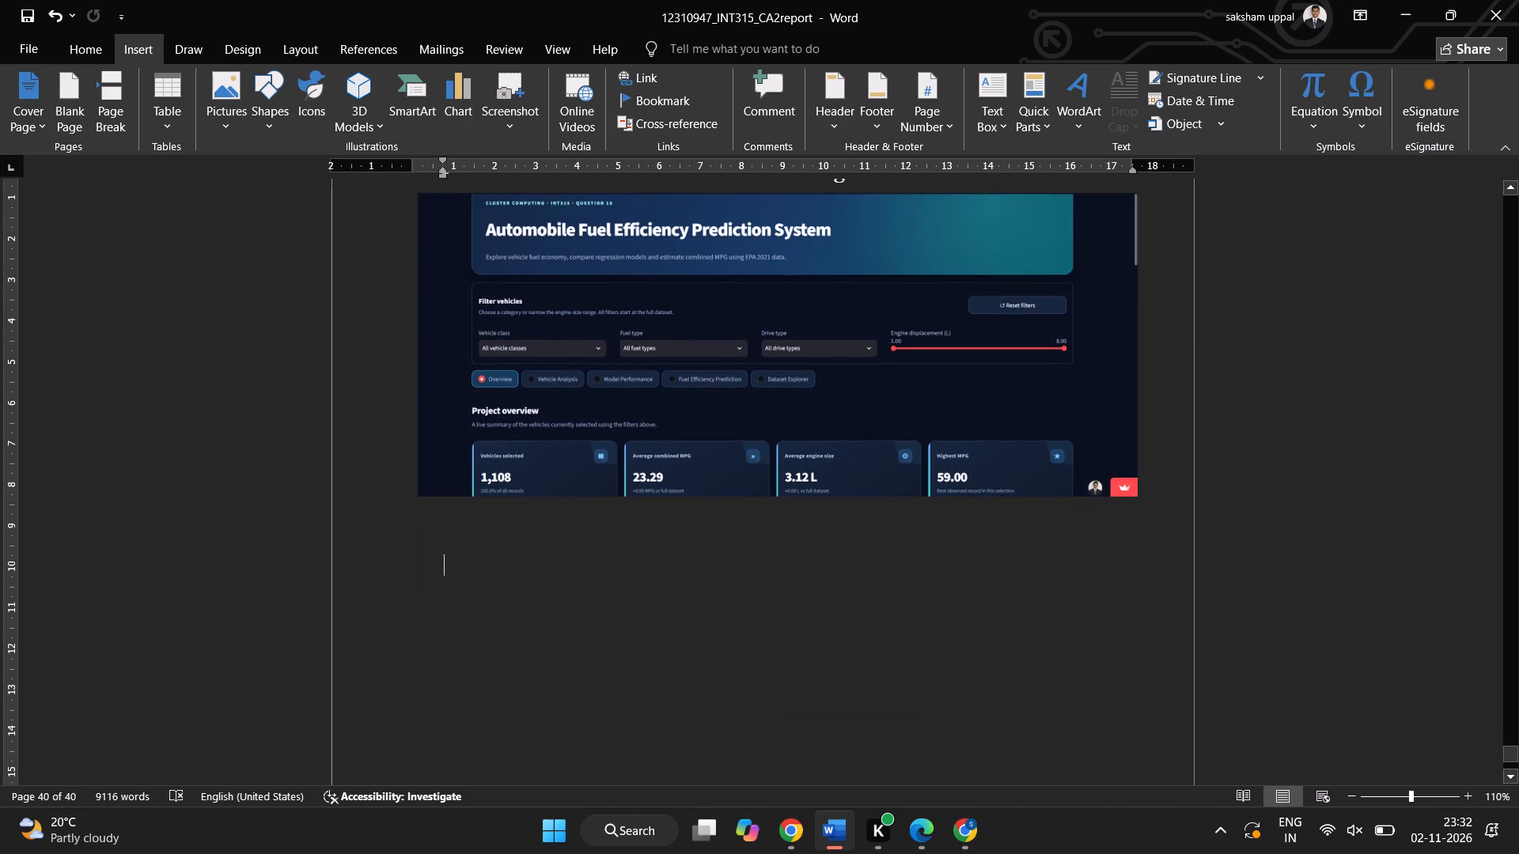
{"action": "key", "text": "alt+Tab"}
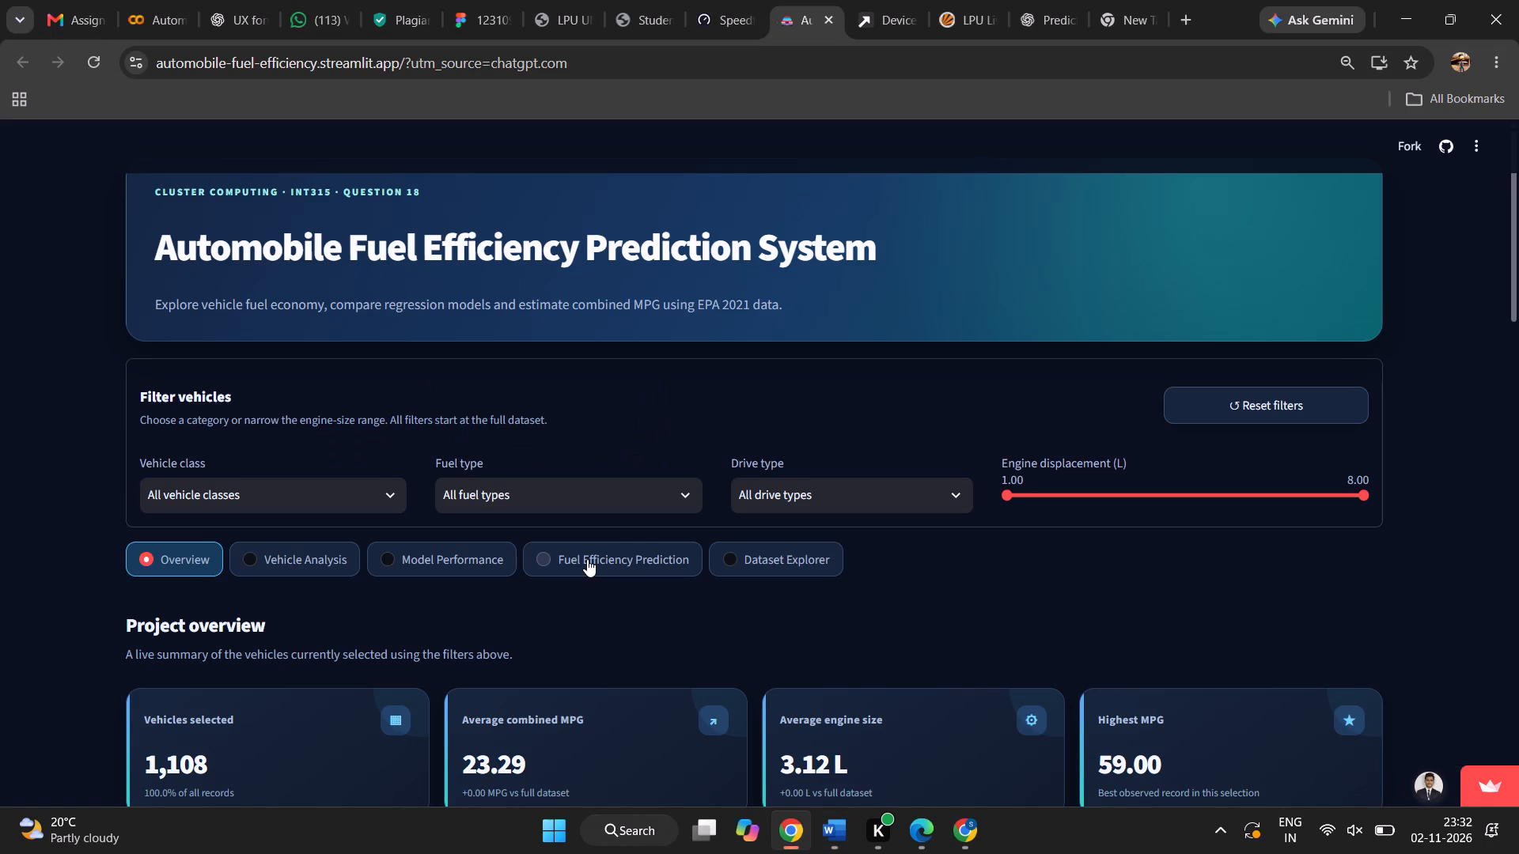
{"action": "scroll", "coordinate": [587, 559], "scroll_direction": "down", "scroll_amount": 2}
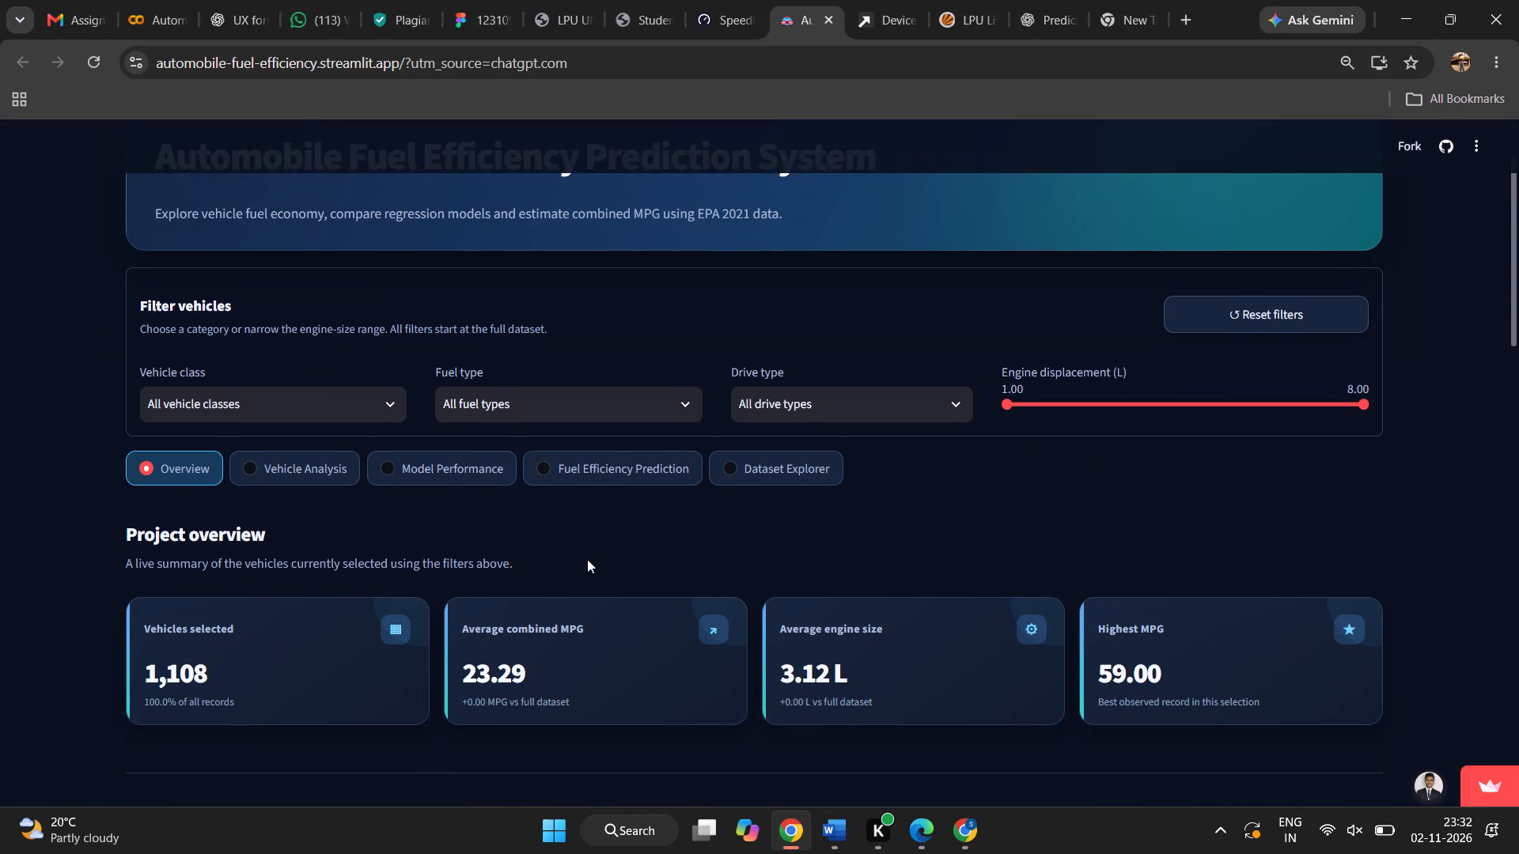
{"action": "scroll", "coordinate": [587, 559], "scroll_direction": "down", "scroll_amount": 2}
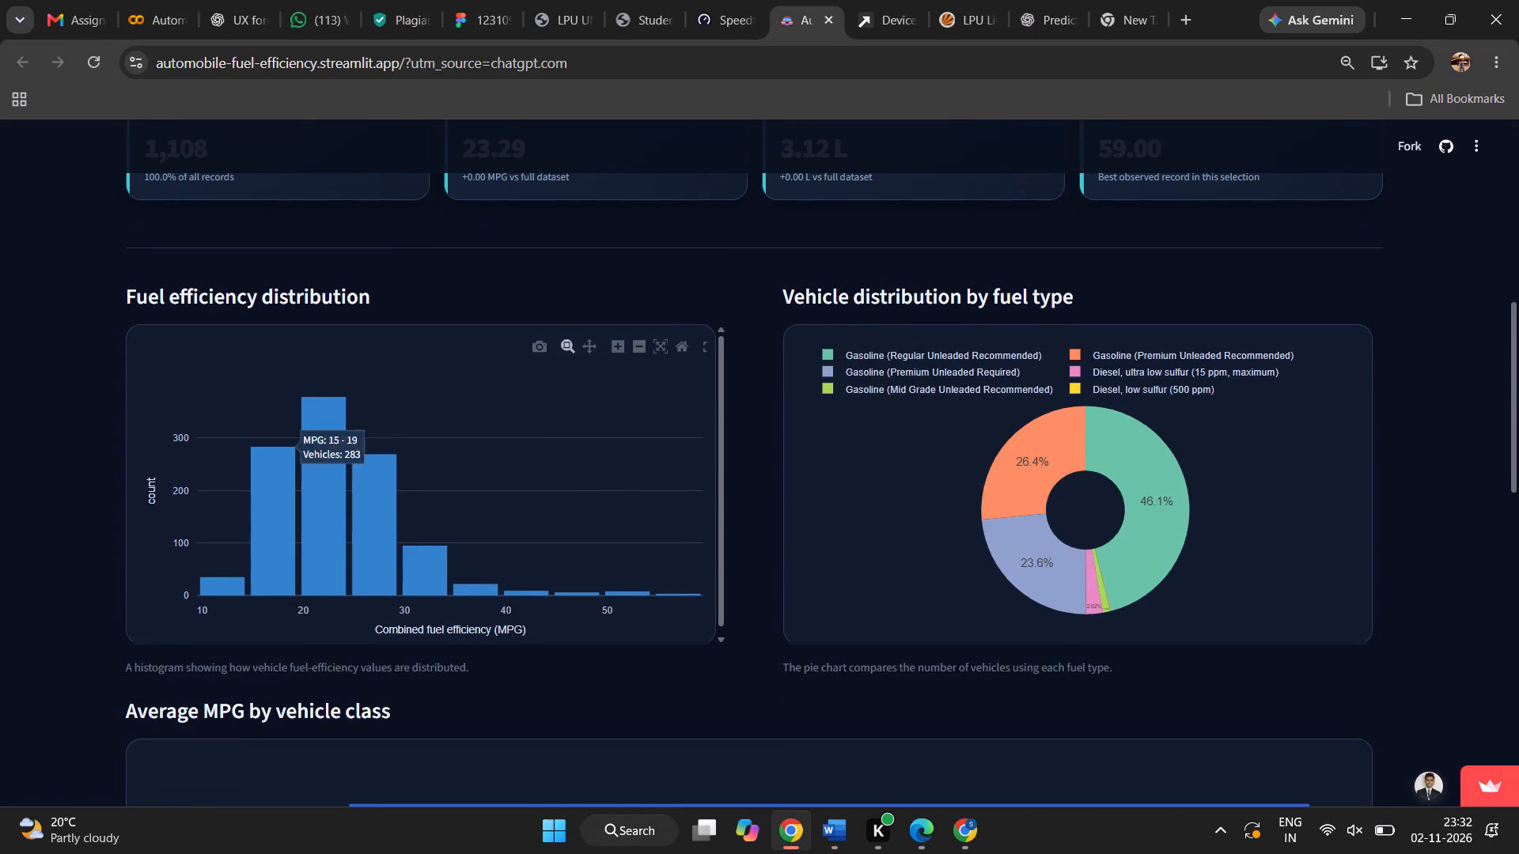
{"action": "scroll", "coordinate": [91, 630], "scroll_direction": "down", "scroll_amount": 1}
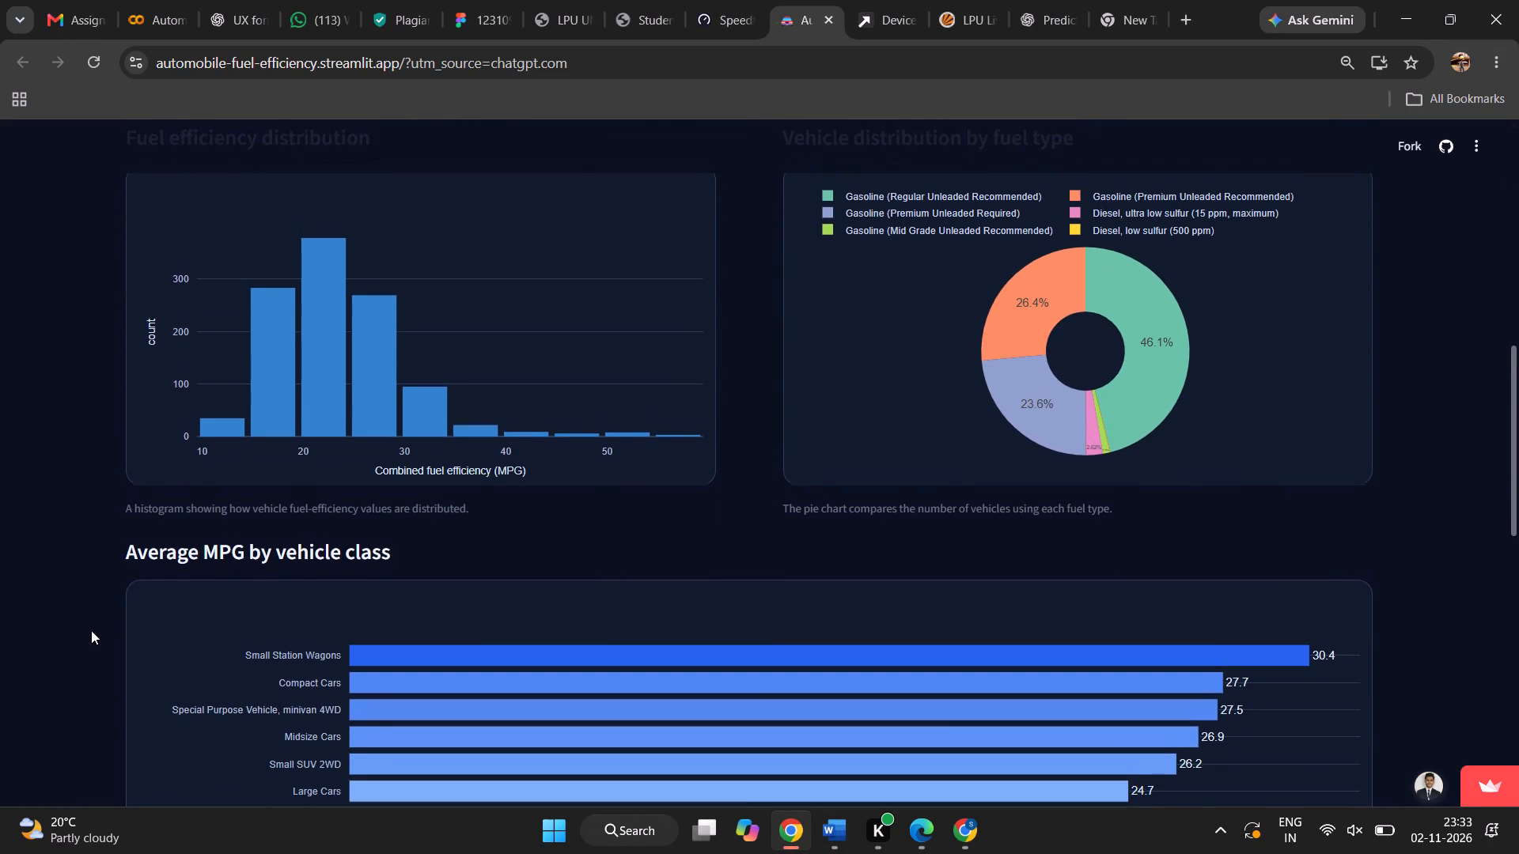
{"action": "scroll", "coordinate": [91, 630], "scroll_direction": "down", "scroll_amount": 1}
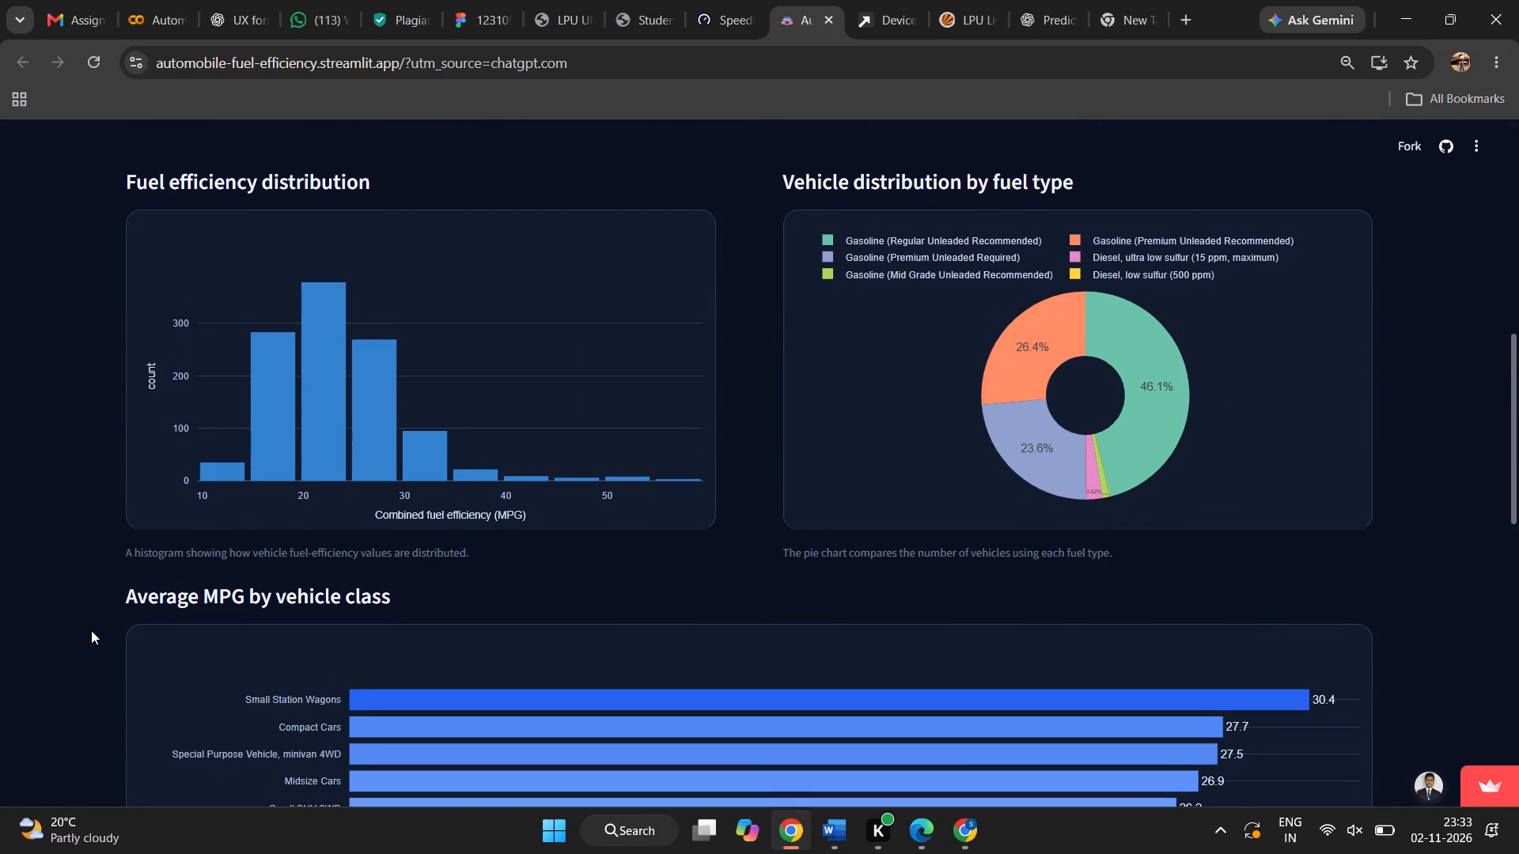
{"action": "scroll", "coordinate": [91, 630], "scroll_direction": "down", "scroll_amount": 1}
{"action": "key", "text": "Print"}
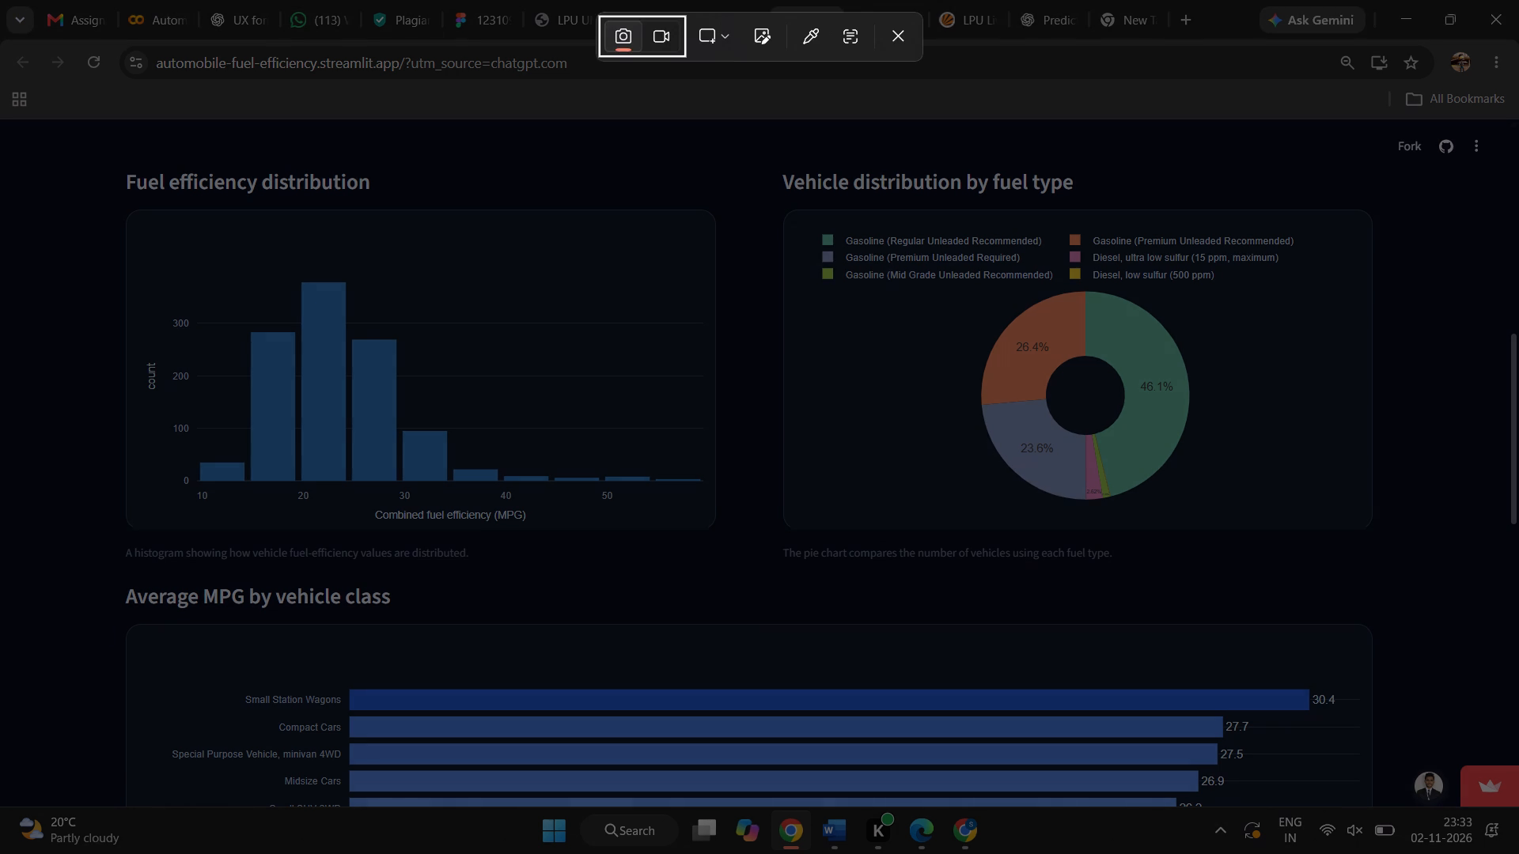
{"action": "left_click_drag", "start_coordinate": [43, 164], "coordinate": [1349, 760]}
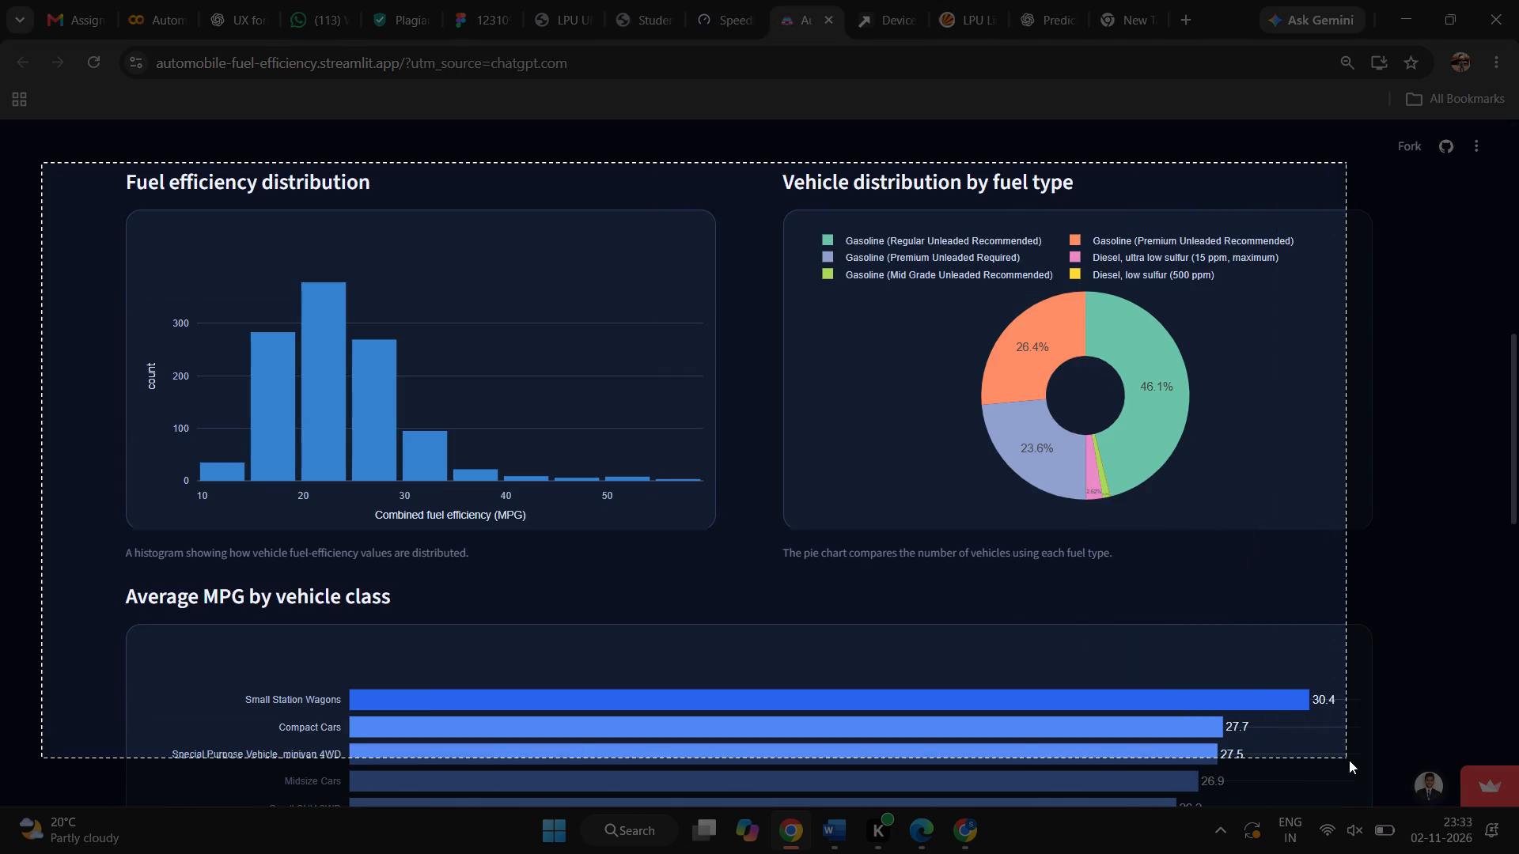
{"action": "left_click_drag", "start_coordinate": [1349, 760], "coordinate": [1466, 801]}
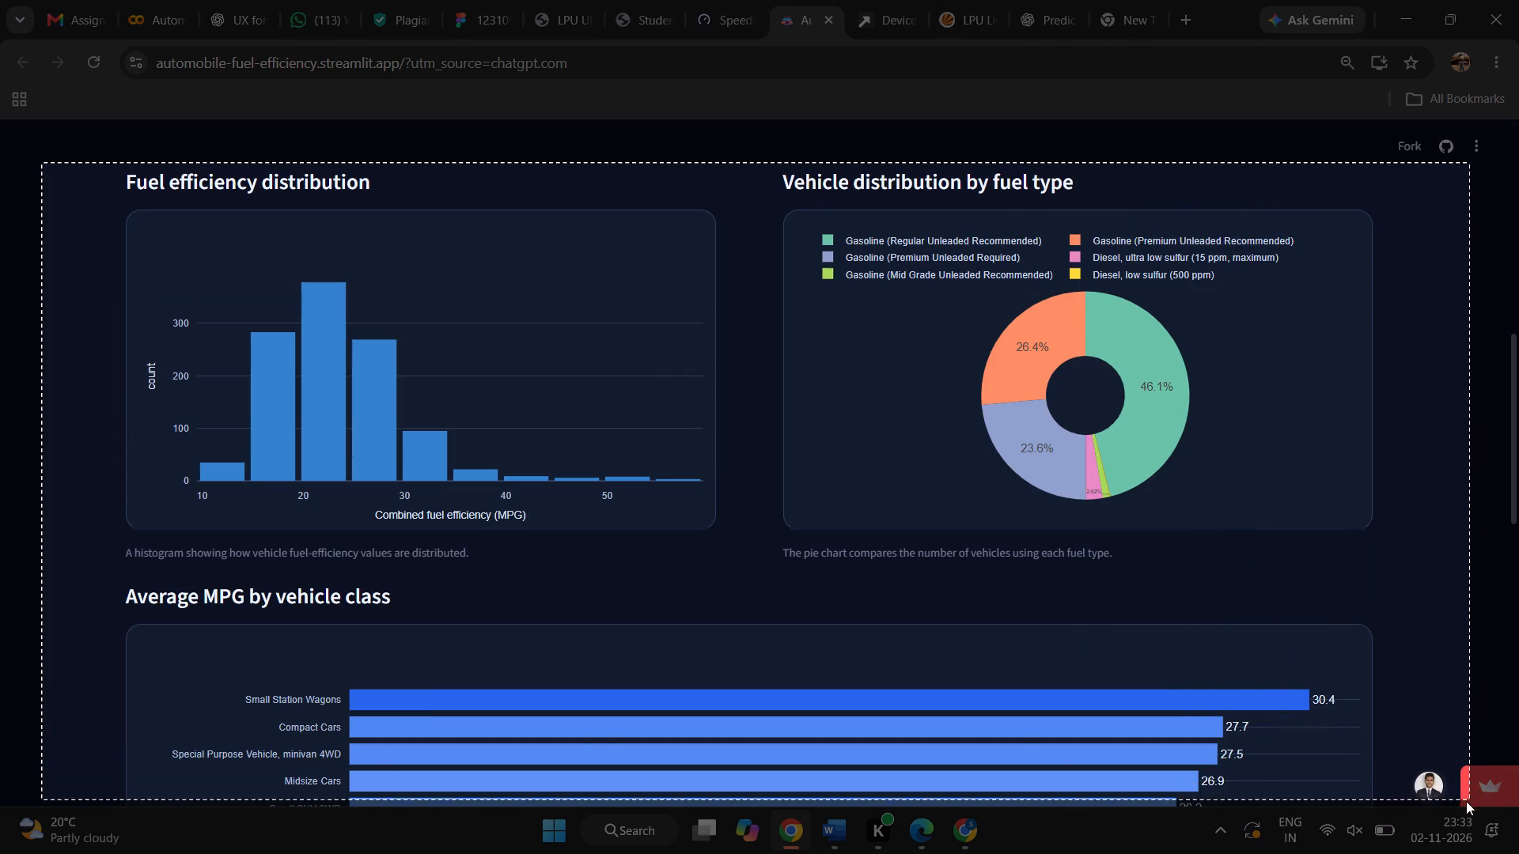
{"action": "left_click_drag", "start_coordinate": [1466, 801], "coordinate": [1461, 803]}
{"action": "key", "text": "alt+Tab"}
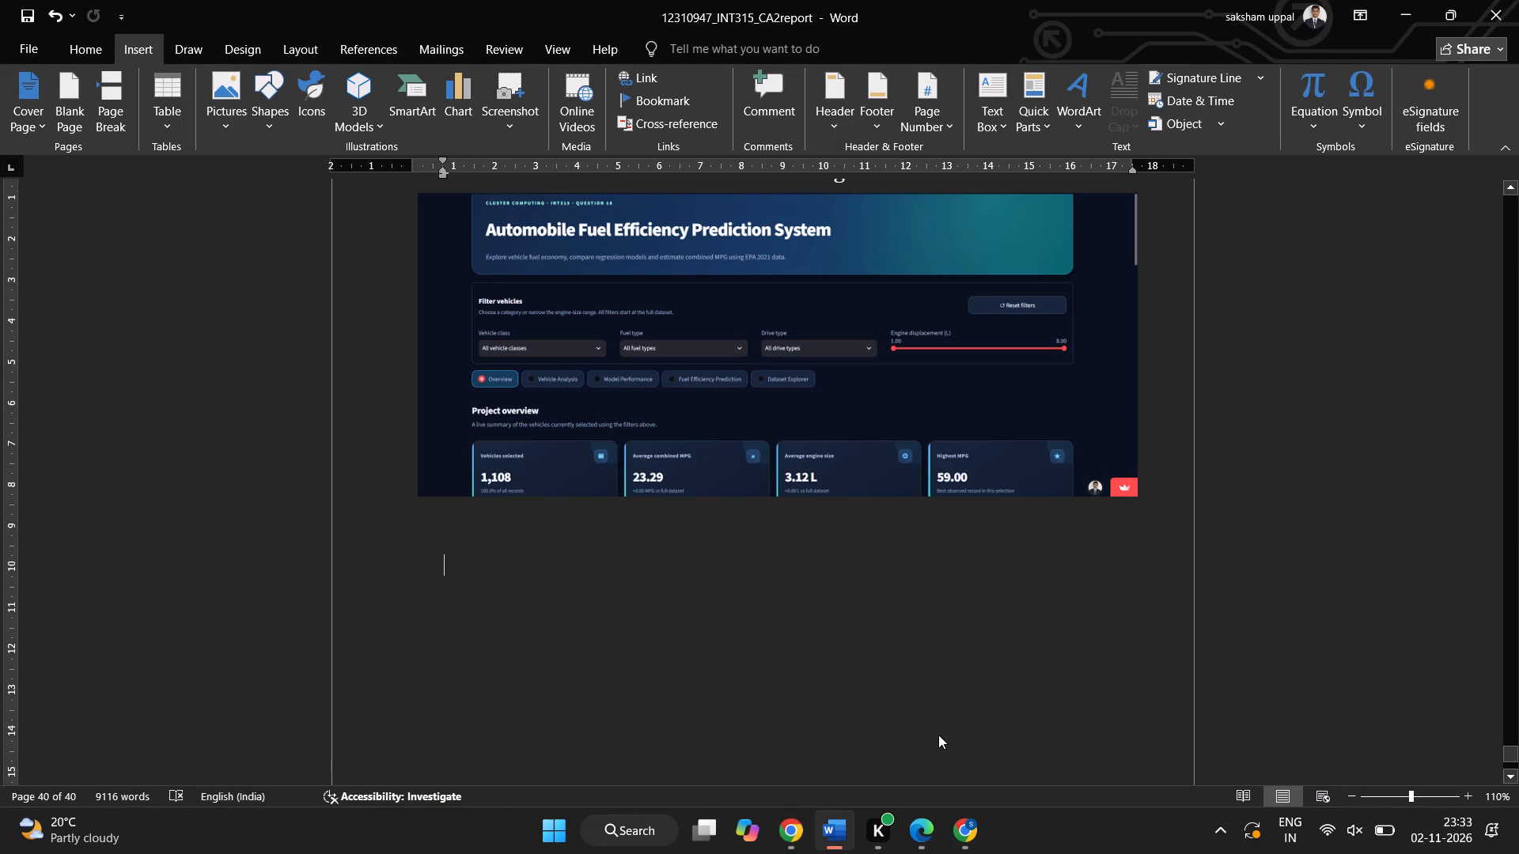
{"action": "key", "text": "ctrl+v"}
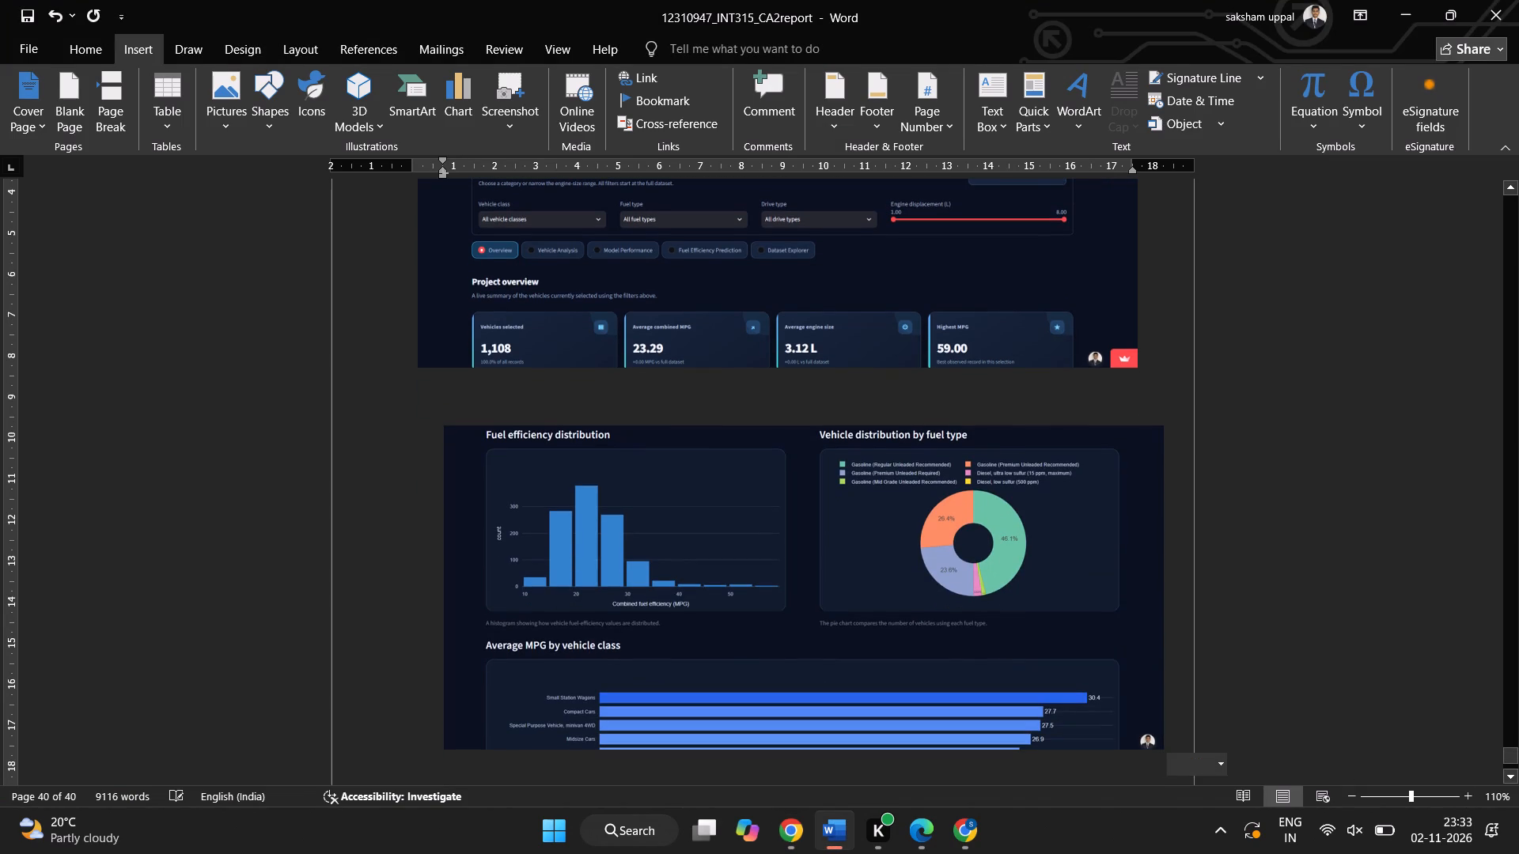
Set the charts image's text wrapping to Top and Bottom and align it directly beneath the overview image.
{"action": "left_click_drag", "start_coordinate": [697, 587], "coordinate": [628, 538]}
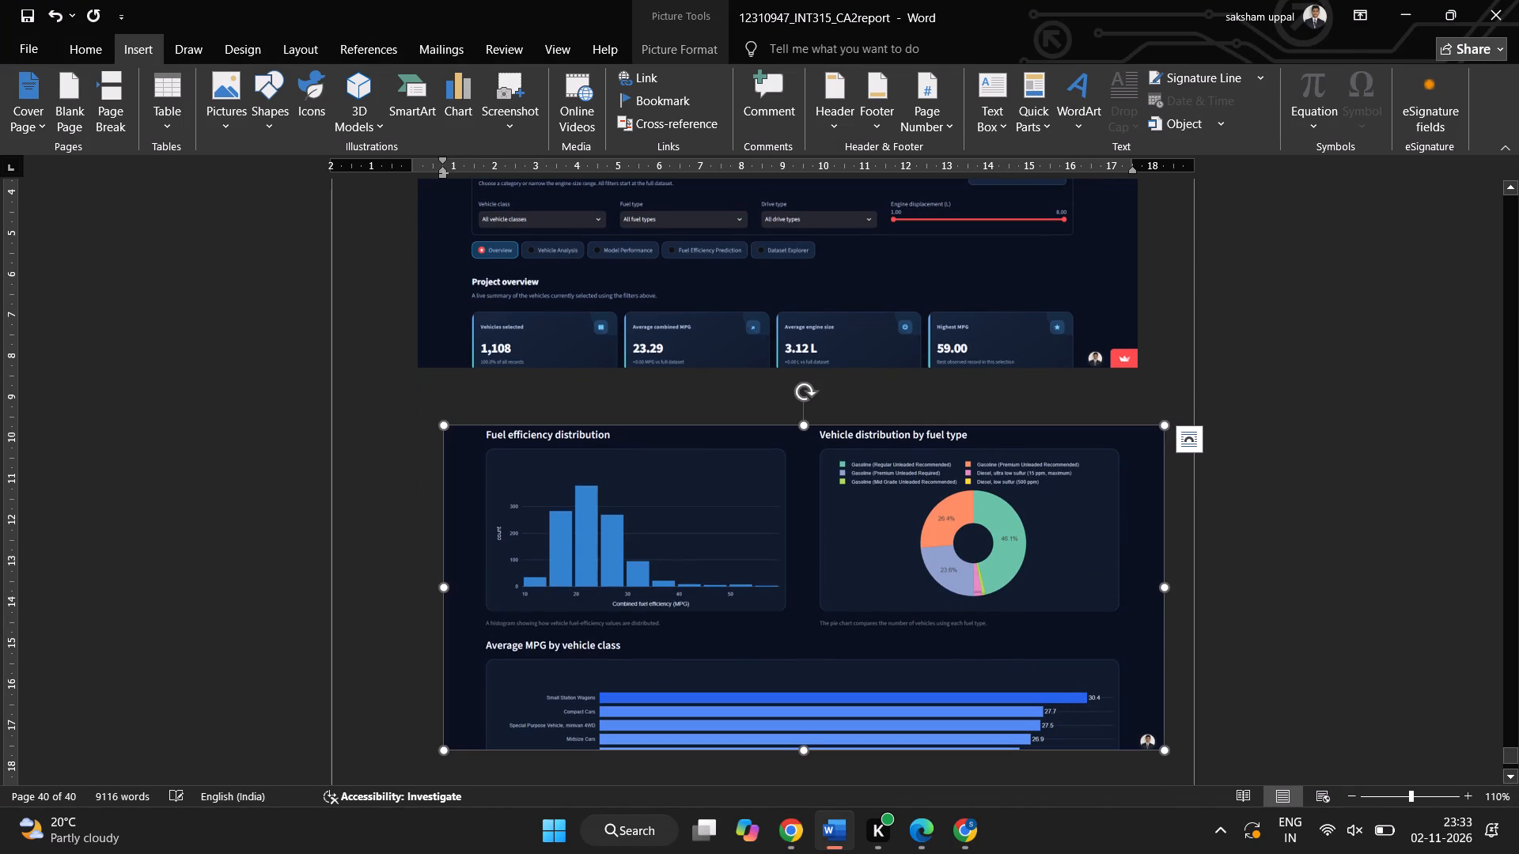
{"action": "left_click", "coordinate": [1188, 447]}
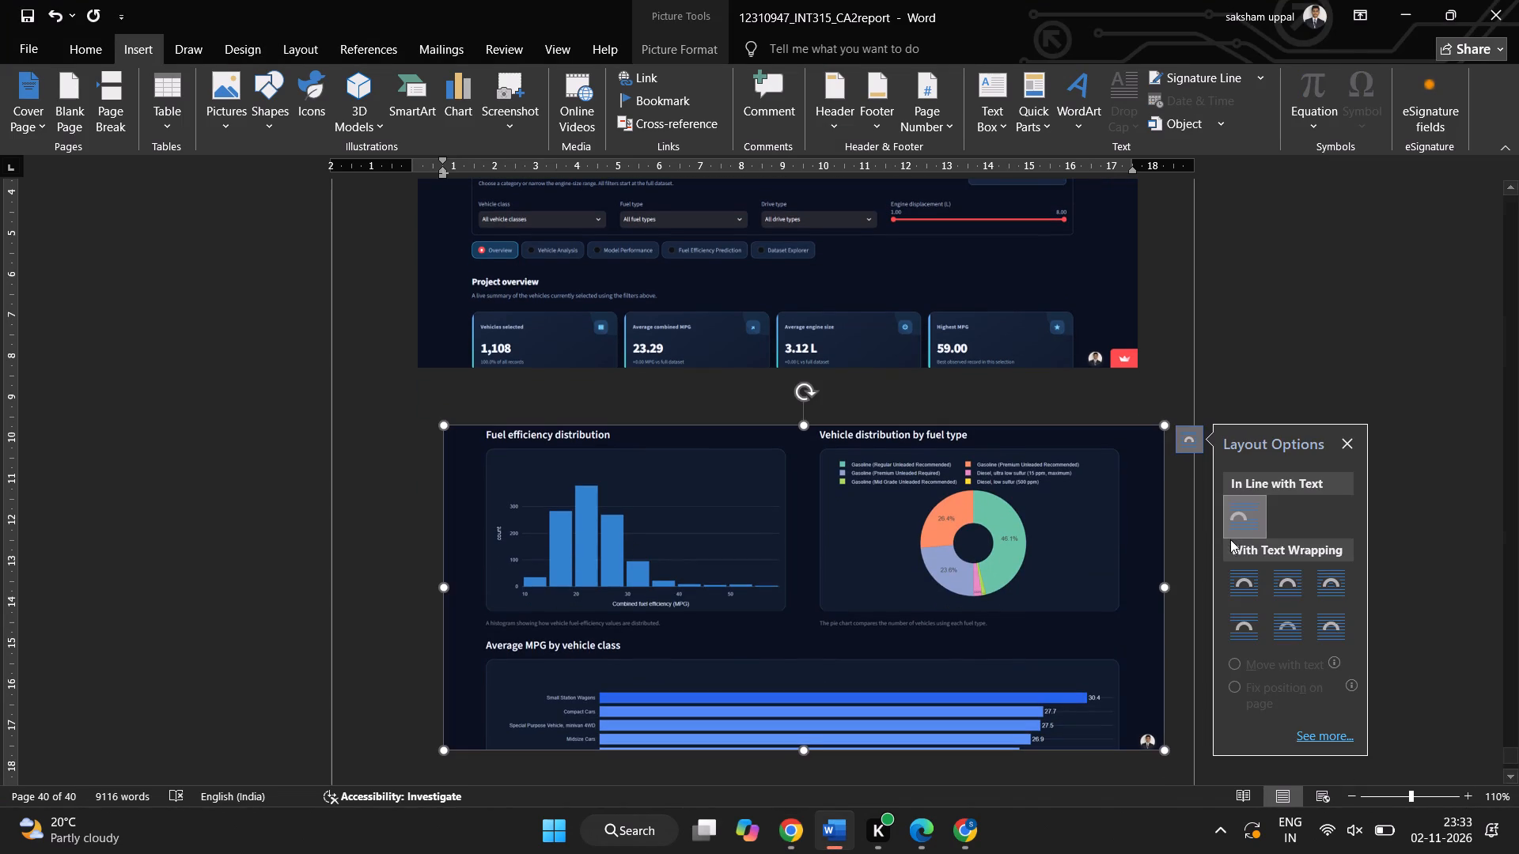
{"action": "left_click", "coordinate": [1237, 526]}
{"action": "left_click", "coordinate": [1244, 621]}
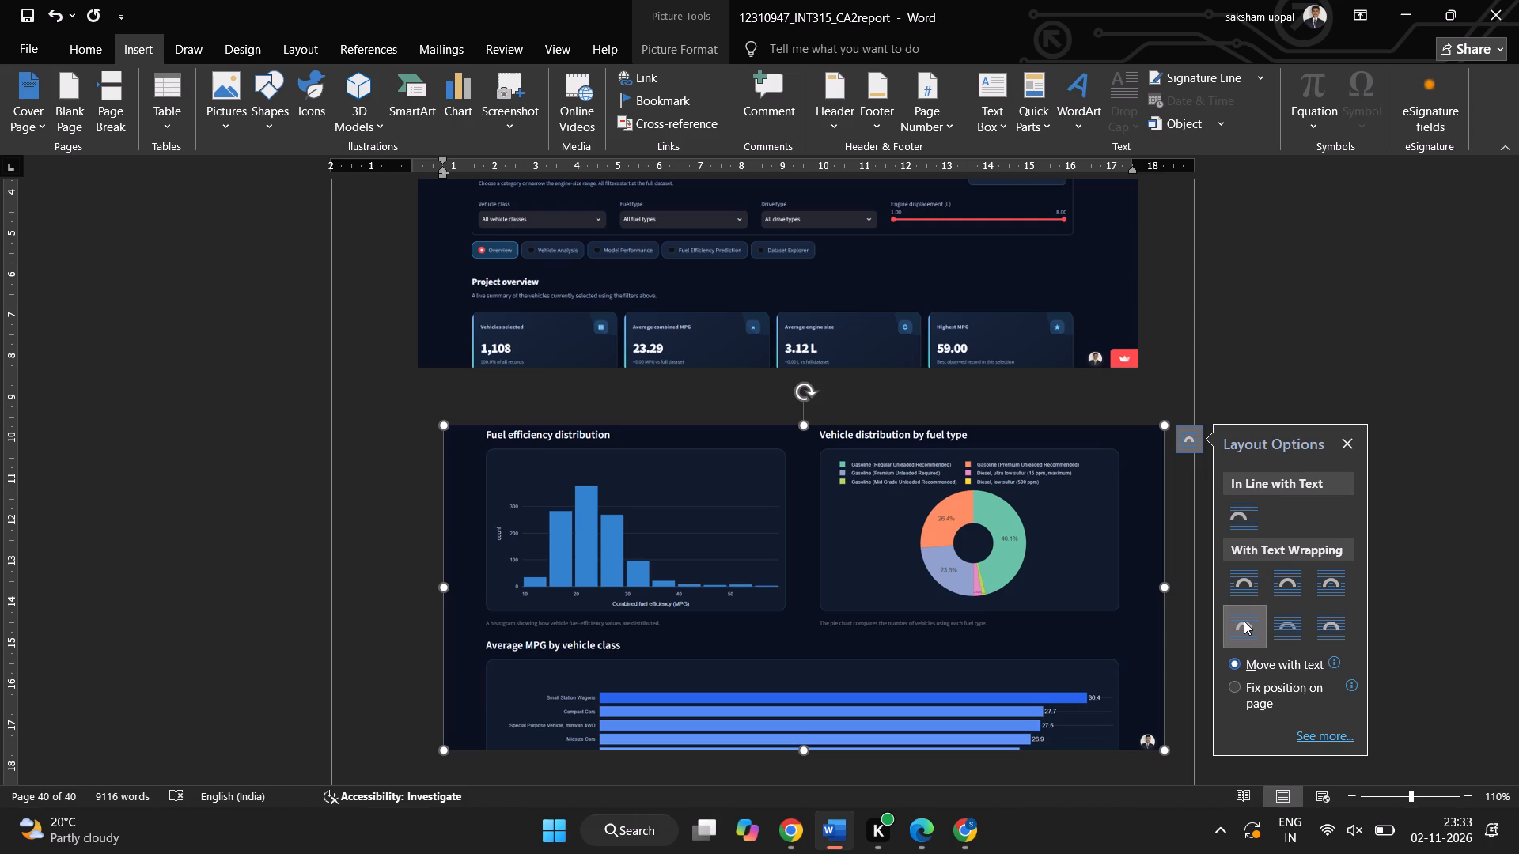
{"action": "left_click_drag", "start_coordinate": [873, 629], "coordinate": [849, 588]}
Capture the dashboard's Vehicle Analysis view with its heading and two bar charts, and paste it below the charts image in the report.
{"action": "left_click", "coordinate": [710, 729]}
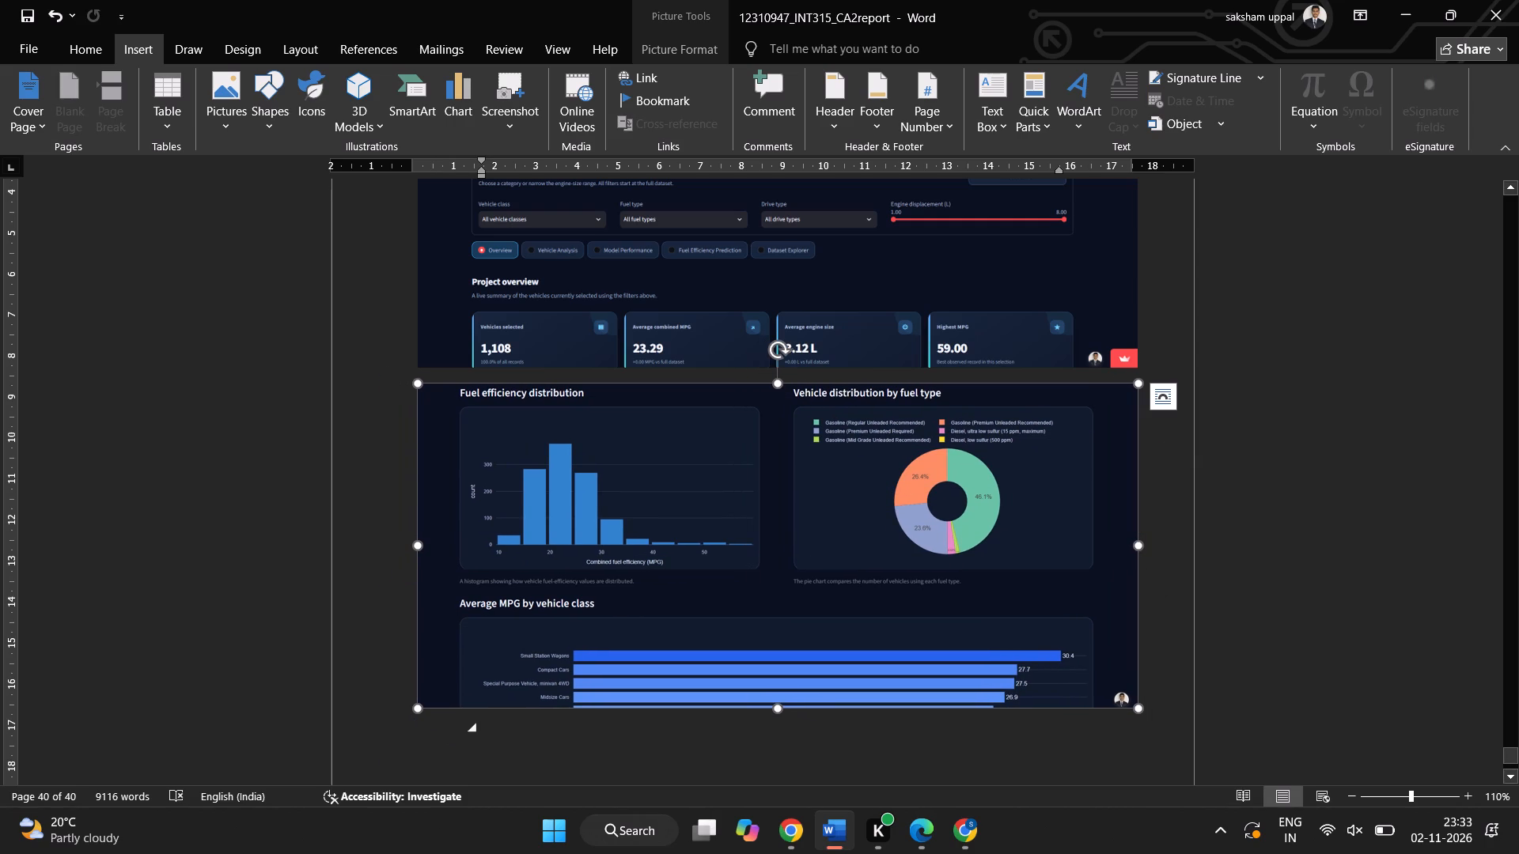
{"action": "key", "text": "alt+Tab"}
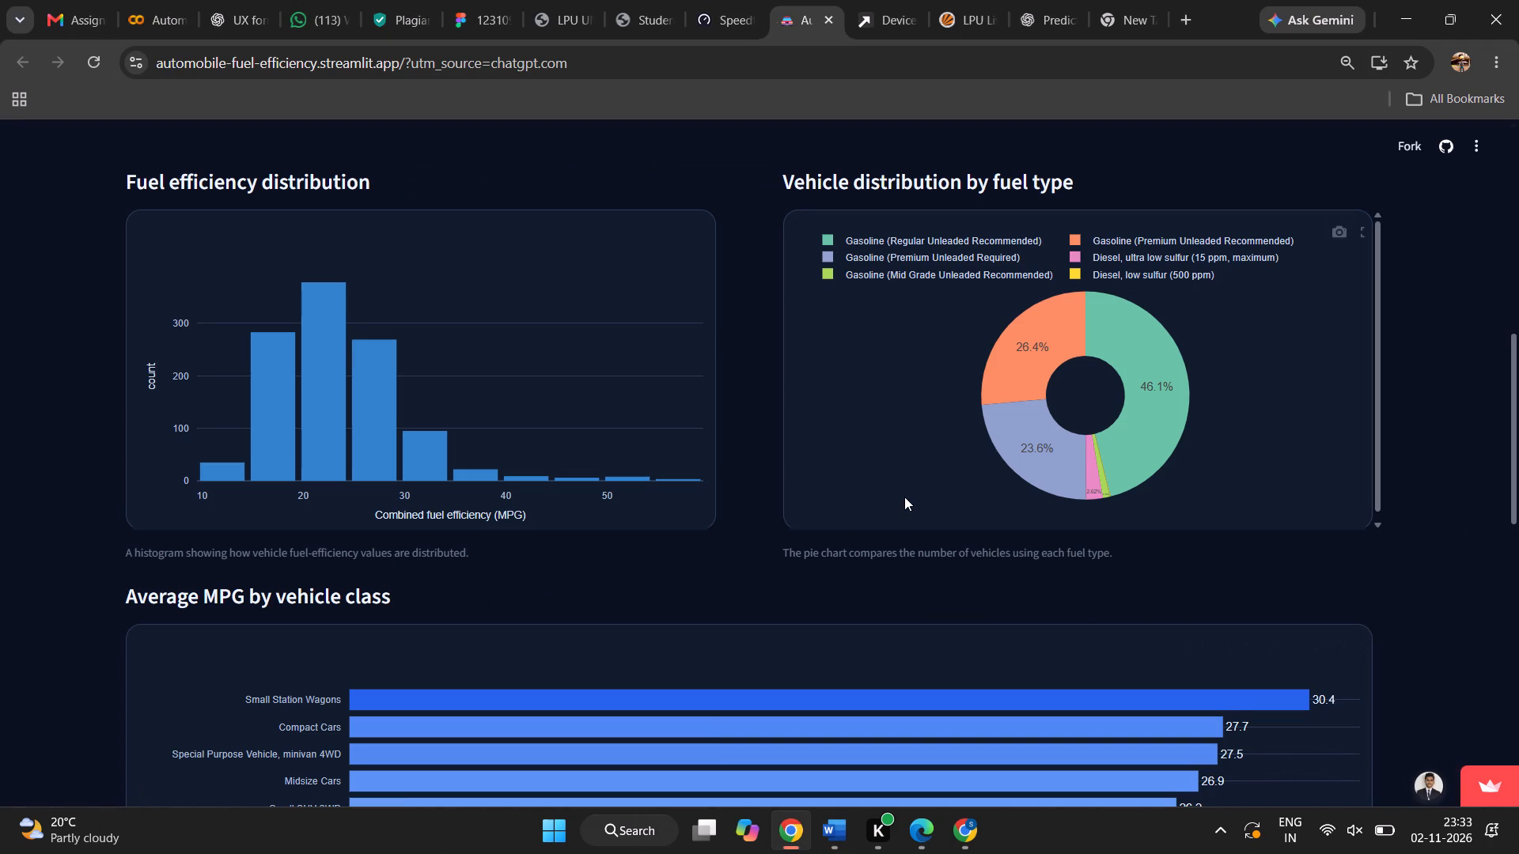
{"action": "scroll", "coordinate": [733, 625], "scroll_direction": "down", "scroll_amount": 3}
{"action": "scroll", "coordinate": [46, 577], "scroll_direction": "down", "scroll_amount": 2}
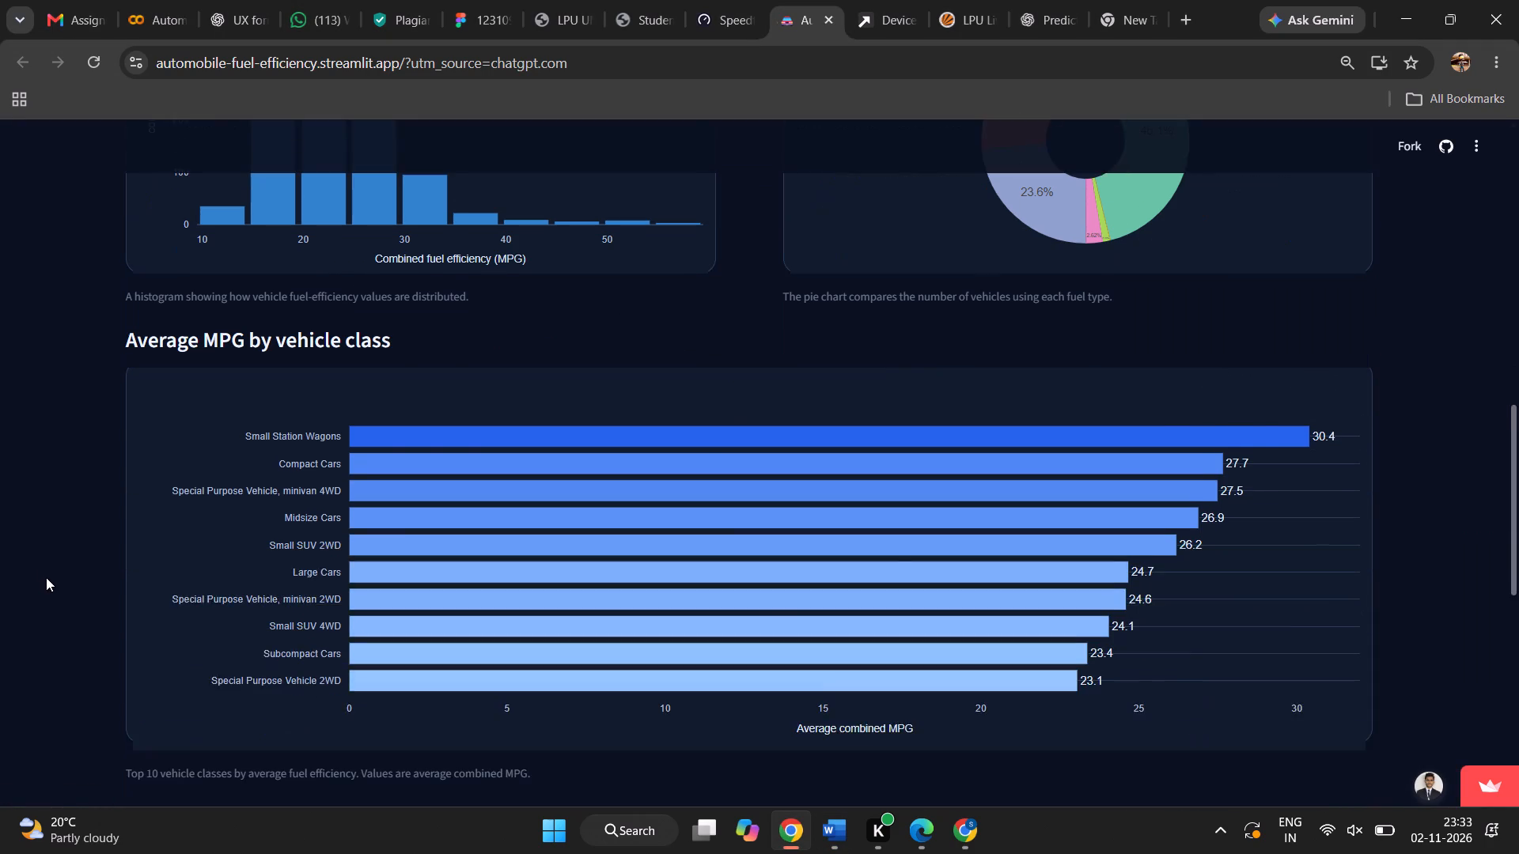
{"action": "scroll", "coordinate": [46, 577], "scroll_direction": "up", "scroll_amount": 7}
{"action": "left_click", "coordinate": [265, 567]}
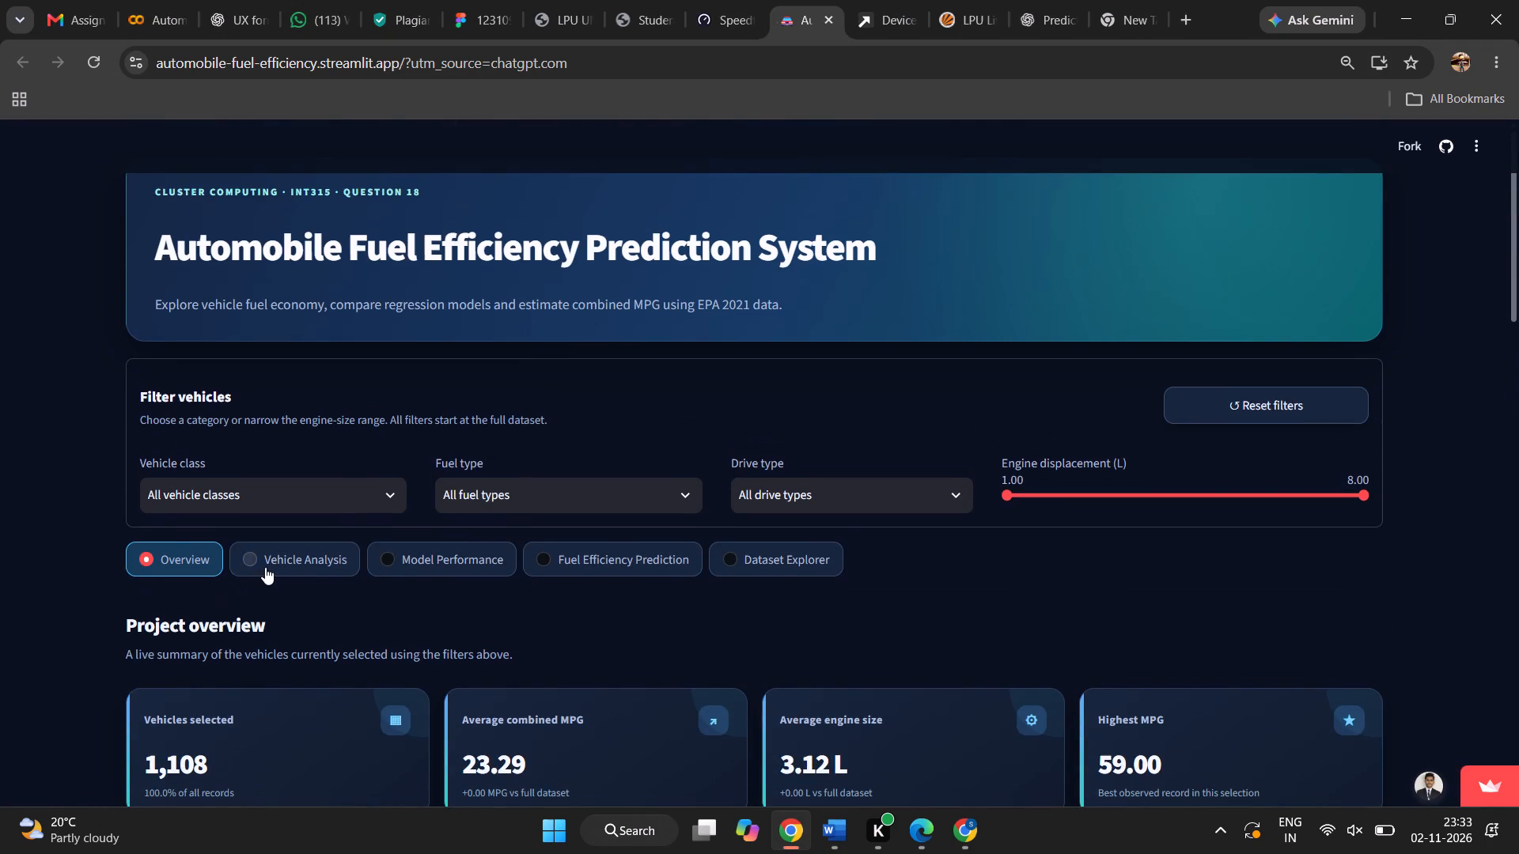
{"action": "scroll", "coordinate": [8, 665], "scroll_direction": "down", "scroll_amount": 1}
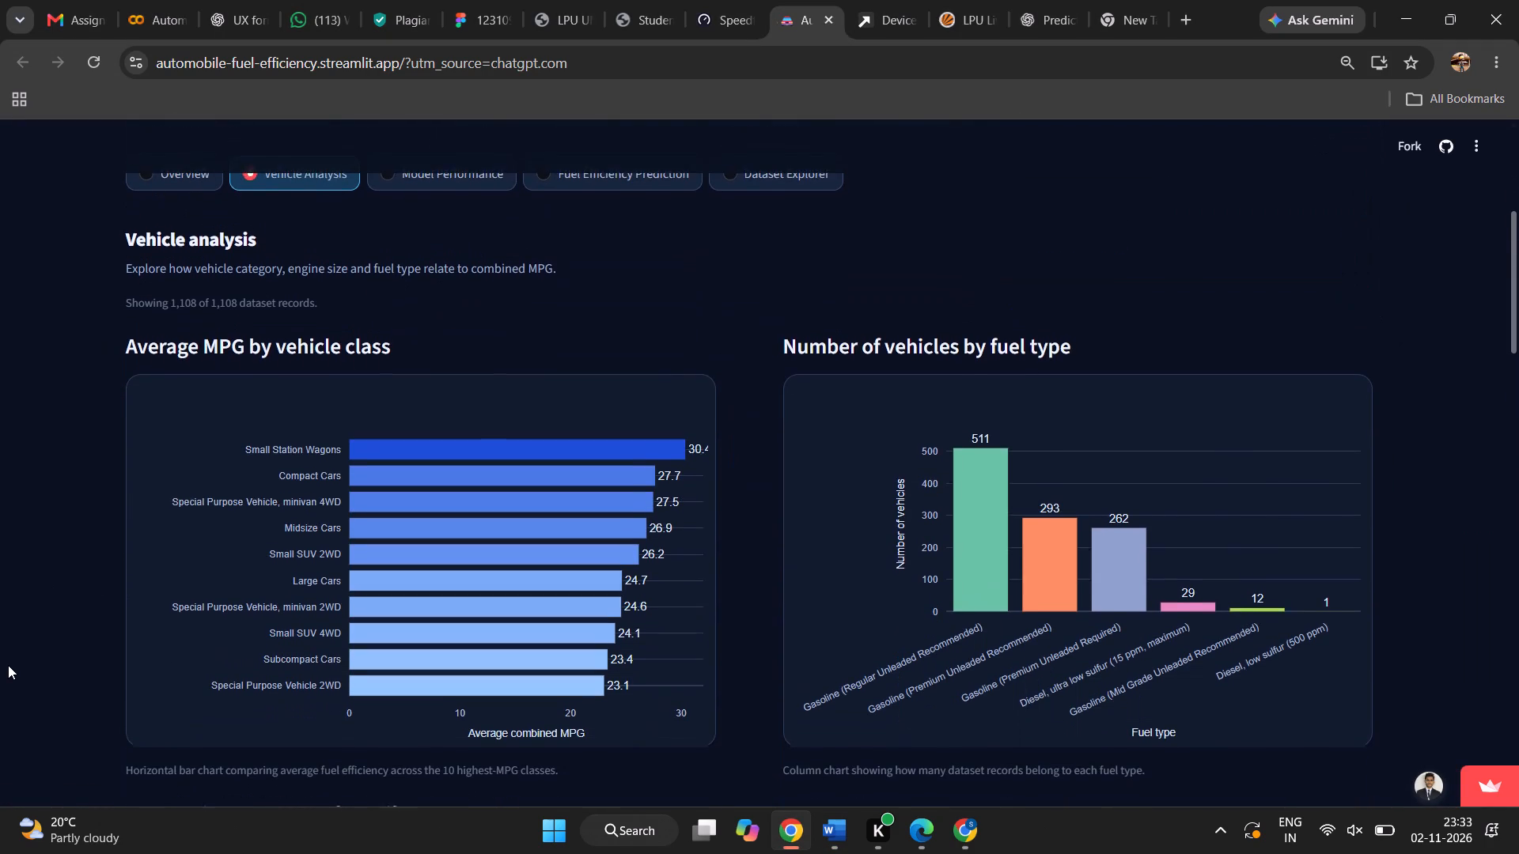
{"action": "scroll", "coordinate": [8, 665], "scroll_direction": "down", "scroll_amount": 1}
{"action": "key", "text": "Print"}
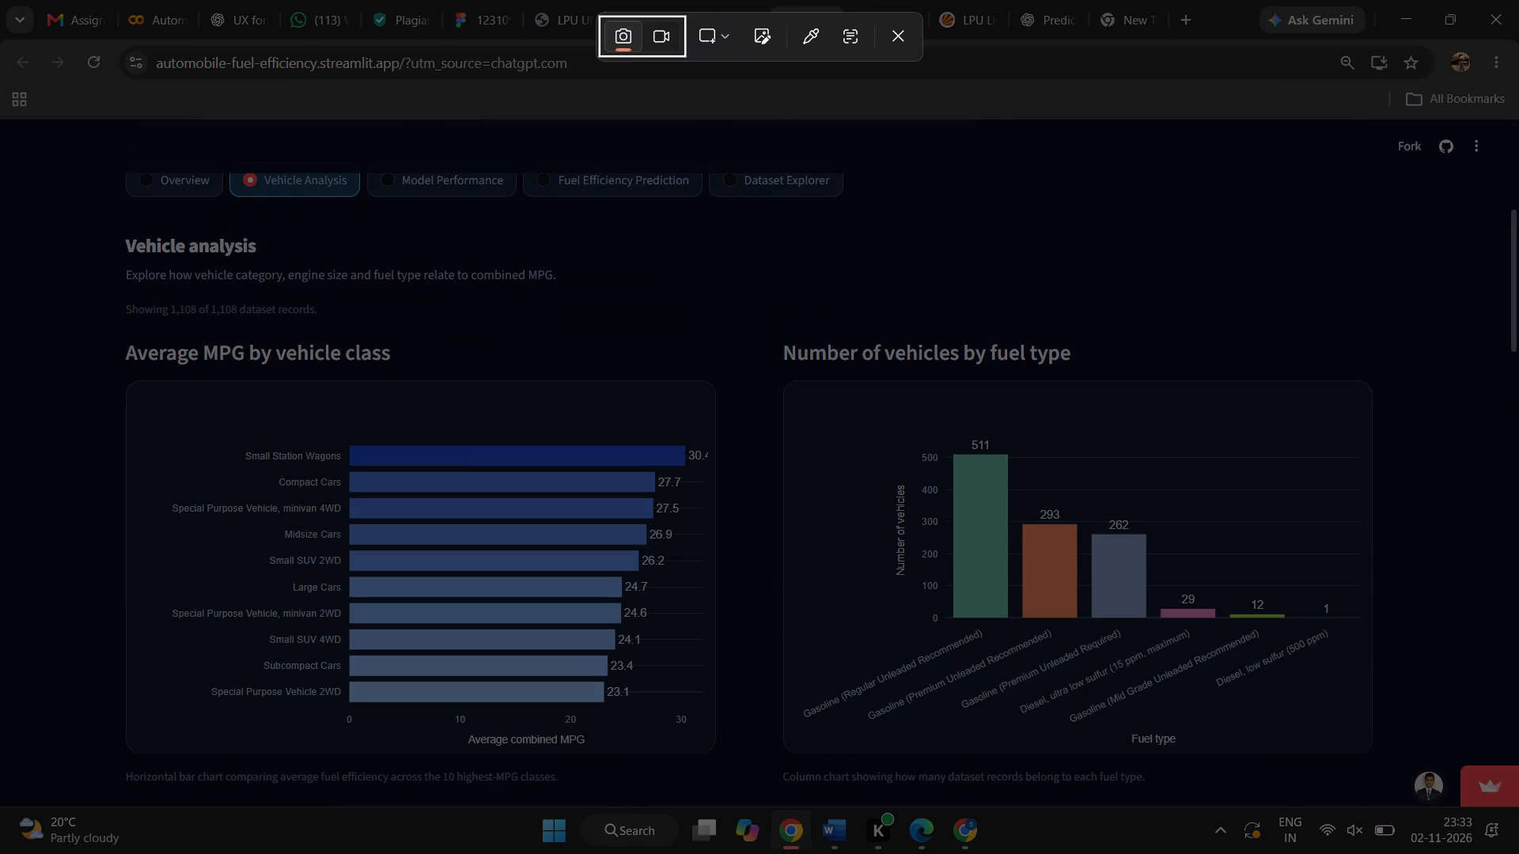
{"action": "left_click_drag", "start_coordinate": [72, 217], "coordinate": [1407, 786]}
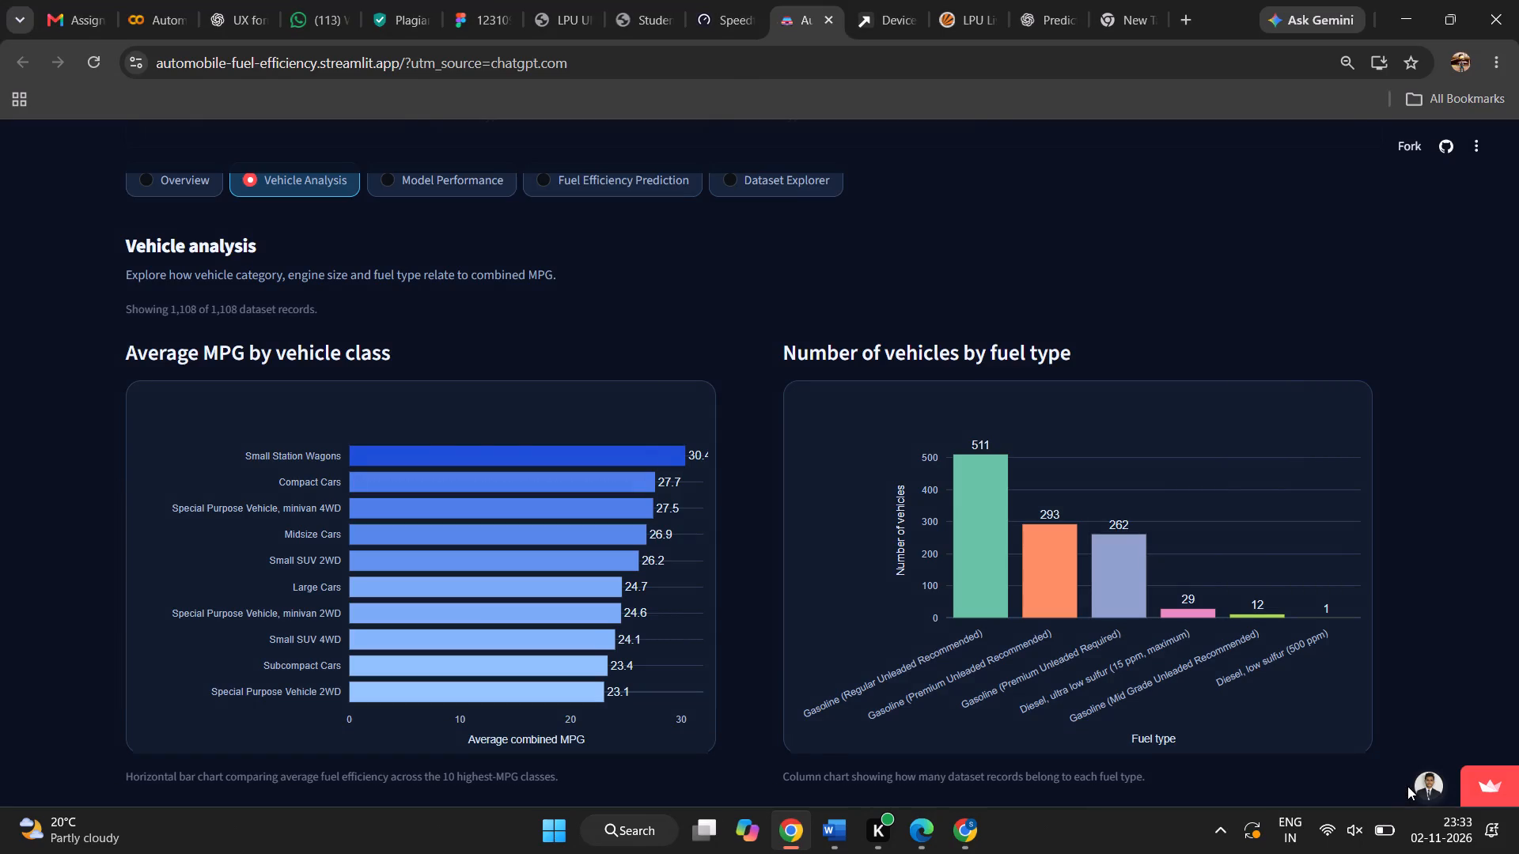
{"action": "key", "text": "alt+Tab"}
{"action": "key", "text": "ctrl+v"}
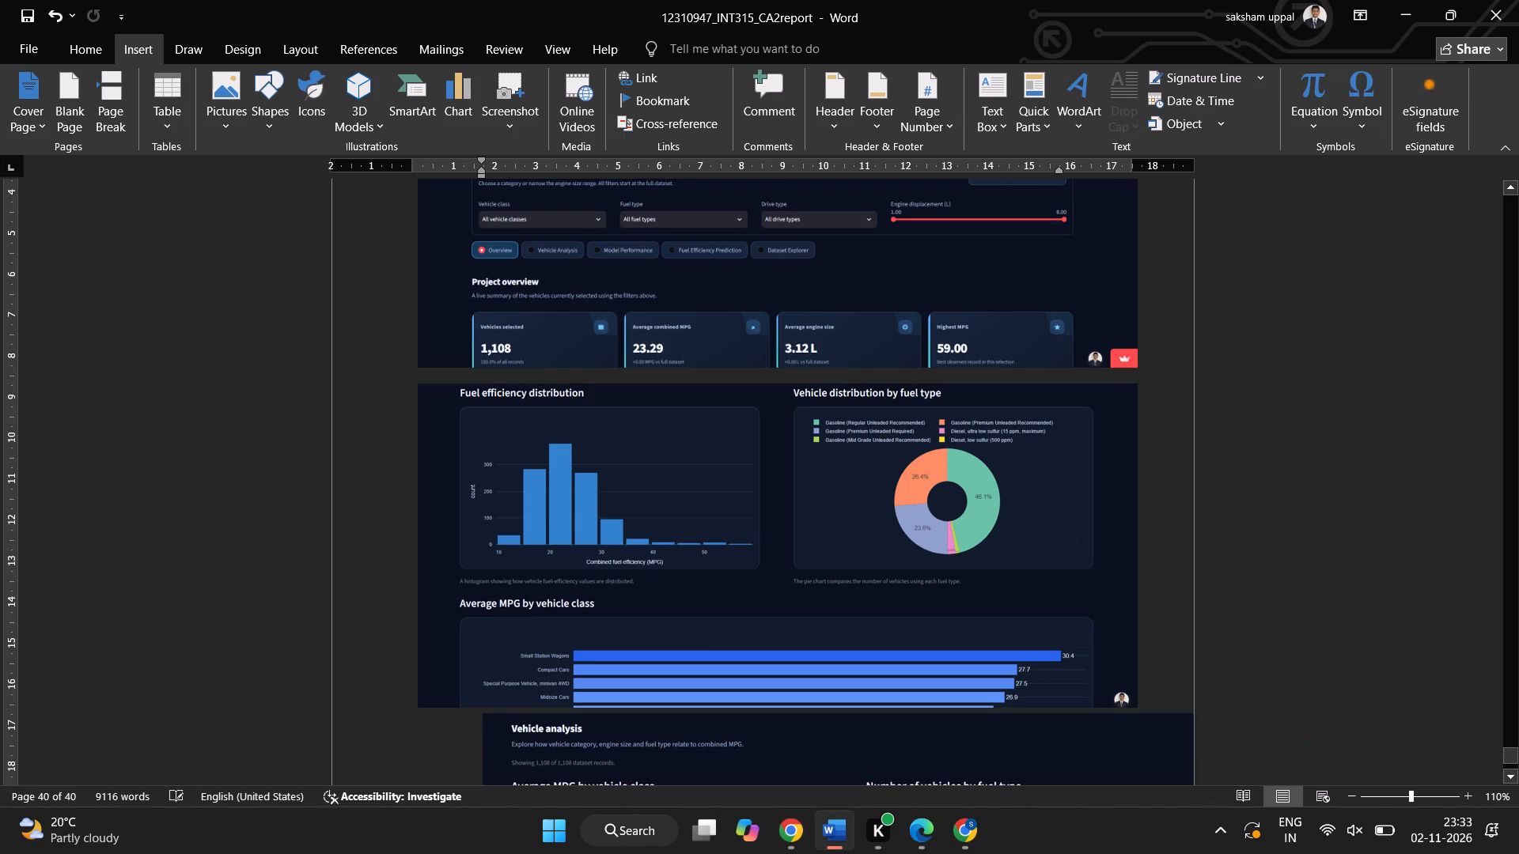
Set the pasted Vehicle Analysis image's text wrapping to Square and align it directly beneath the Overview charts image.
{"action": "scroll", "coordinate": [1121, 738], "scroll_direction": "down", "scroll_amount": 3}
{"action": "left_click", "coordinate": [935, 493]}
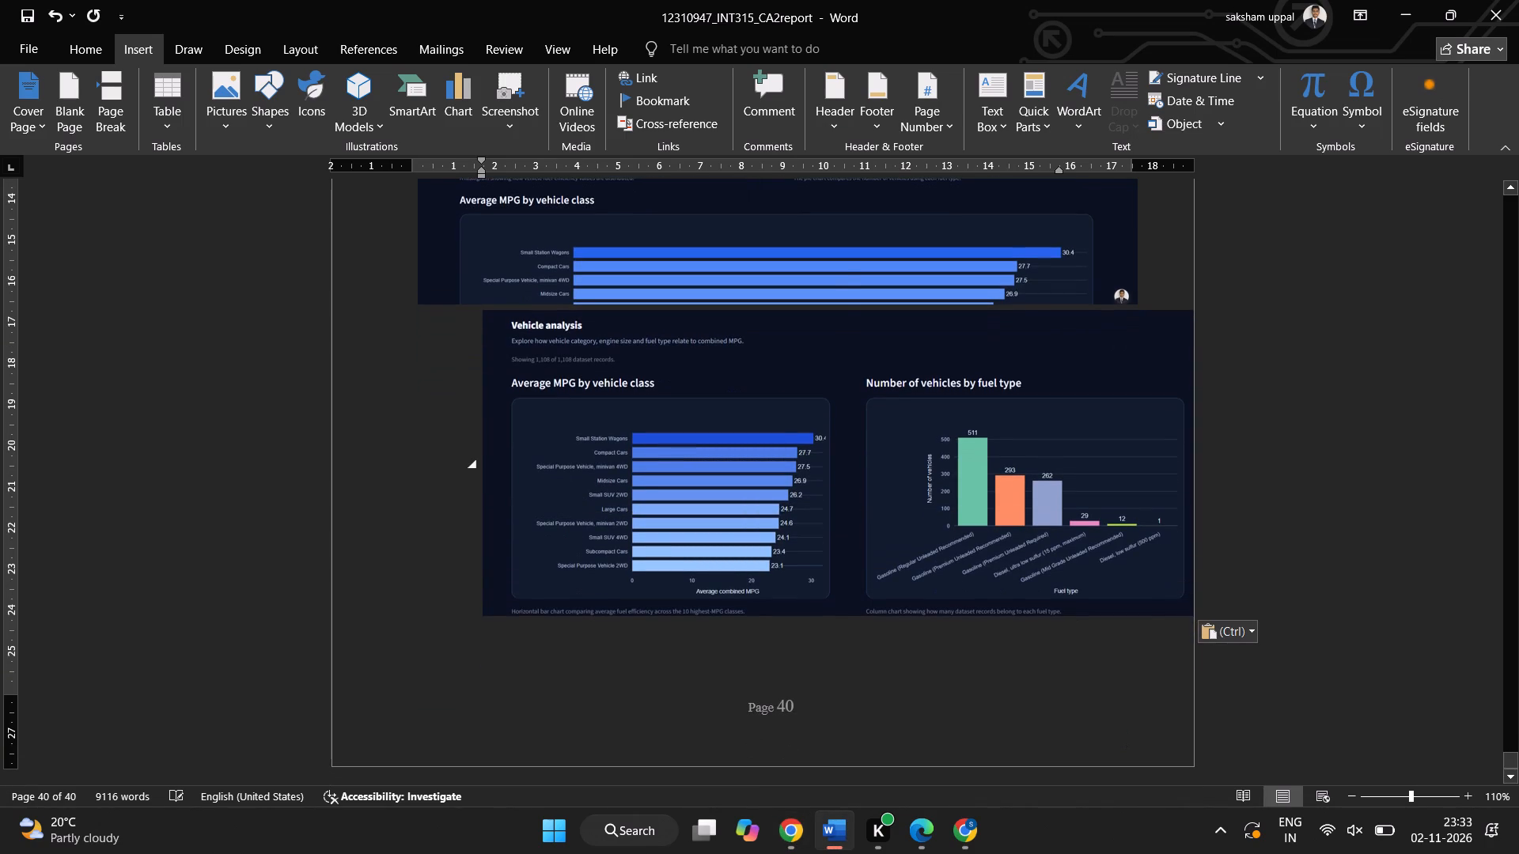
{"action": "left_click", "coordinate": [1218, 324]}
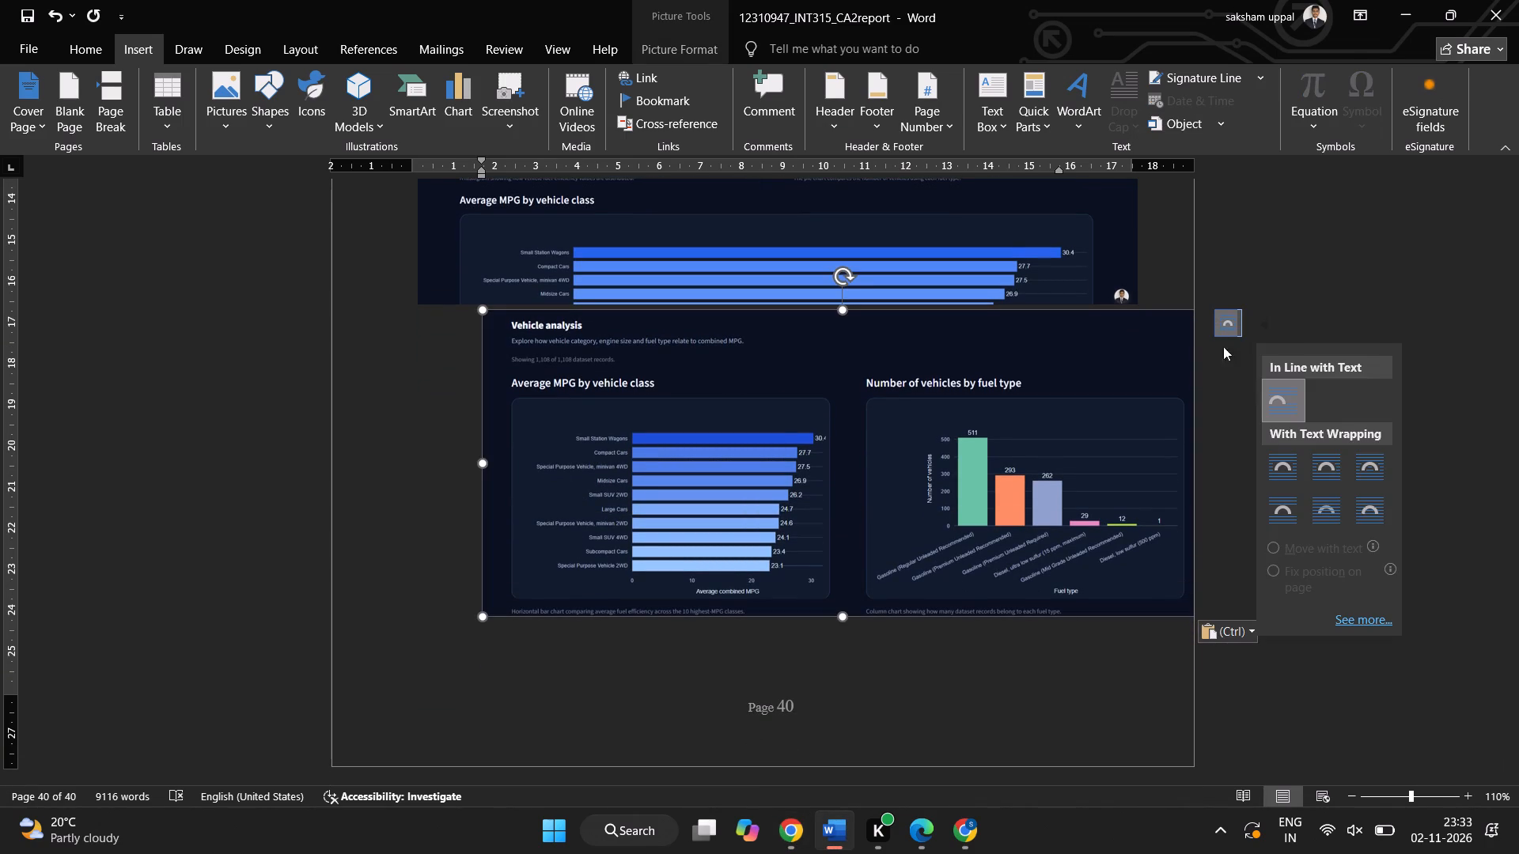
{"action": "left_click", "coordinate": [1284, 470]}
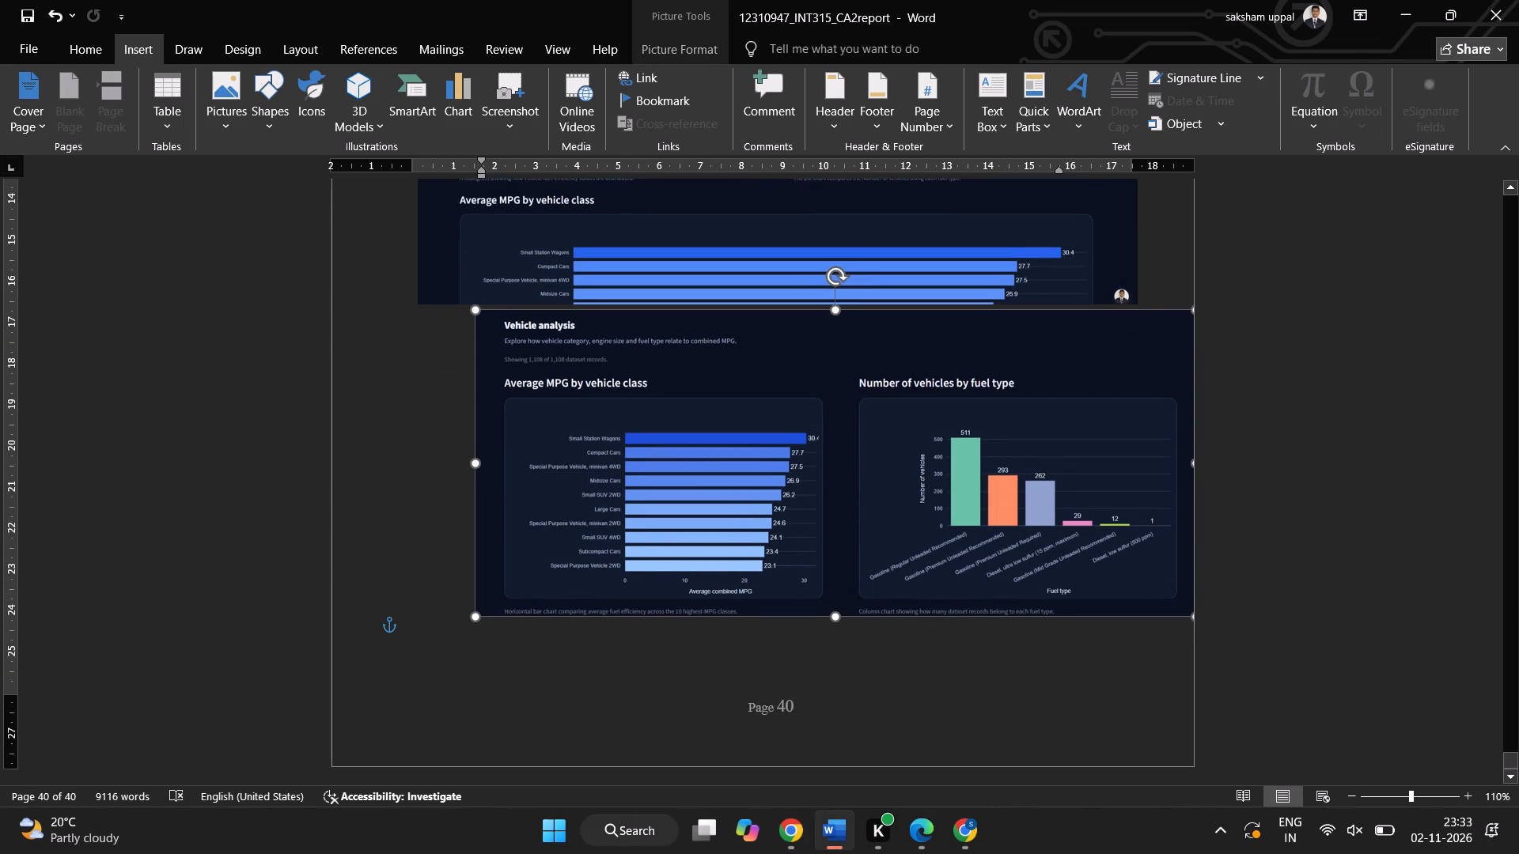
{"action": "left_click_drag", "start_coordinate": [946, 435], "coordinate": [884, 454]}
Add a blank line after the Vehicle Analysis image, starting a new page in the report.
{"action": "scroll", "coordinate": [884, 470], "scroll_direction": "down", "scroll_amount": 1}
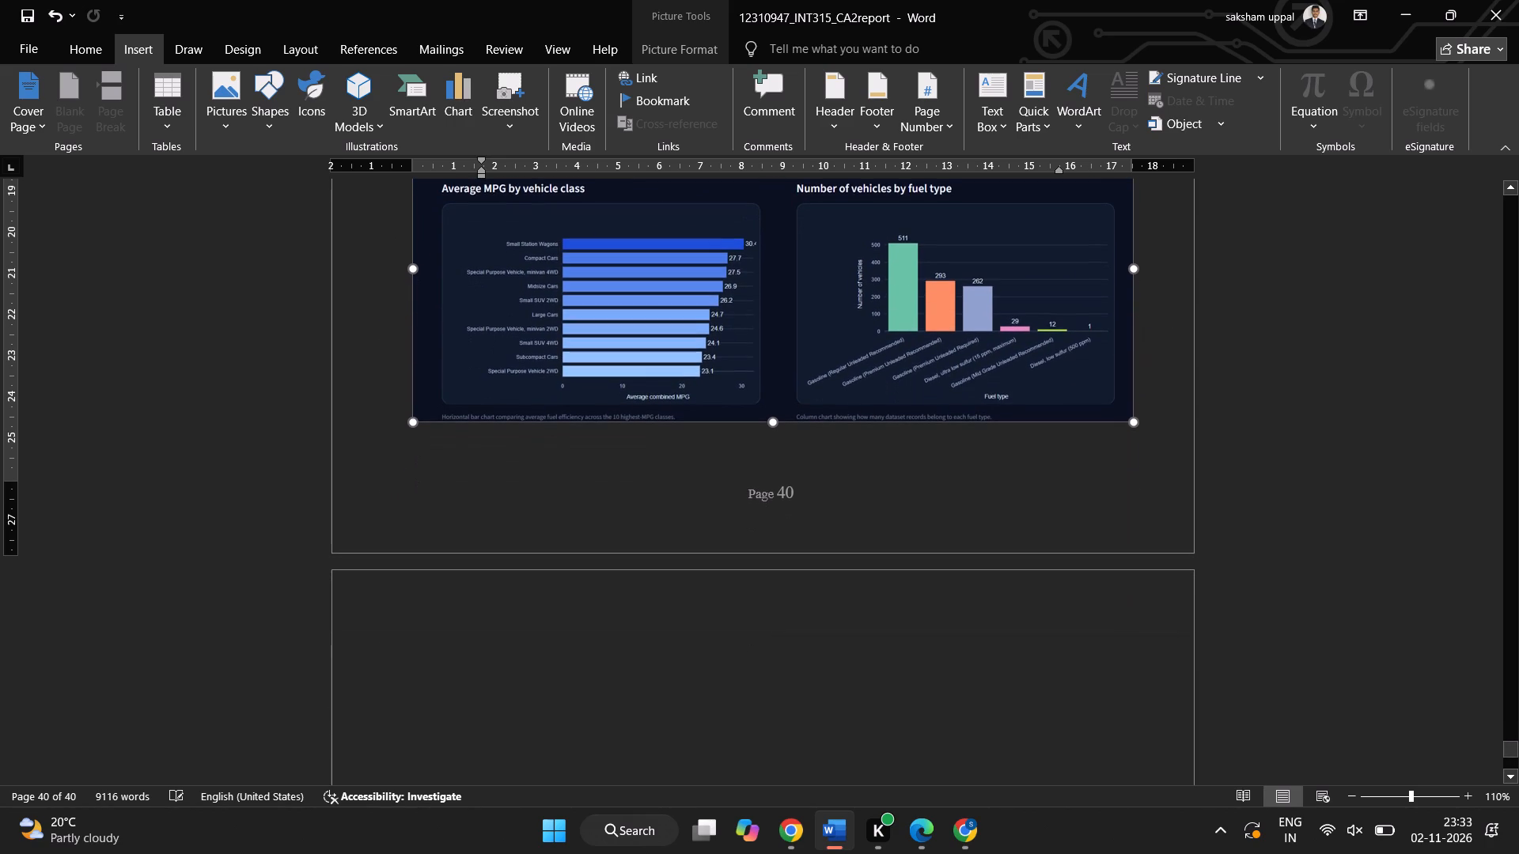
{"action": "left_click", "coordinate": [888, 479]}
{"action": "key", "text": "Return"}
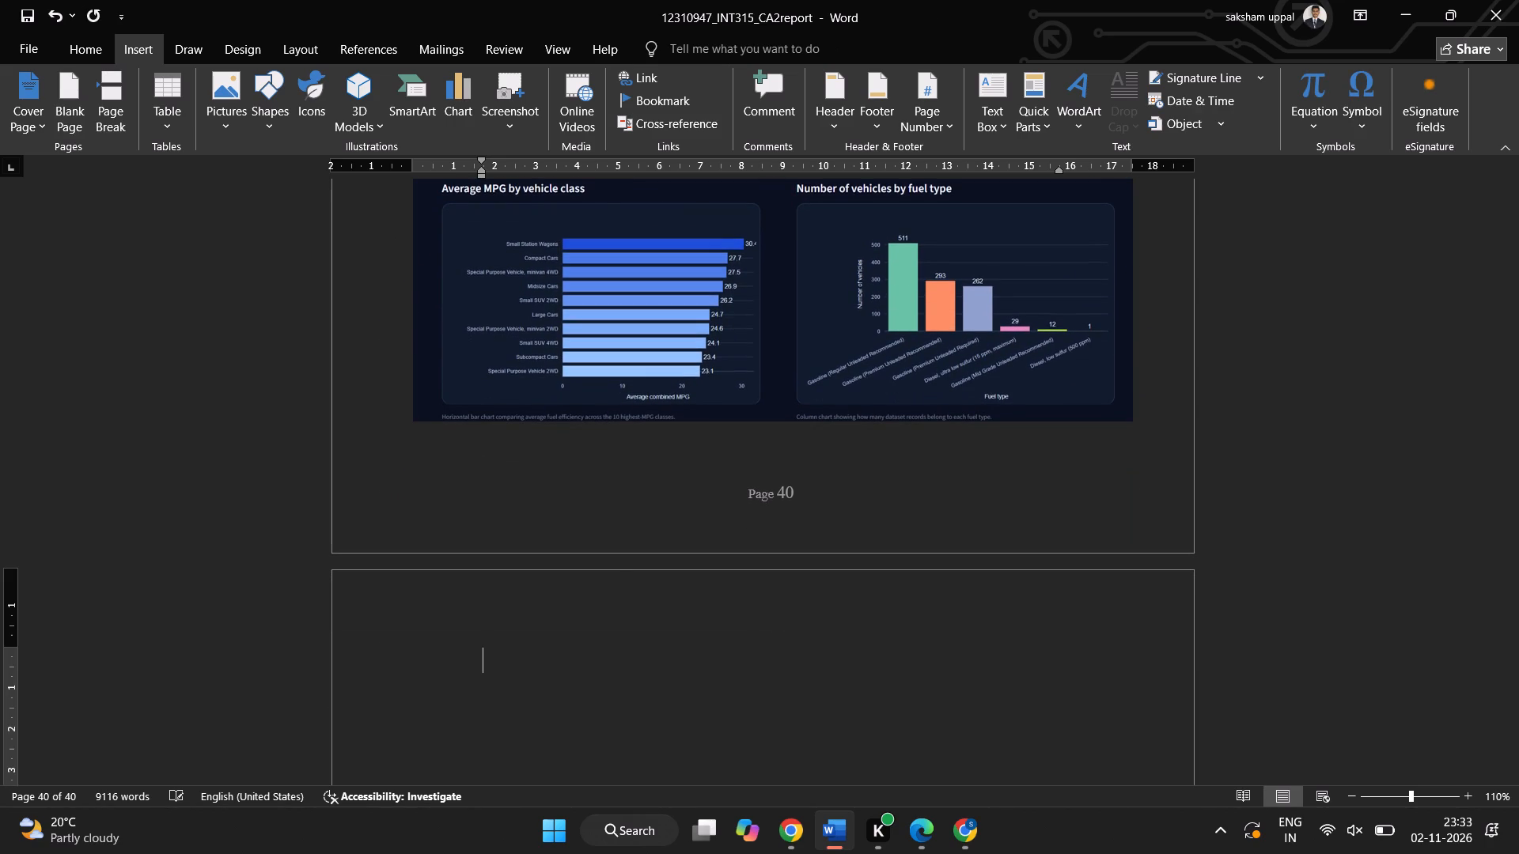
Switch to the Streamlit dashboard in Chrome and look through the remaining Vehicle Analysis charts on engine size and MPG.
{"action": "key", "text": "alt+Tab"}
{"action": "scroll", "coordinate": [803, 376], "scroll_direction": "down", "scroll_amount": 2}
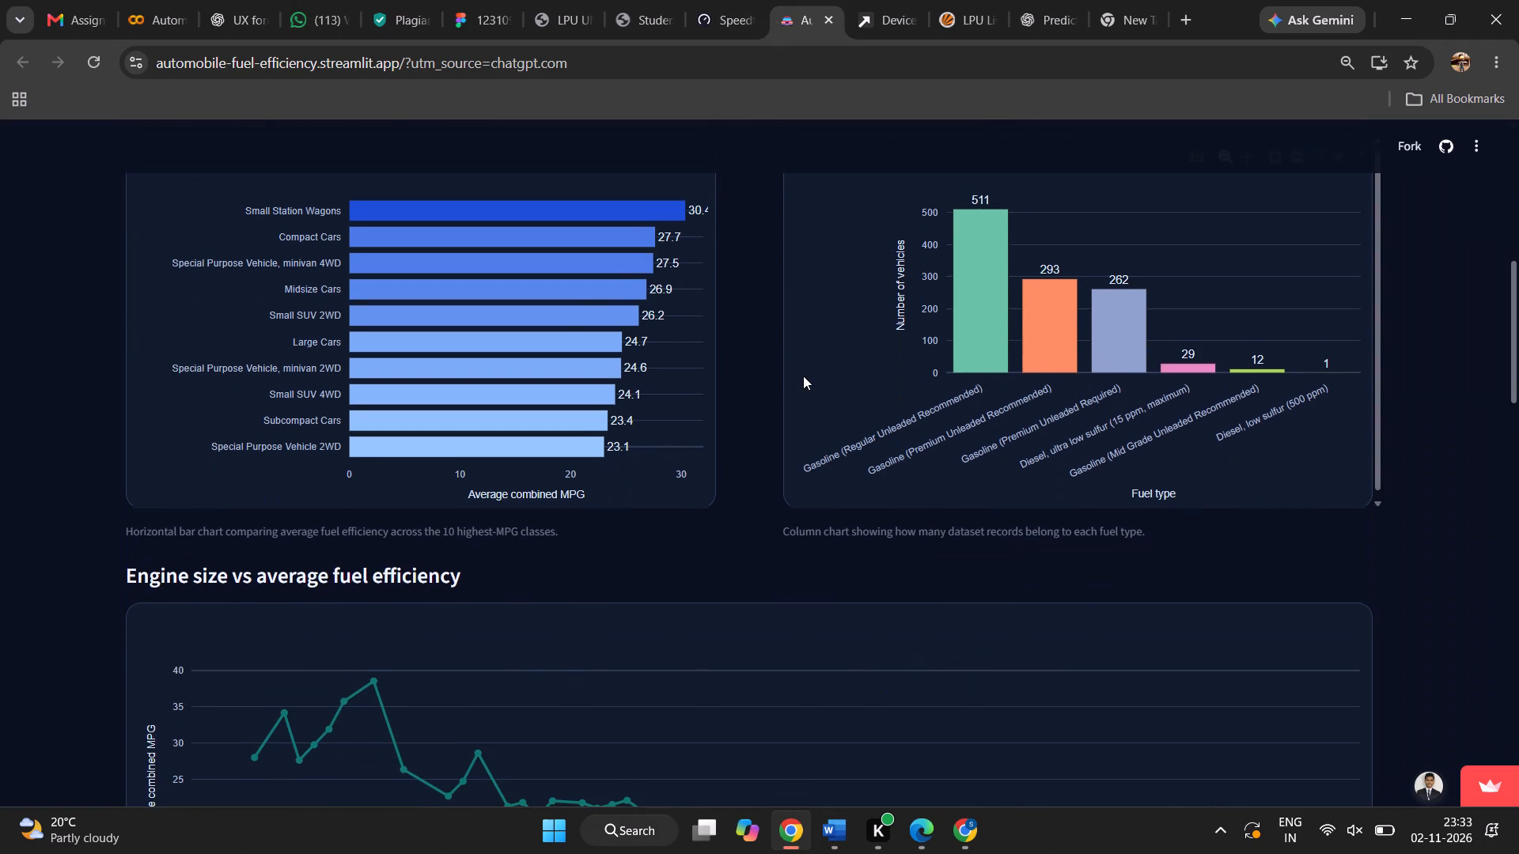
{"action": "scroll", "coordinate": [803, 376], "scroll_direction": "down", "scroll_amount": 1}
{"action": "scroll", "coordinate": [104, 469], "scroll_direction": "down", "scroll_amount": 4}
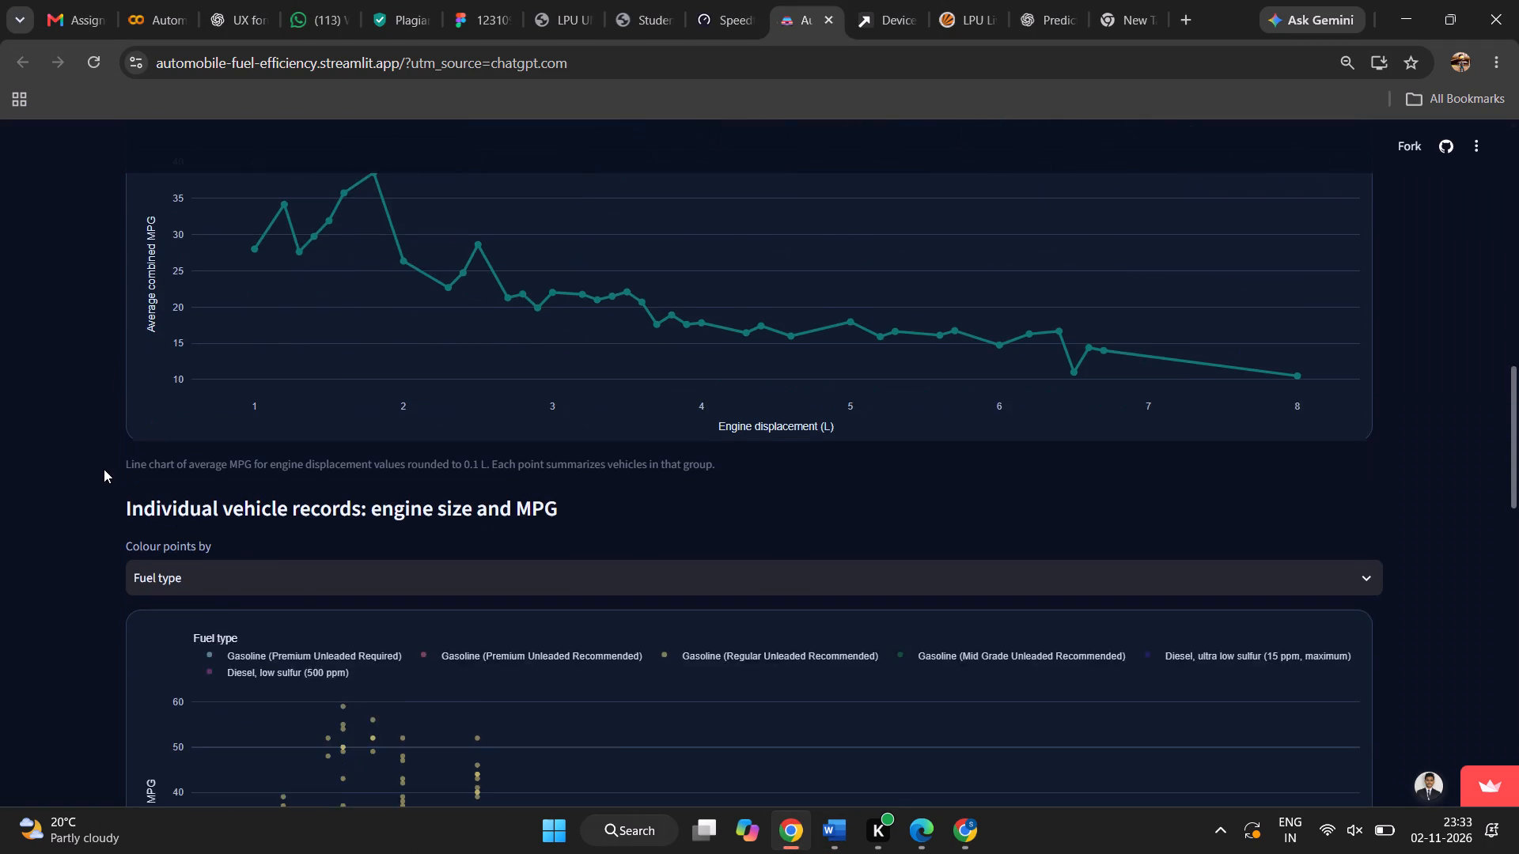
{"action": "scroll", "coordinate": [104, 469], "scroll_direction": "down", "scroll_amount": 1}
{"action": "scroll", "coordinate": [104, 469], "scroll_direction": "up", "scroll_amount": 10}
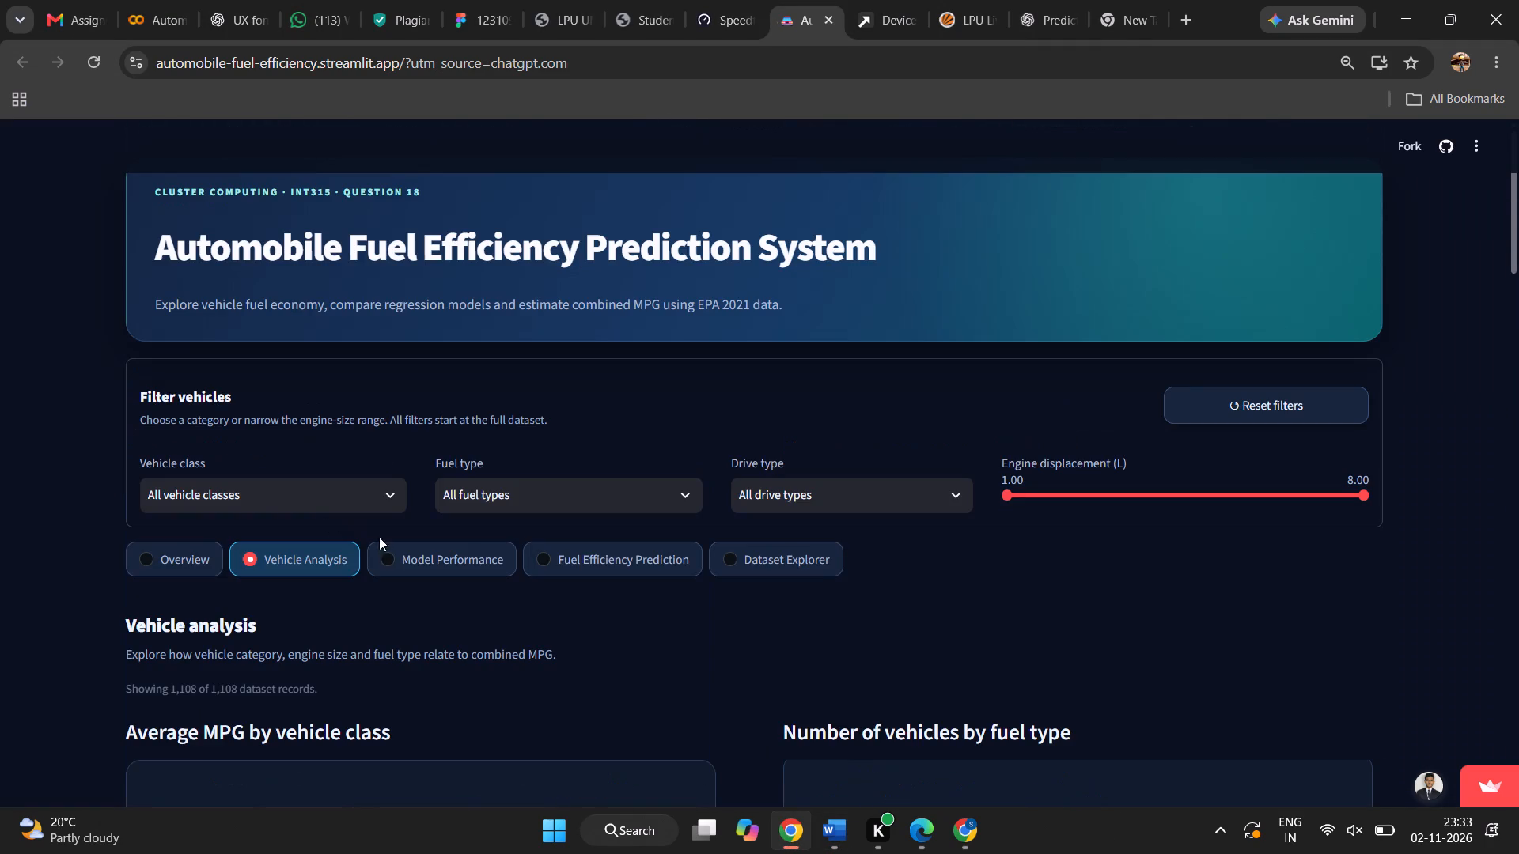
Capture the dashboard's Model Performance view, from the Random Forest score cards to the two comparison charts, and paste it on the report's new page.
{"action": "left_click", "coordinate": [388, 546]}
{"action": "scroll", "coordinate": [14, 659], "scroll_direction": "down", "scroll_amount": 1}
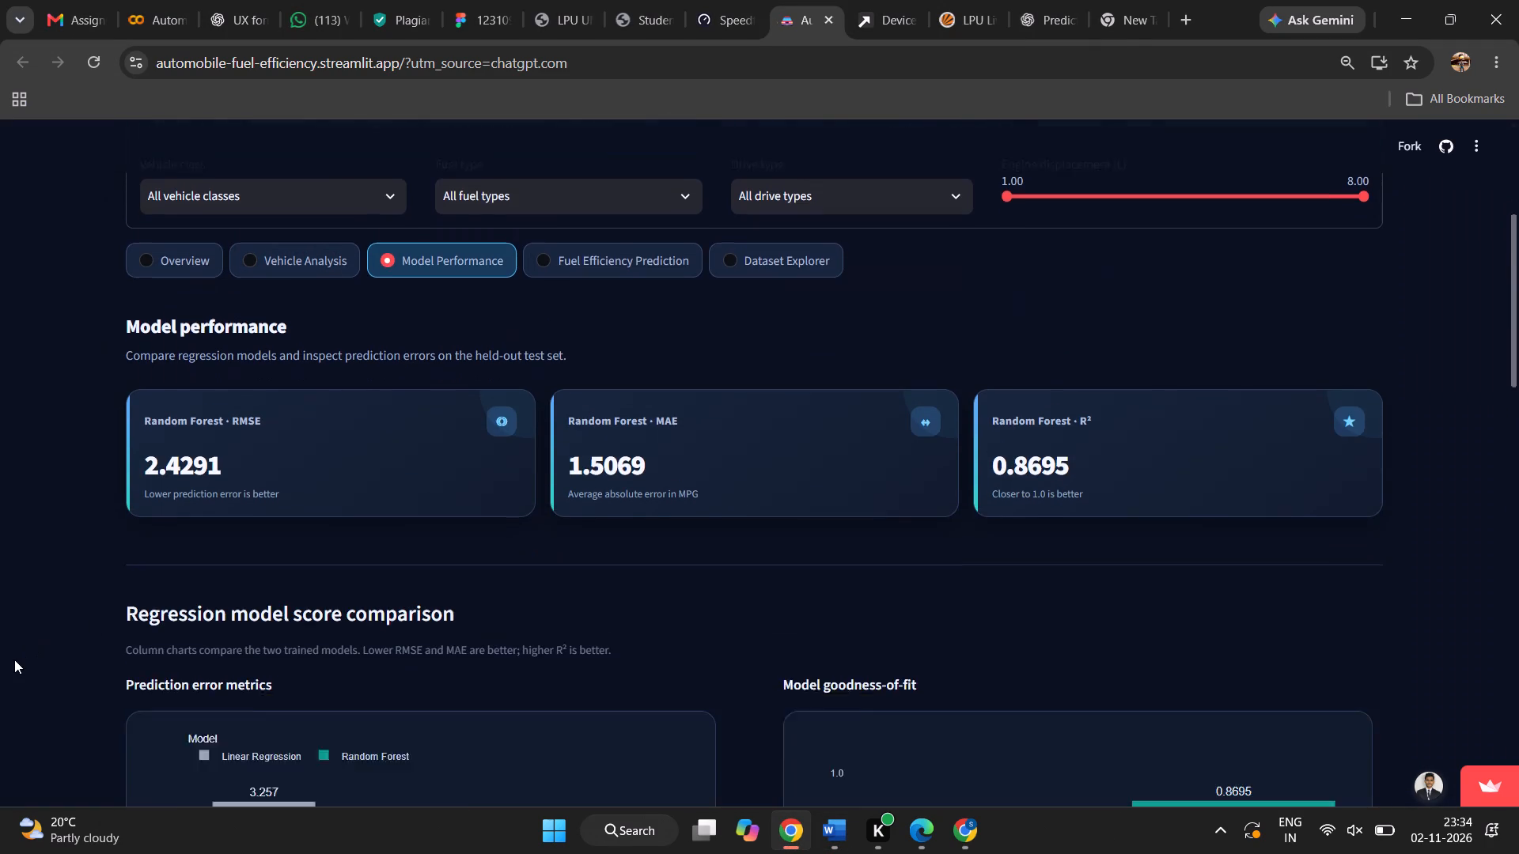
{"action": "scroll", "coordinate": [14, 659], "scroll_direction": "down", "scroll_amount": 3}
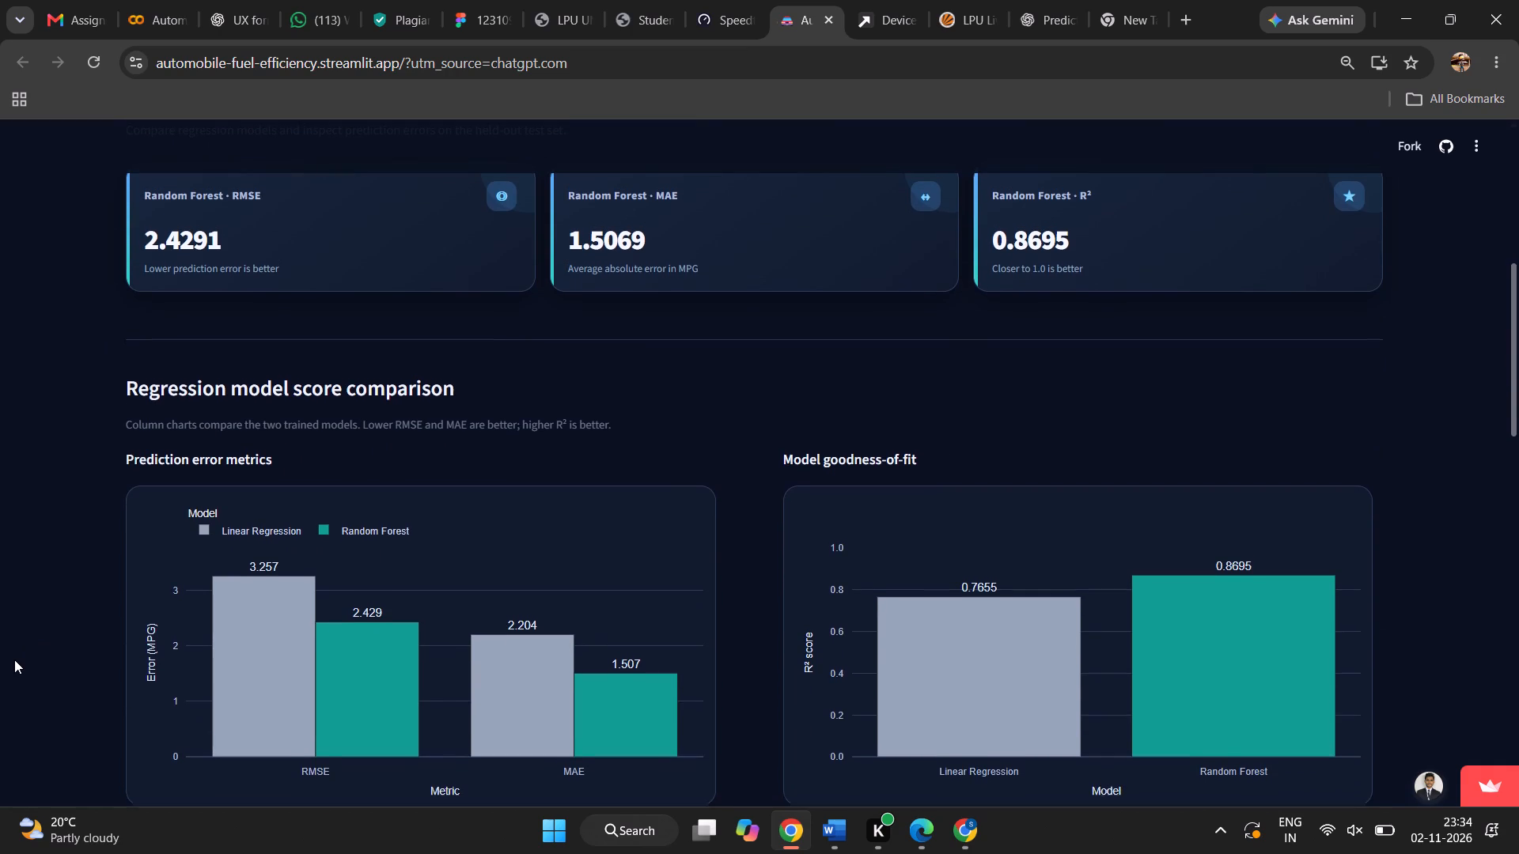
{"action": "scroll", "coordinate": [14, 659], "scroll_direction": "down", "scroll_amount": 2}
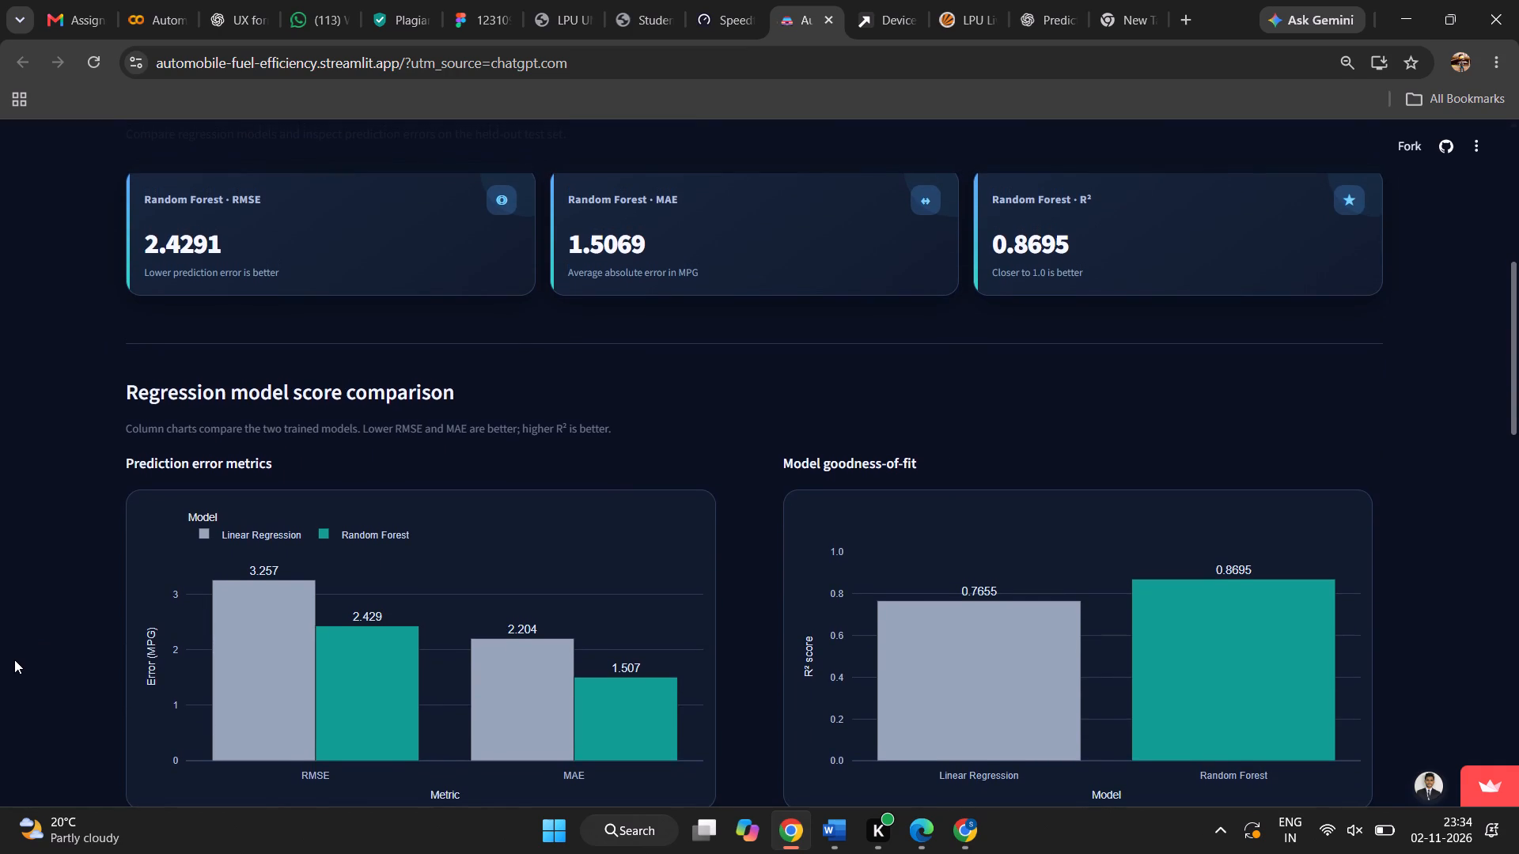
{"action": "key", "text": "Print"}
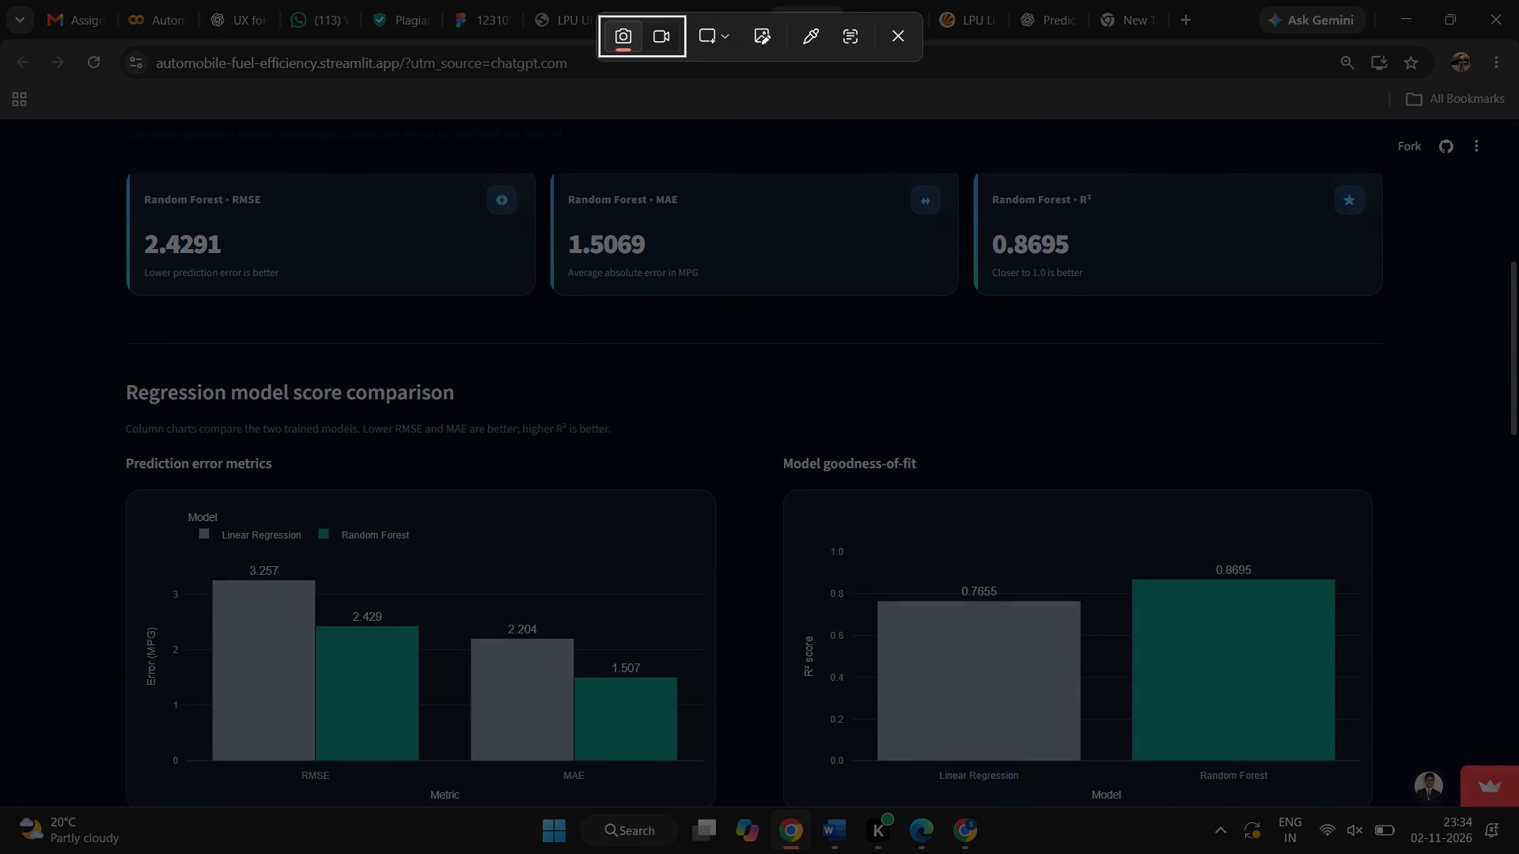
{"action": "left_click_drag", "start_coordinate": [112, 166], "coordinate": [1400, 800]}
{"action": "scroll", "coordinate": [1400, 800], "scroll_direction": "left", "scroll_amount": 1}
{"action": "key", "text": "alt+Tab"}
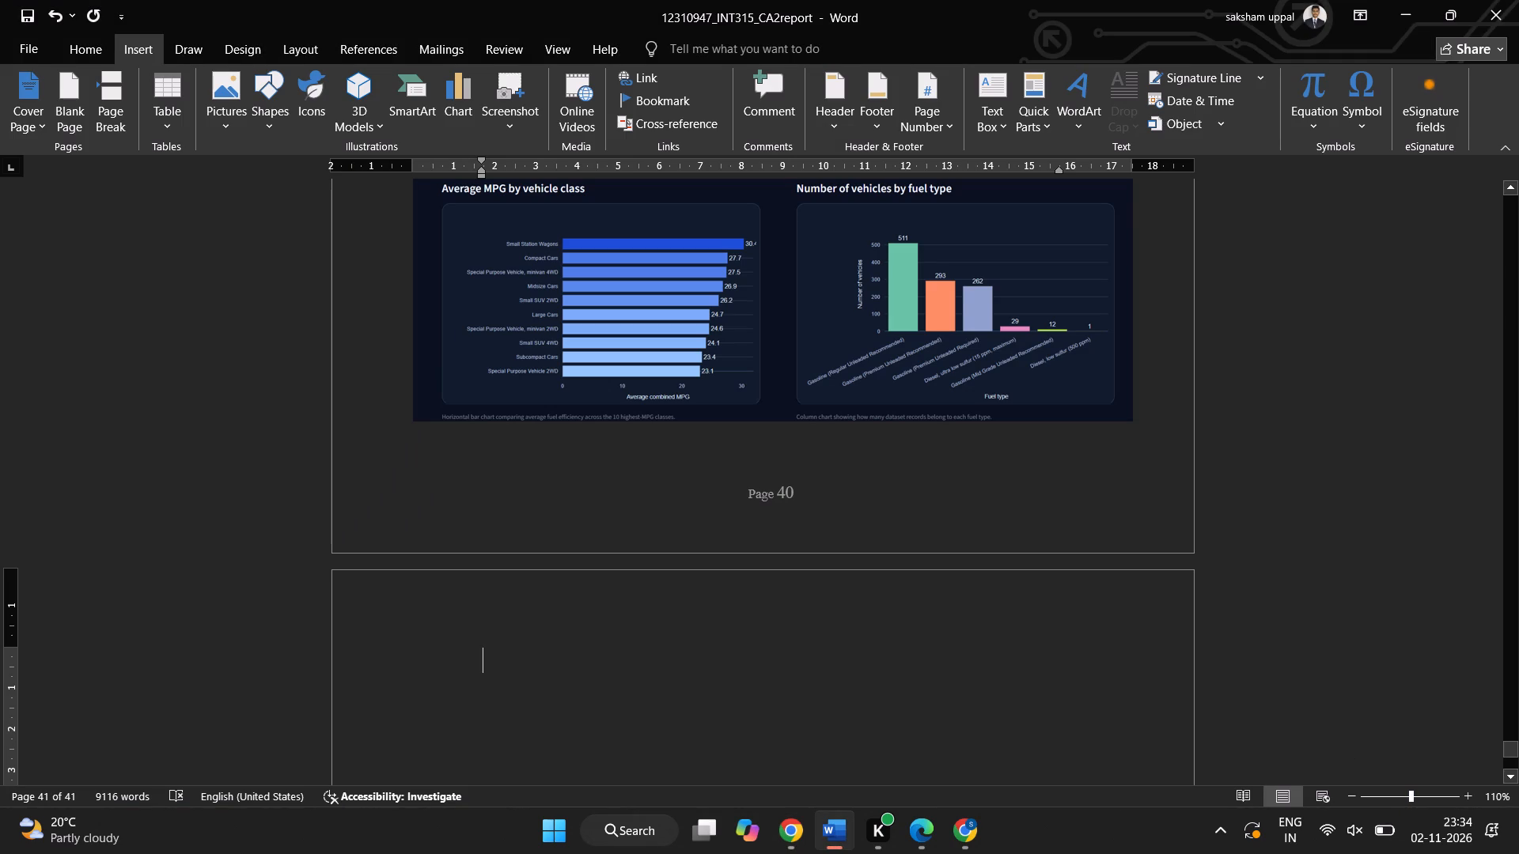
{"action": "key", "text": "ctrl+v"}
Set the Model Performance image's text wrapping to Square, centre it on the page, and place the cursor on the line below.
{"action": "left_click", "coordinate": [1131, 569]}
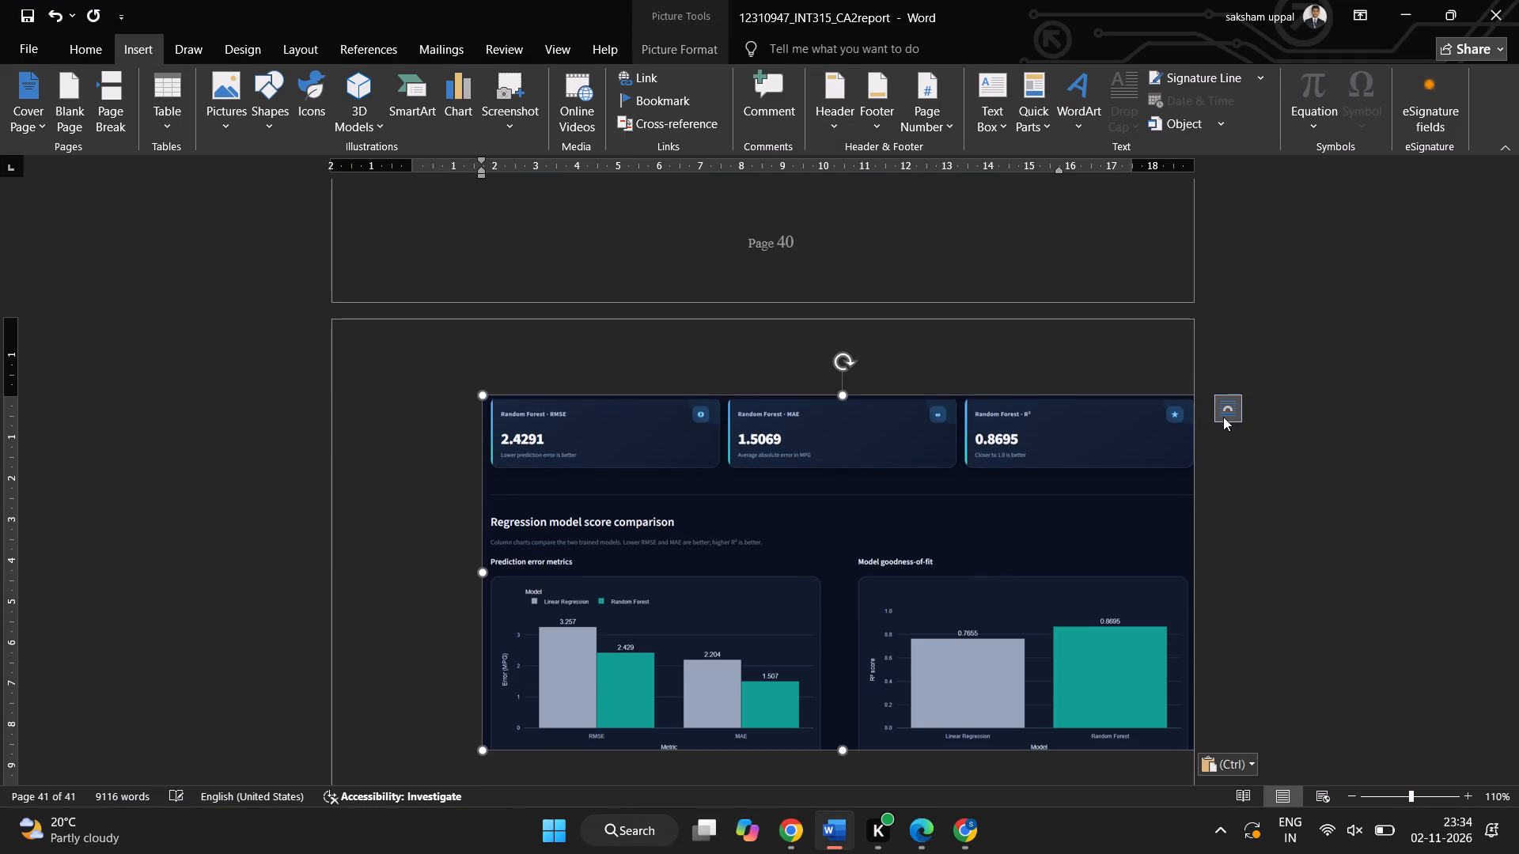
{"action": "left_click", "coordinate": [1223, 417]}
{"action": "left_click", "coordinate": [1275, 553]}
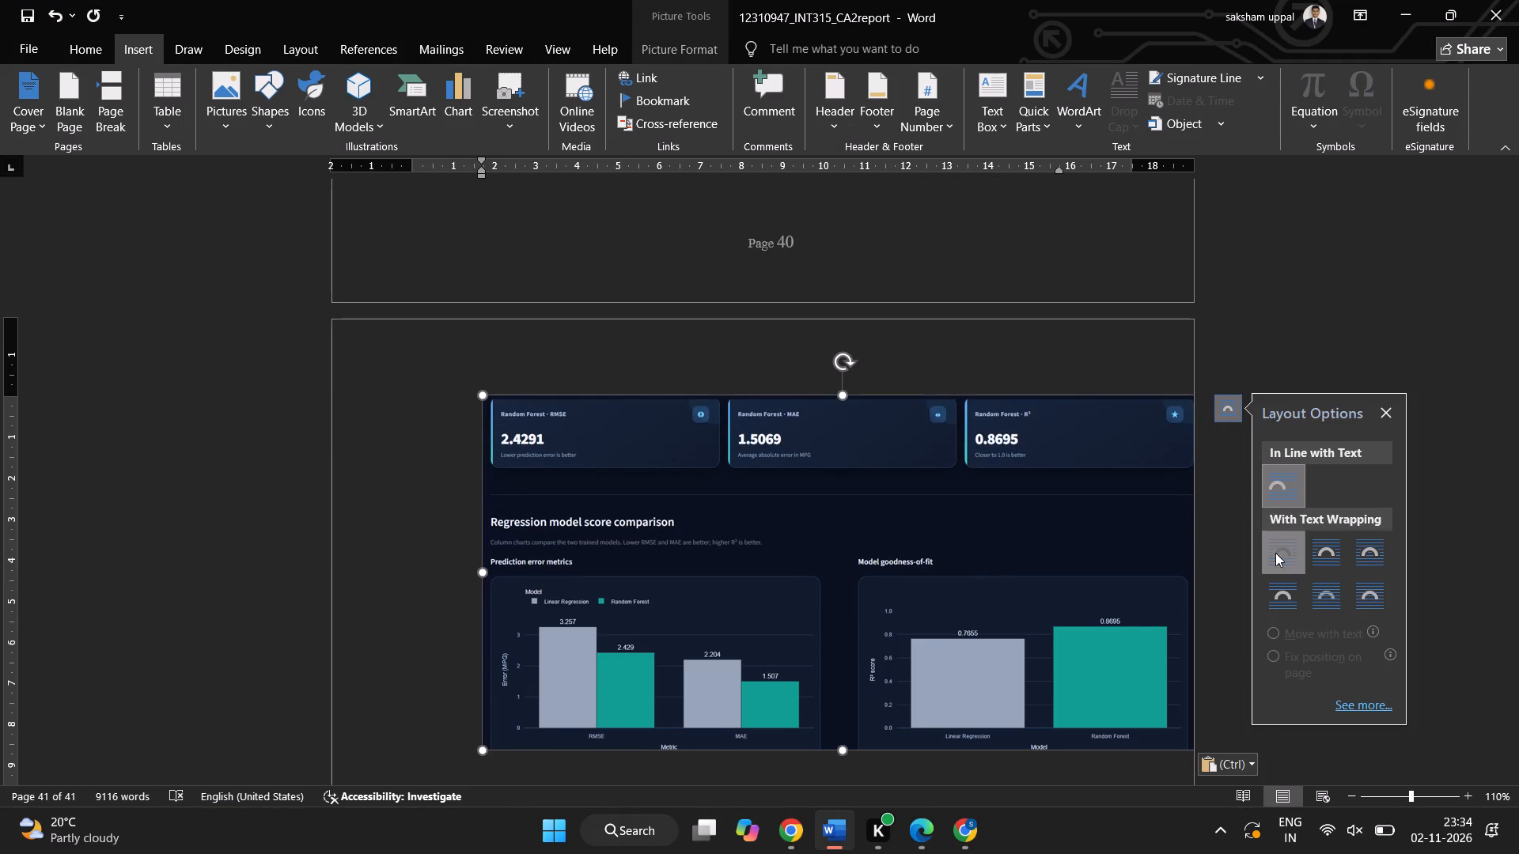
{"action": "left_click_drag", "start_coordinate": [848, 532], "coordinate": [786, 504]}
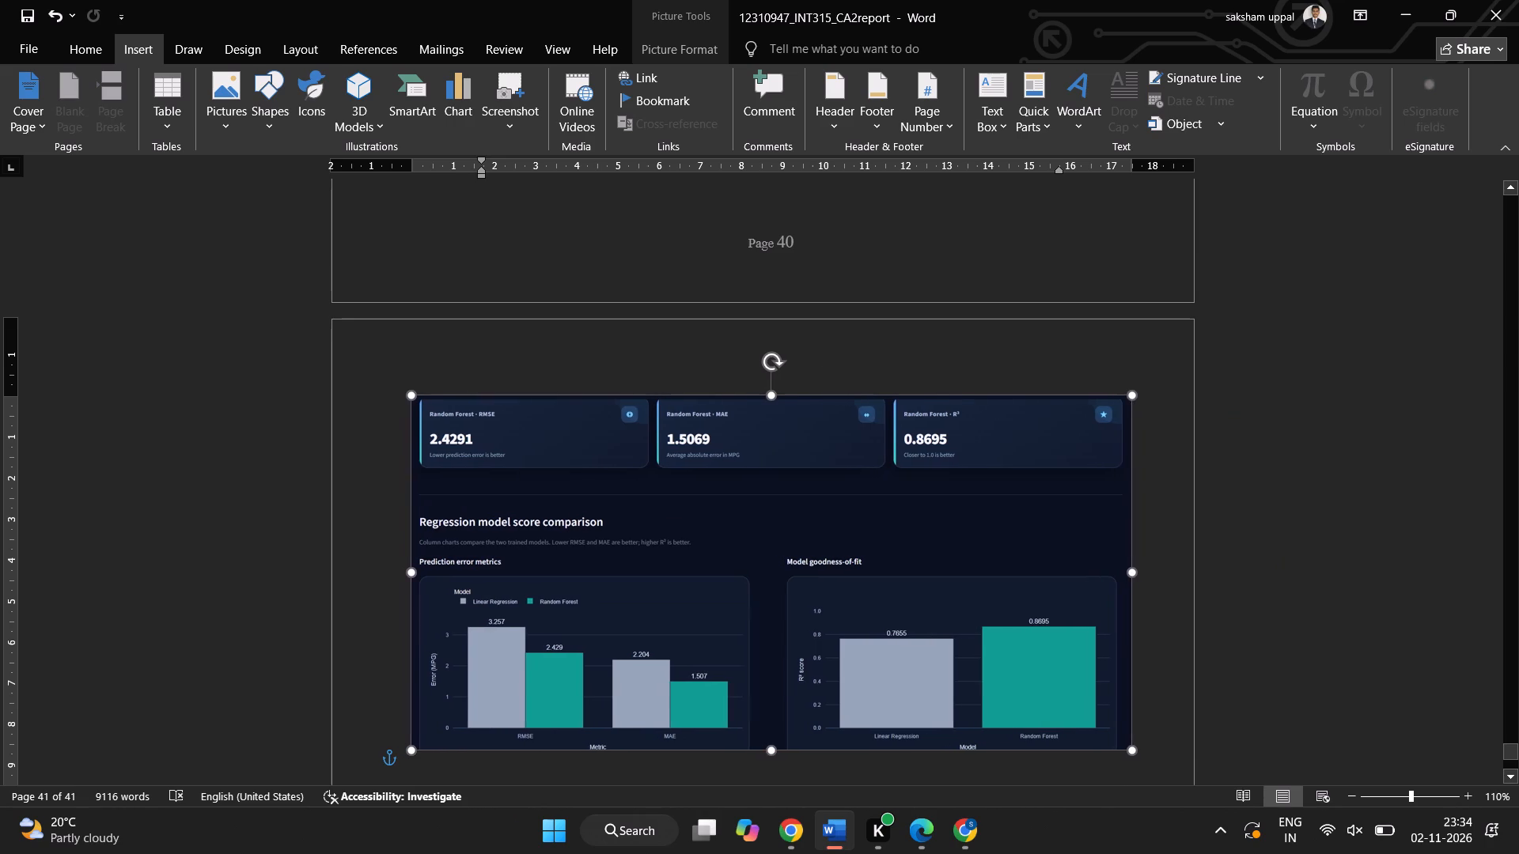
{"action": "left_click_drag", "start_coordinate": [786, 504], "coordinate": [793, 504]}
{"action": "scroll", "coordinate": [722, 637], "scroll_direction": "down", "scroll_amount": 1}
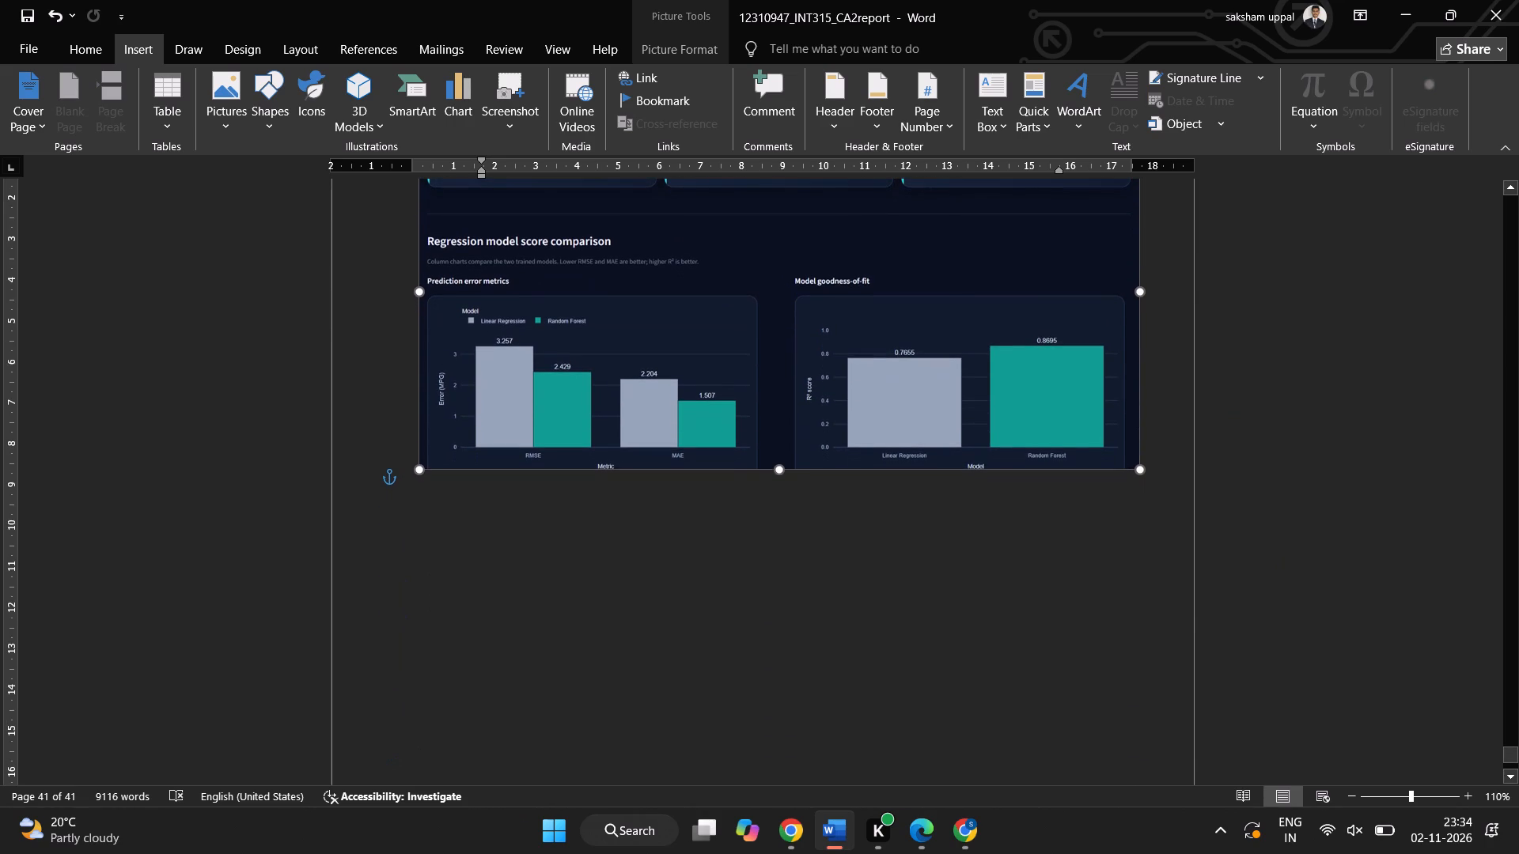
{"action": "left_click", "coordinate": [503, 518]}
Return to the dashboard and look through the rest of the Model Performance section, including the evaluation results and prediction error charts.
{"action": "key", "text": "alt+Tab"}
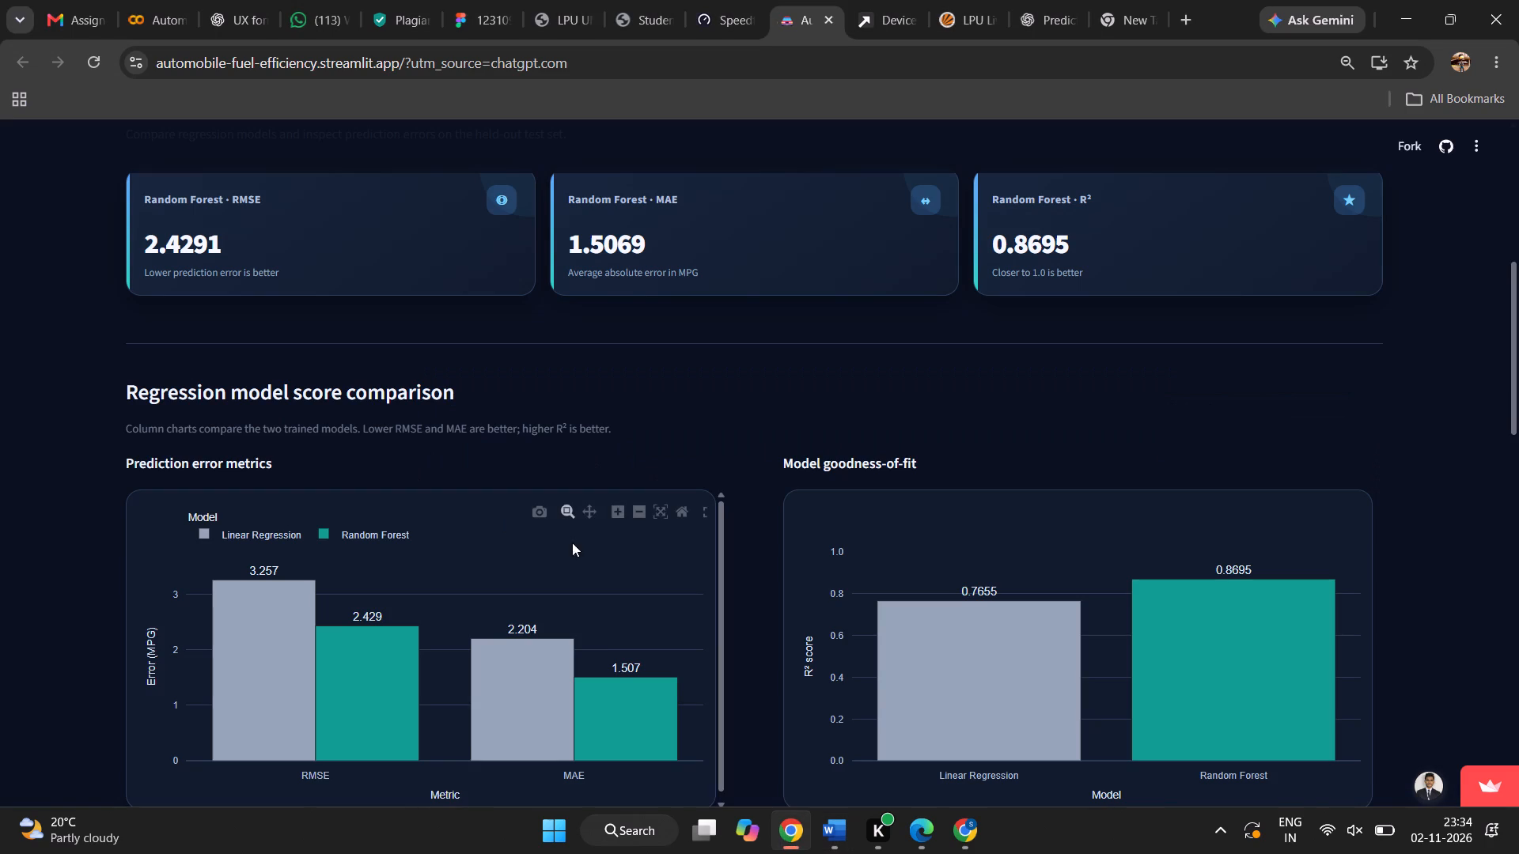
{"action": "scroll", "coordinate": [604, 537], "scroll_direction": "down", "scroll_amount": 2}
{"action": "scroll", "coordinate": [43, 535], "scroll_direction": "down", "scroll_amount": 3}
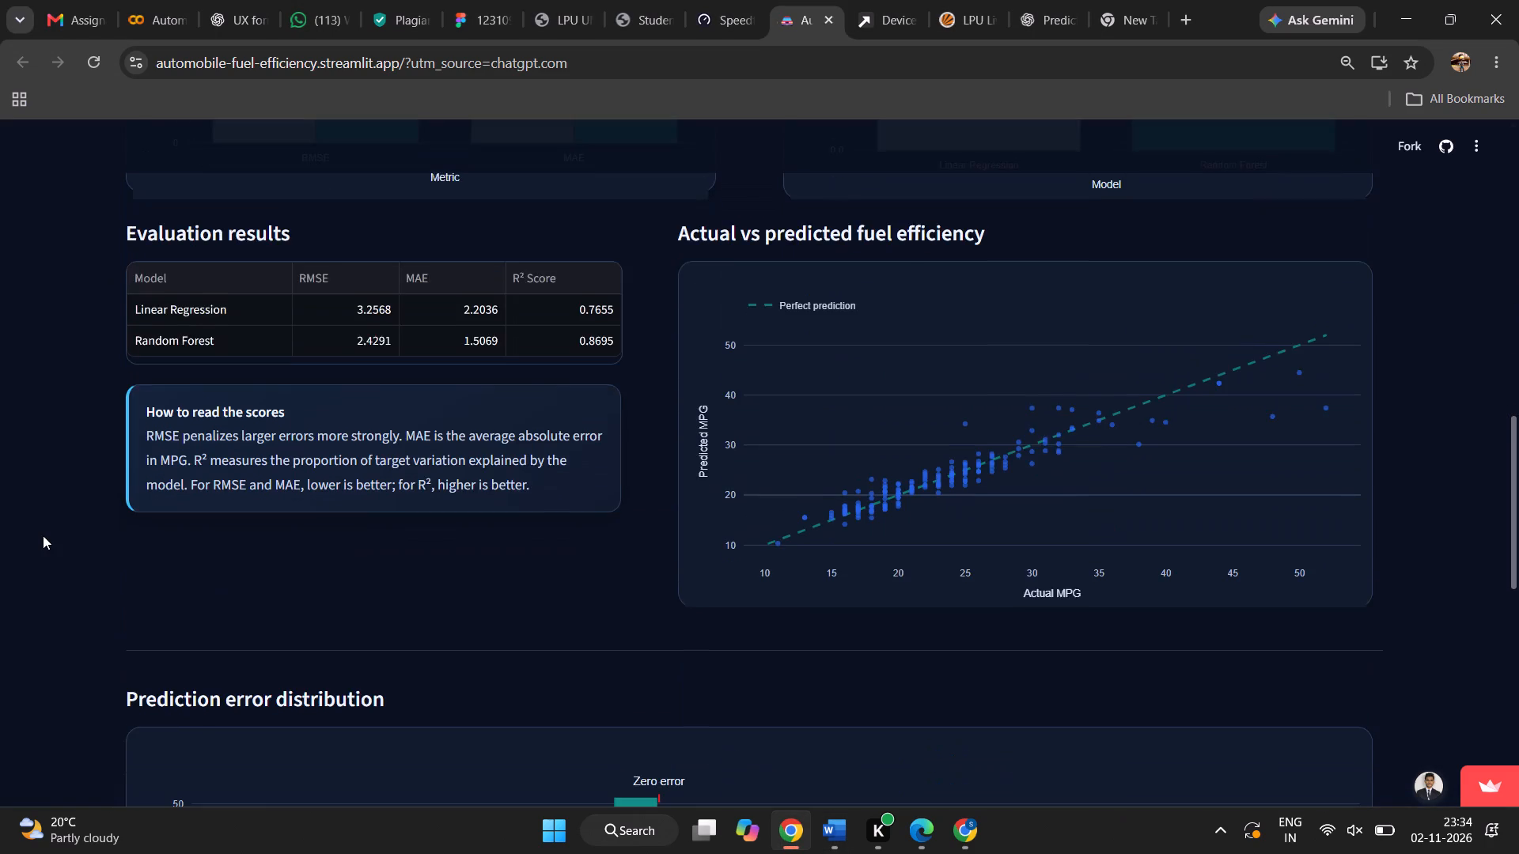
{"action": "scroll", "coordinate": [43, 535], "scroll_direction": "down", "scroll_amount": 4}
{"action": "scroll", "coordinate": [40, 520], "scroll_direction": "up", "scroll_amount": 10}
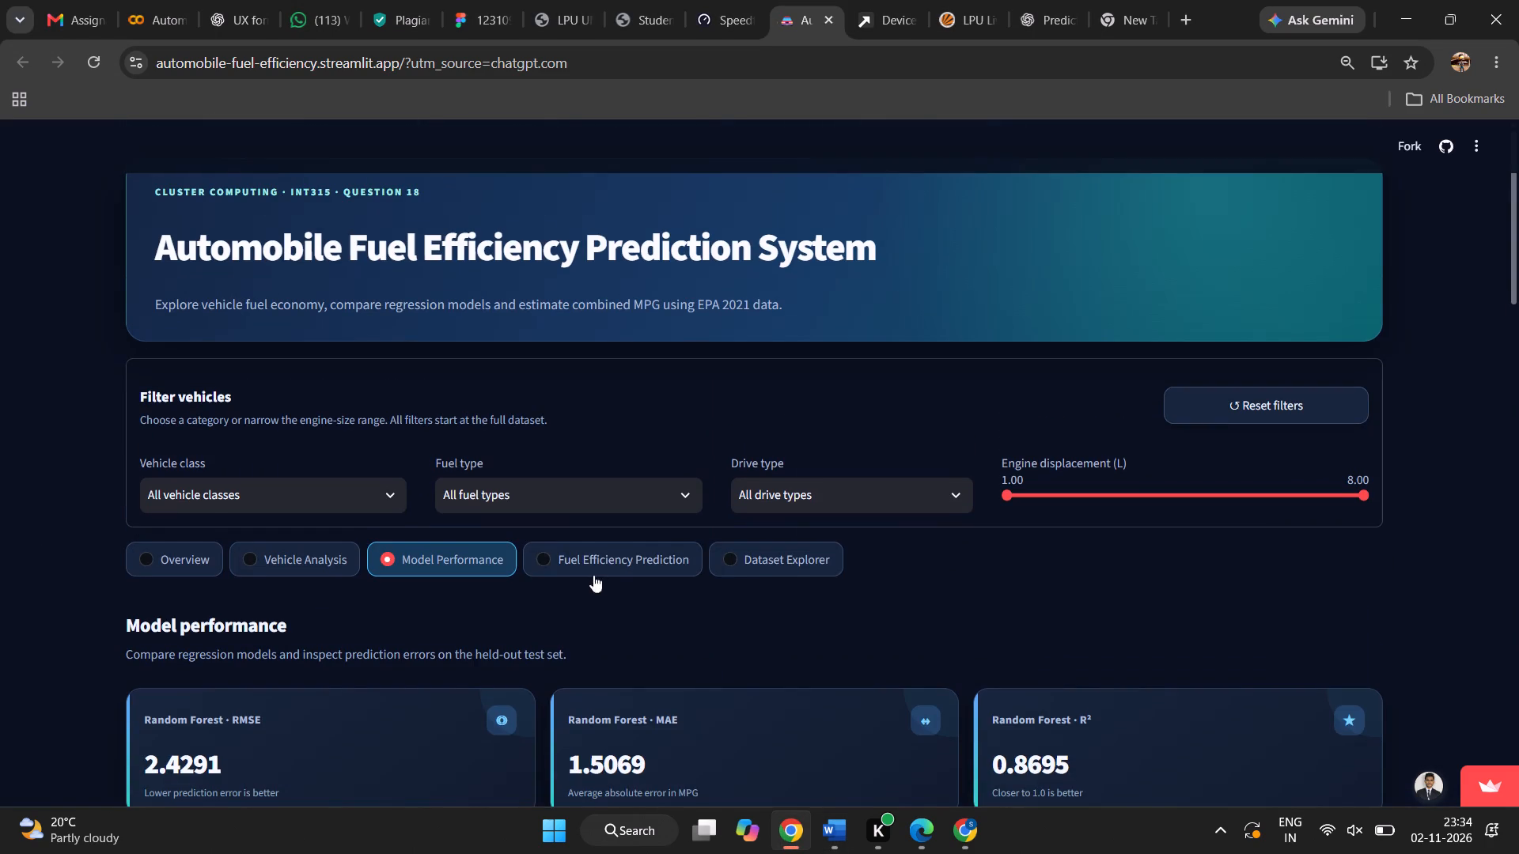
Capture the Fuel Efficiency Prediction view, from its heading to the Live vehicle prediction form, and paste it with reduced indentation below the Model Performance image.
{"action": "left_click", "coordinate": [596, 554]}
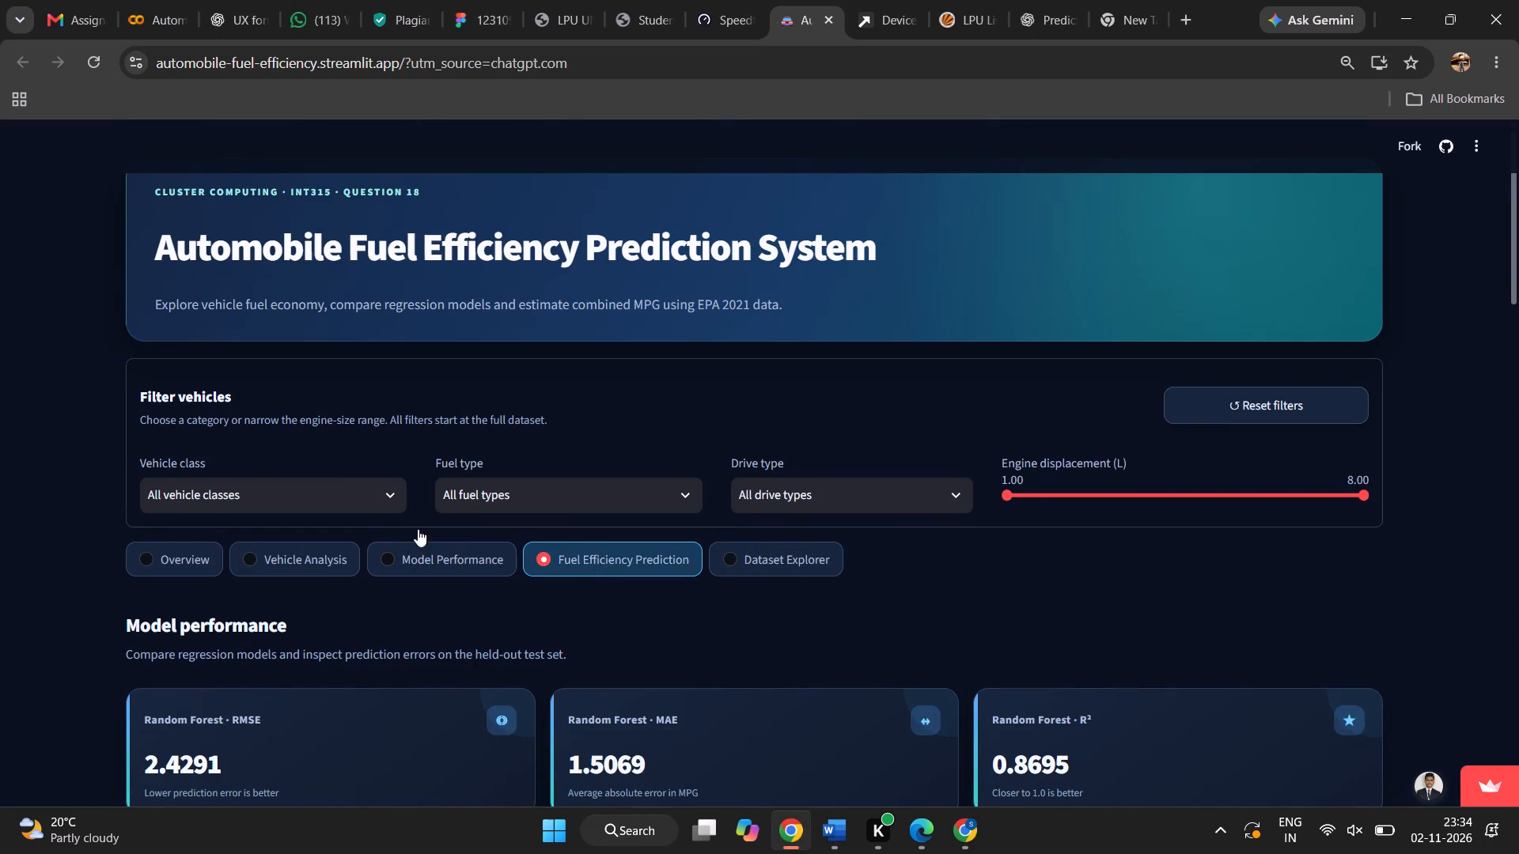
{"action": "scroll", "coordinate": [85, 630], "scroll_direction": "down", "scroll_amount": 3}
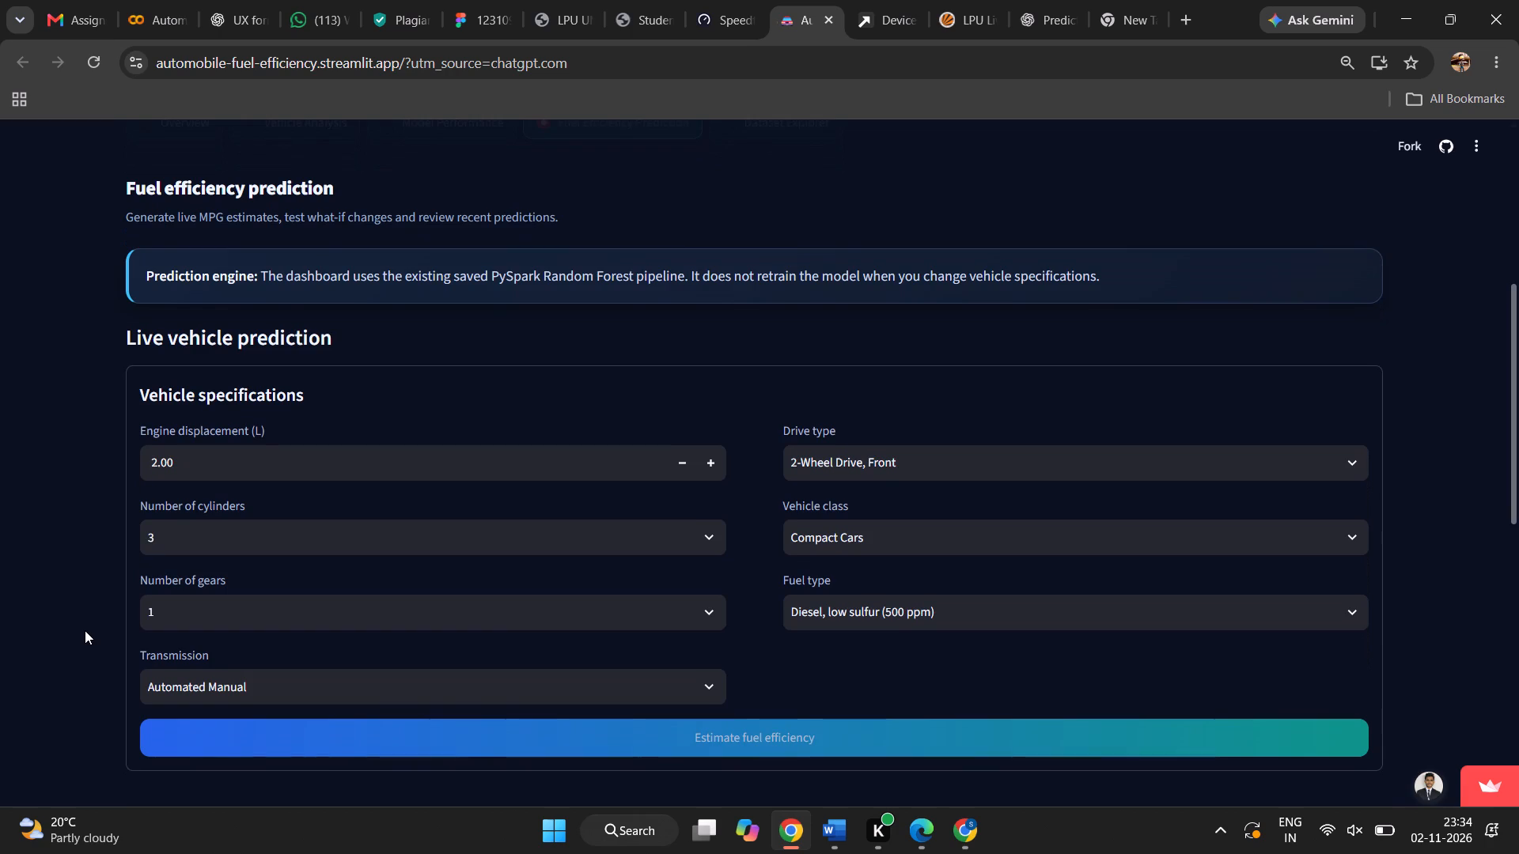
{"action": "scroll", "coordinate": [85, 630], "scroll_direction": "down", "scroll_amount": 6}
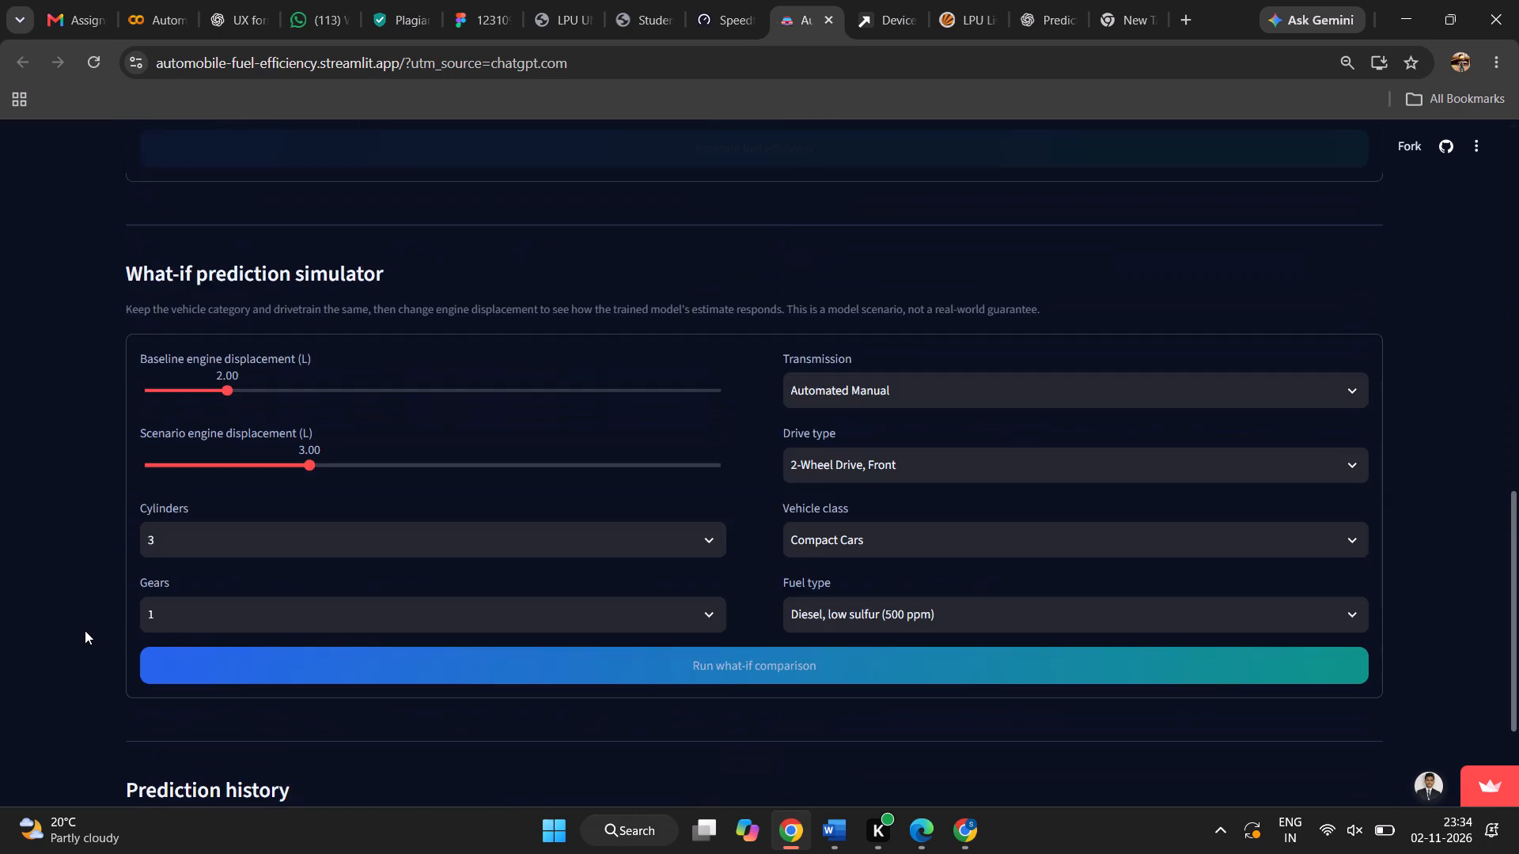
{"action": "scroll", "coordinate": [85, 630], "scroll_direction": "up", "scroll_amount": 6}
{"action": "scroll", "coordinate": [85, 630], "scroll_direction": "down", "scroll_amount": 1}
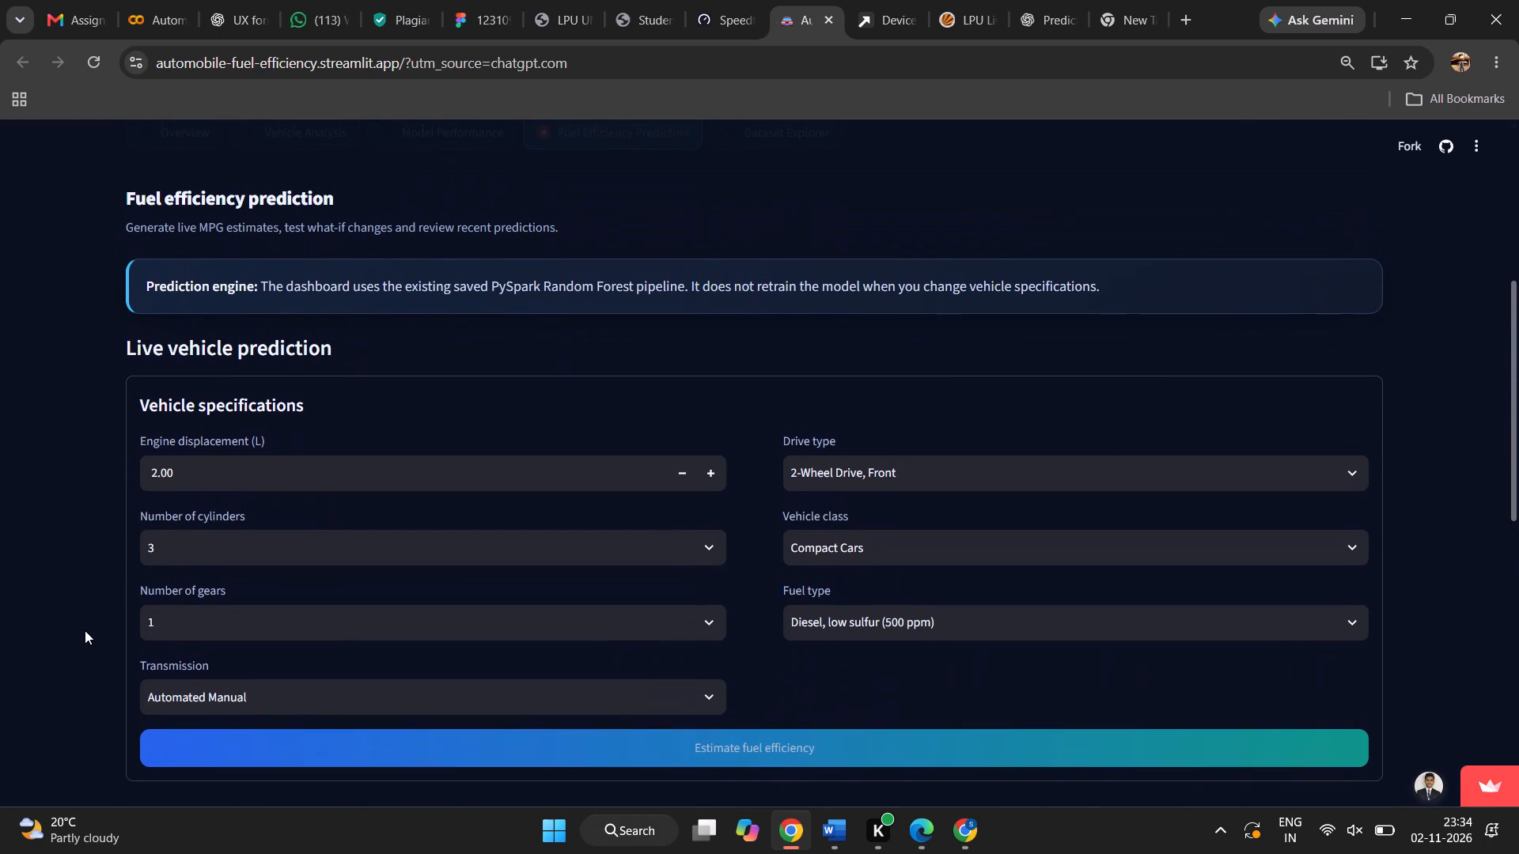
{"action": "key", "text": "Print"}
{"action": "left_click_drag", "start_coordinate": [74, 175], "coordinate": [1403, 785]}
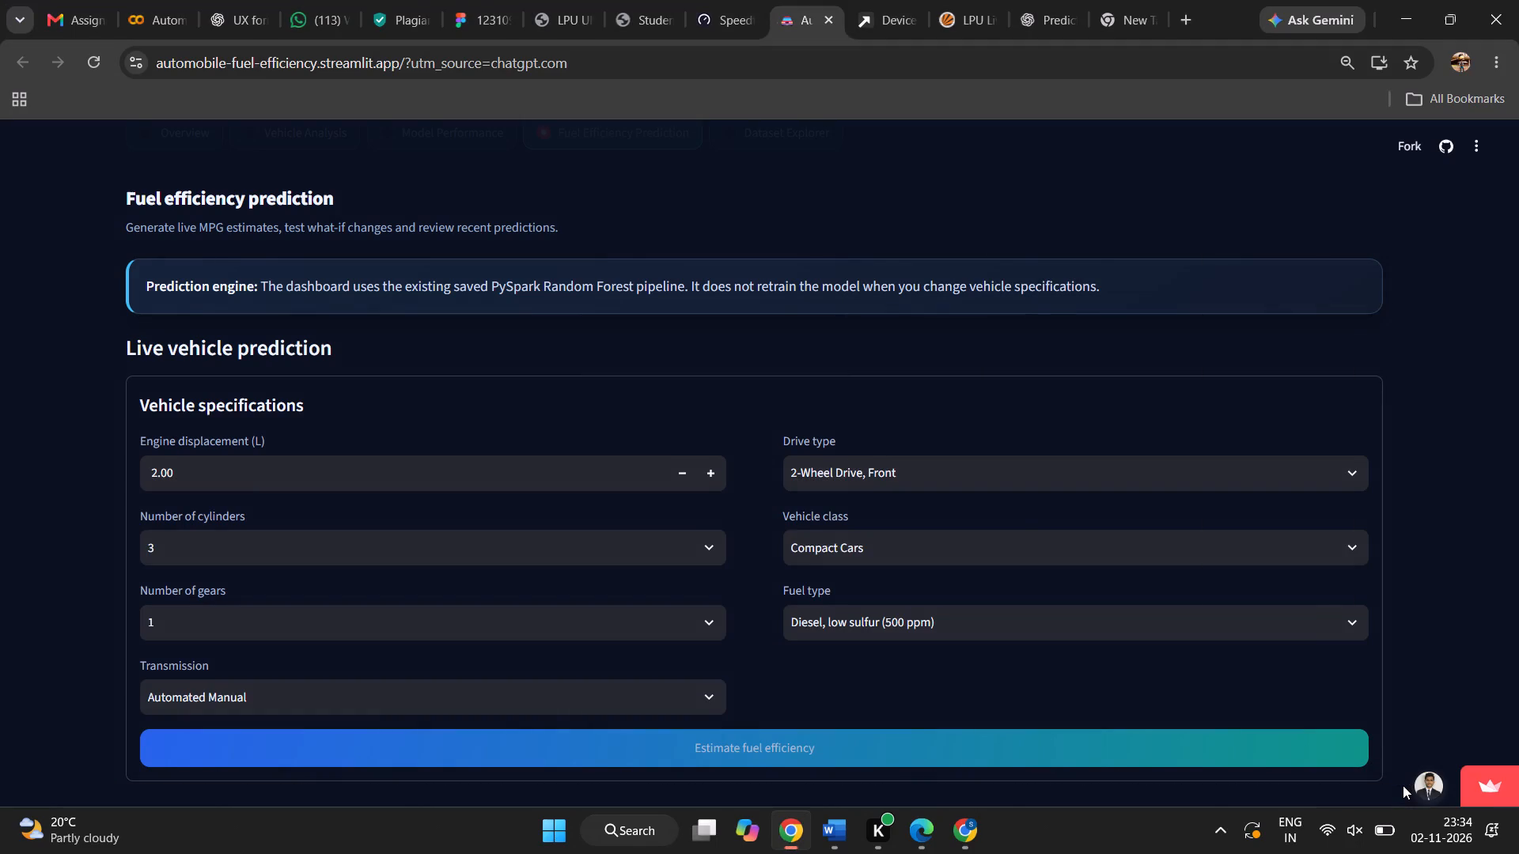
{"action": "key", "text": "alt+Tab"}
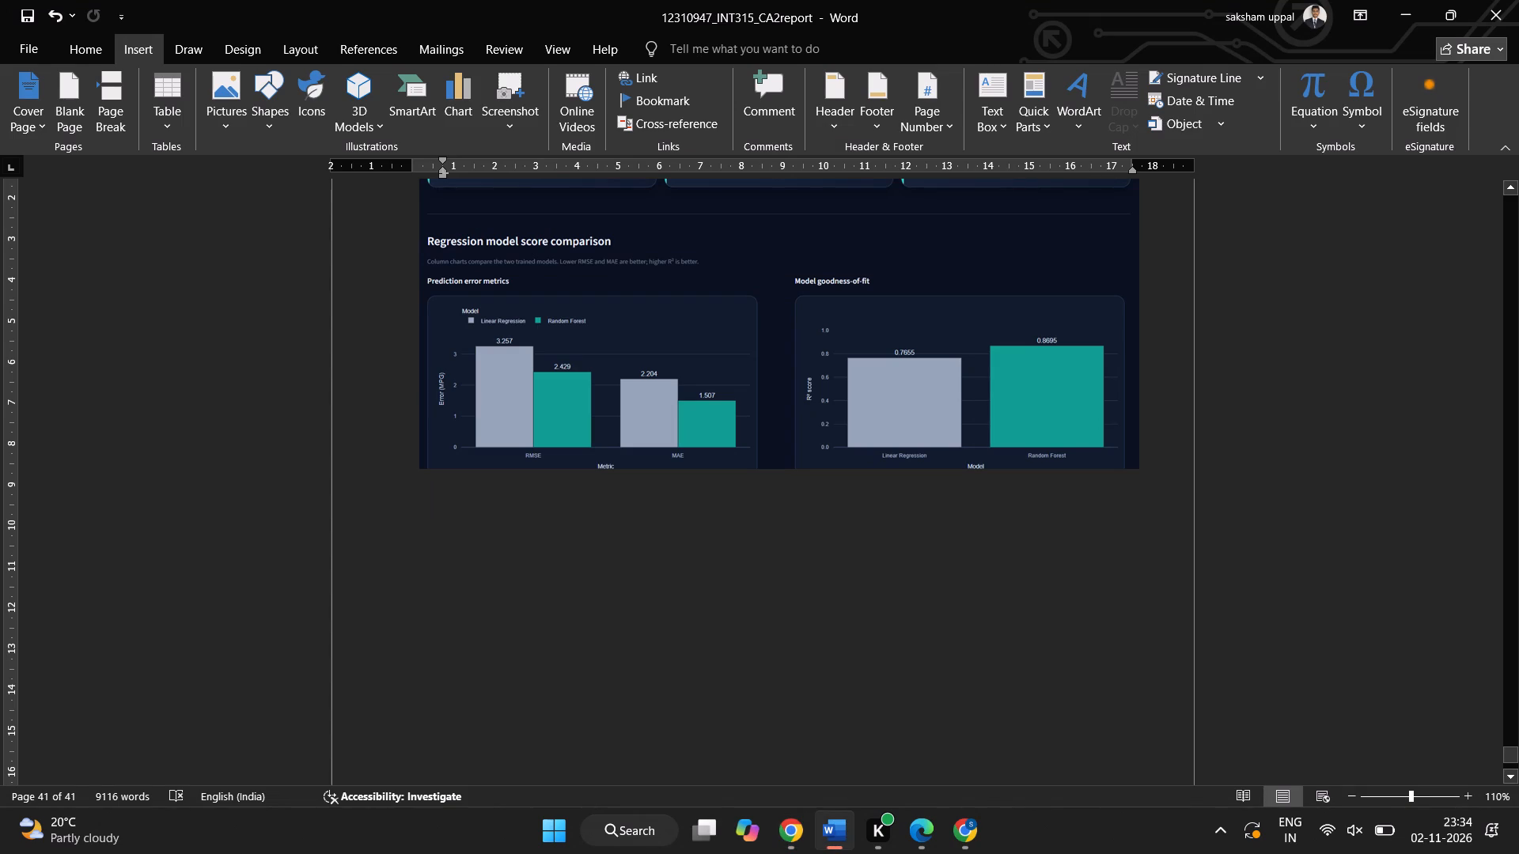
{"action": "key", "text": "BackSpace"}
{"action": "key", "text": "BackSpace"}
{"action": "key", "text": "BackSpace"}
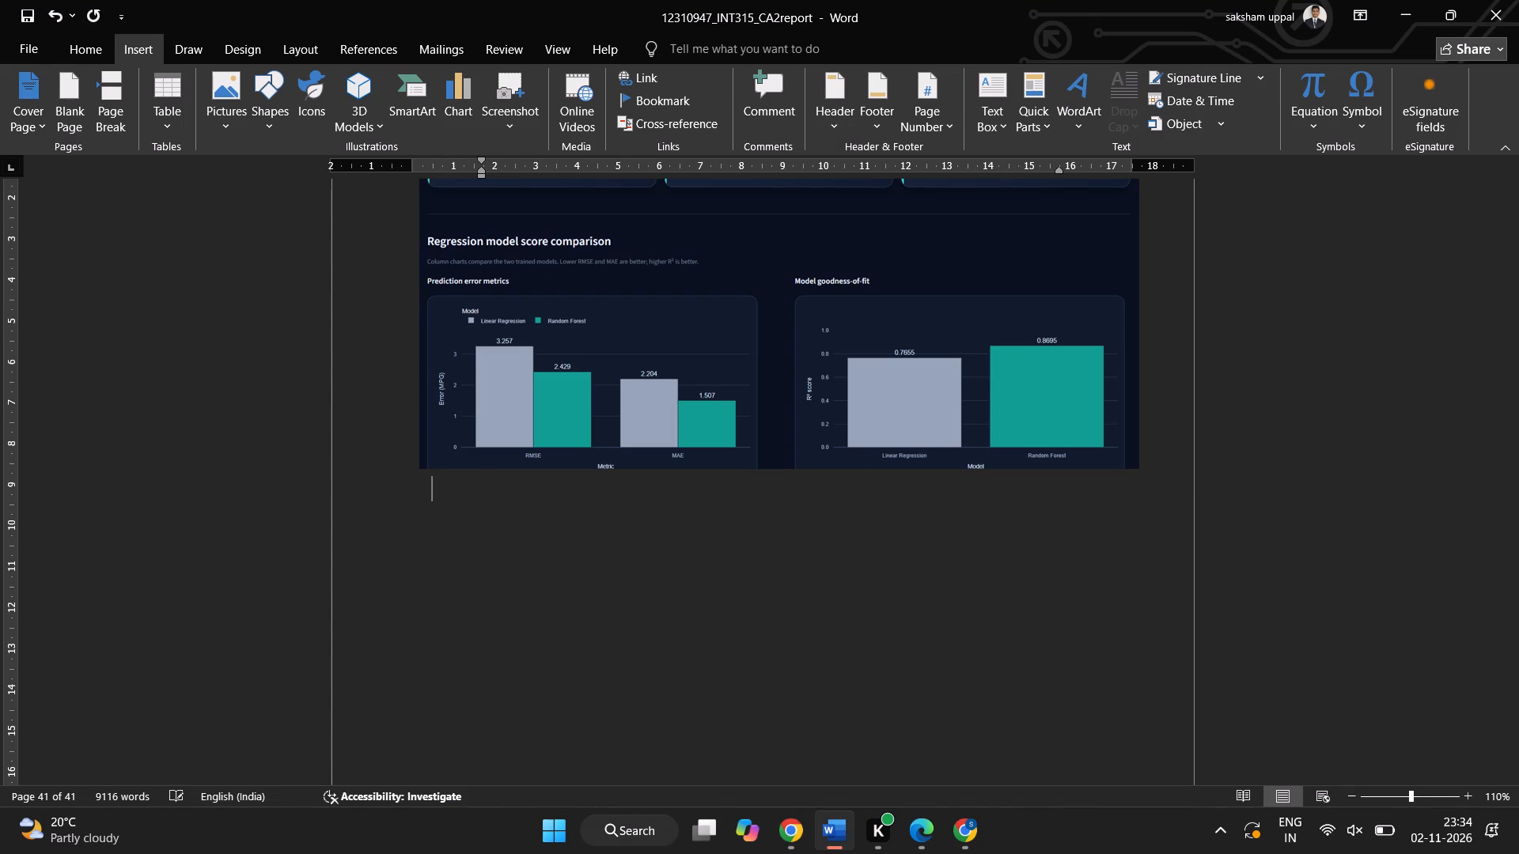
{"action": "key", "text": "ctrl+v"}
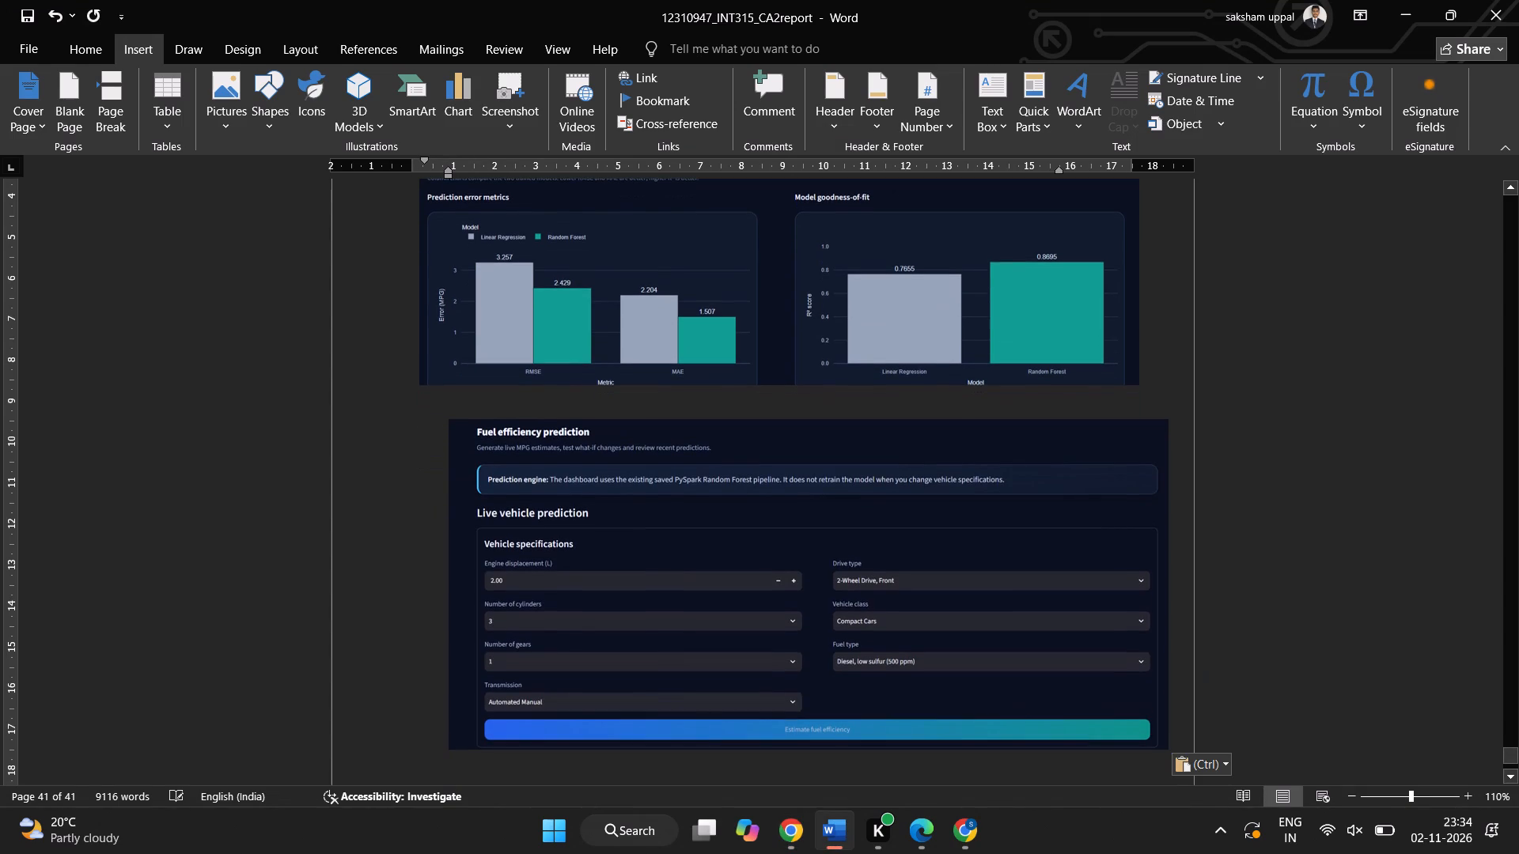
Set the Fuel Efficiency Prediction image's text wrapping to Square and align it with the Model Performance image above.
{"action": "left_click", "coordinate": [903, 556]}
{"action": "left_click", "coordinate": [903, 556]}
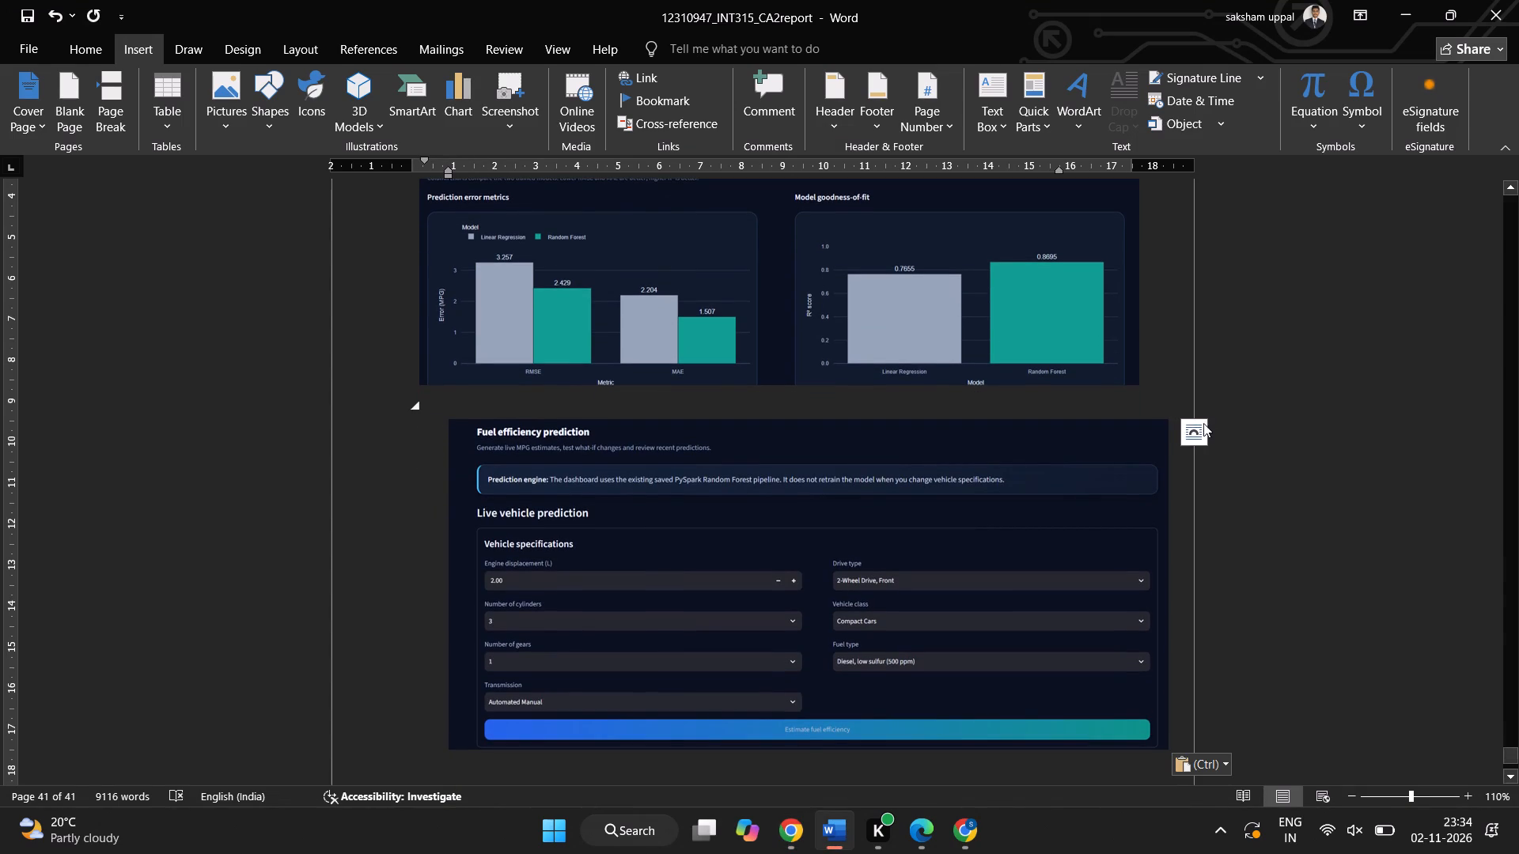
{"action": "left_click", "coordinate": [1196, 430]}
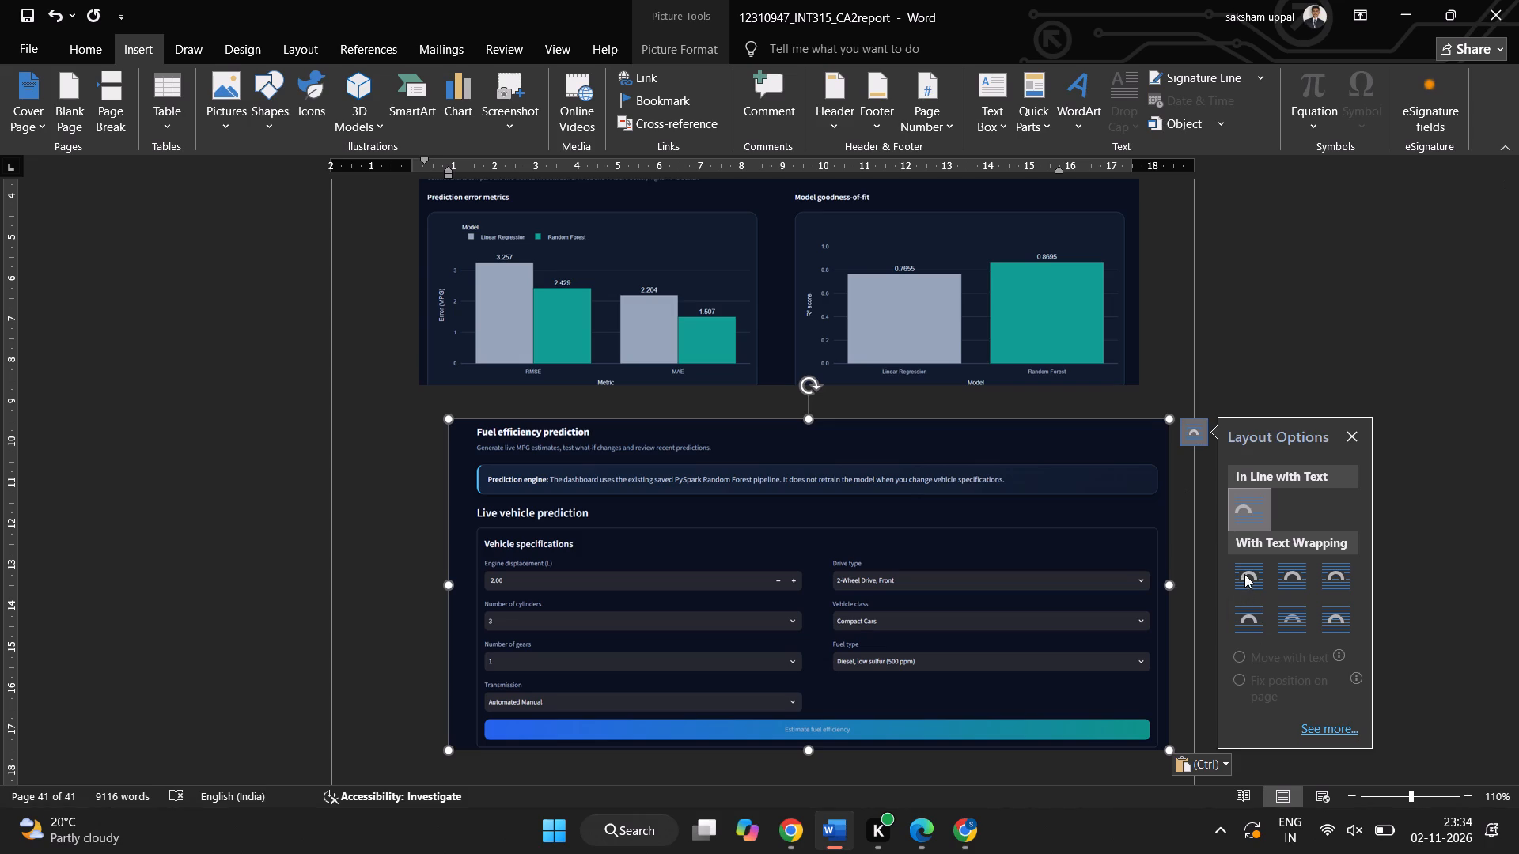
{"action": "left_click", "coordinate": [1244, 574]}
{"action": "left_click_drag", "start_coordinate": [929, 588], "coordinate": [873, 586]}
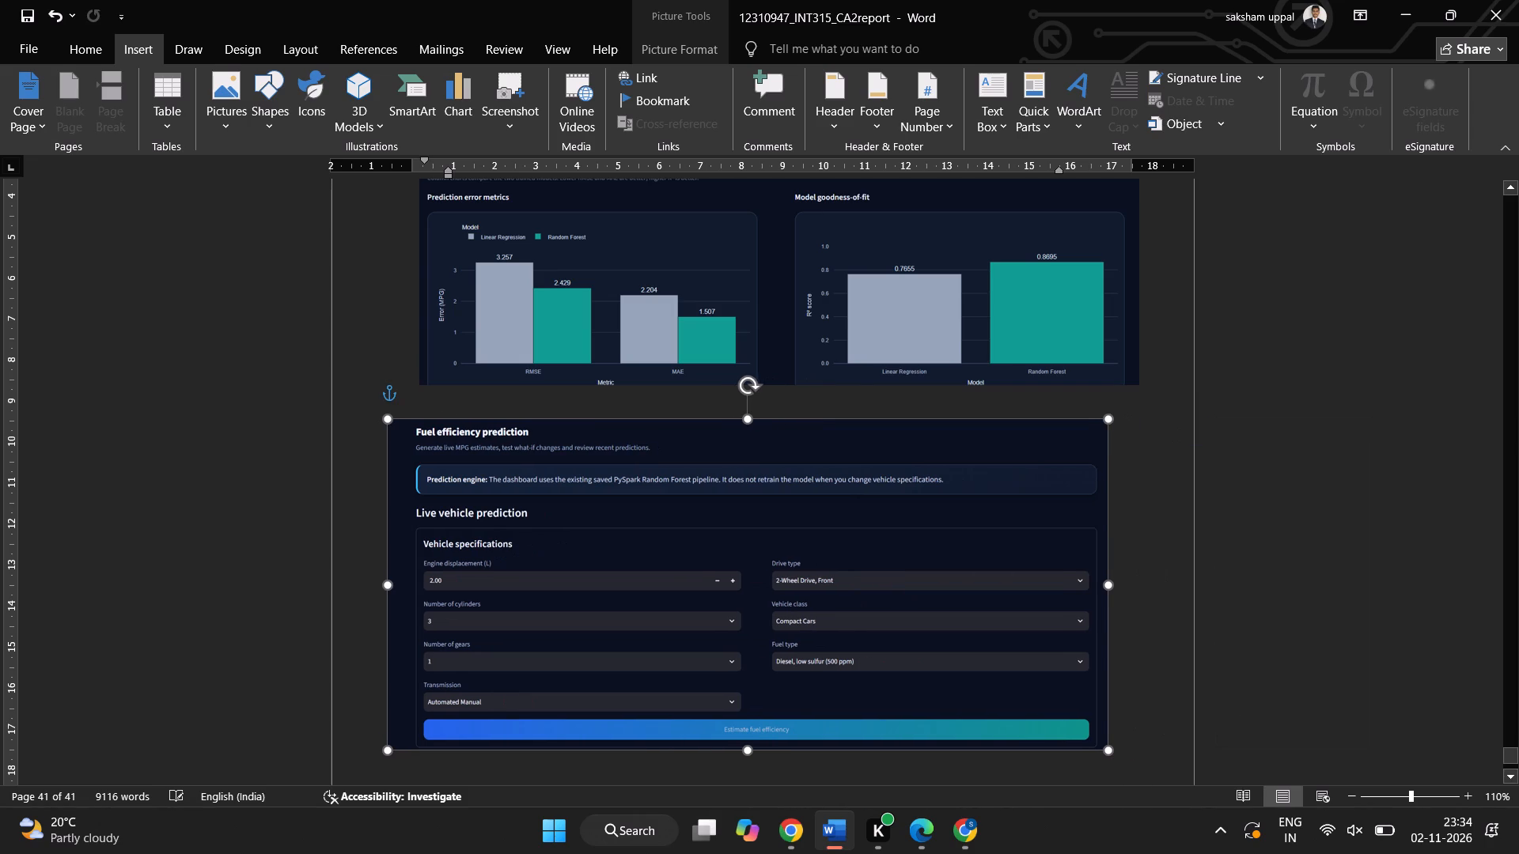
{"action": "left_click_drag", "start_coordinate": [873, 586], "coordinate": [897, 584]}
{"action": "left_click", "coordinate": [1245, 563]}
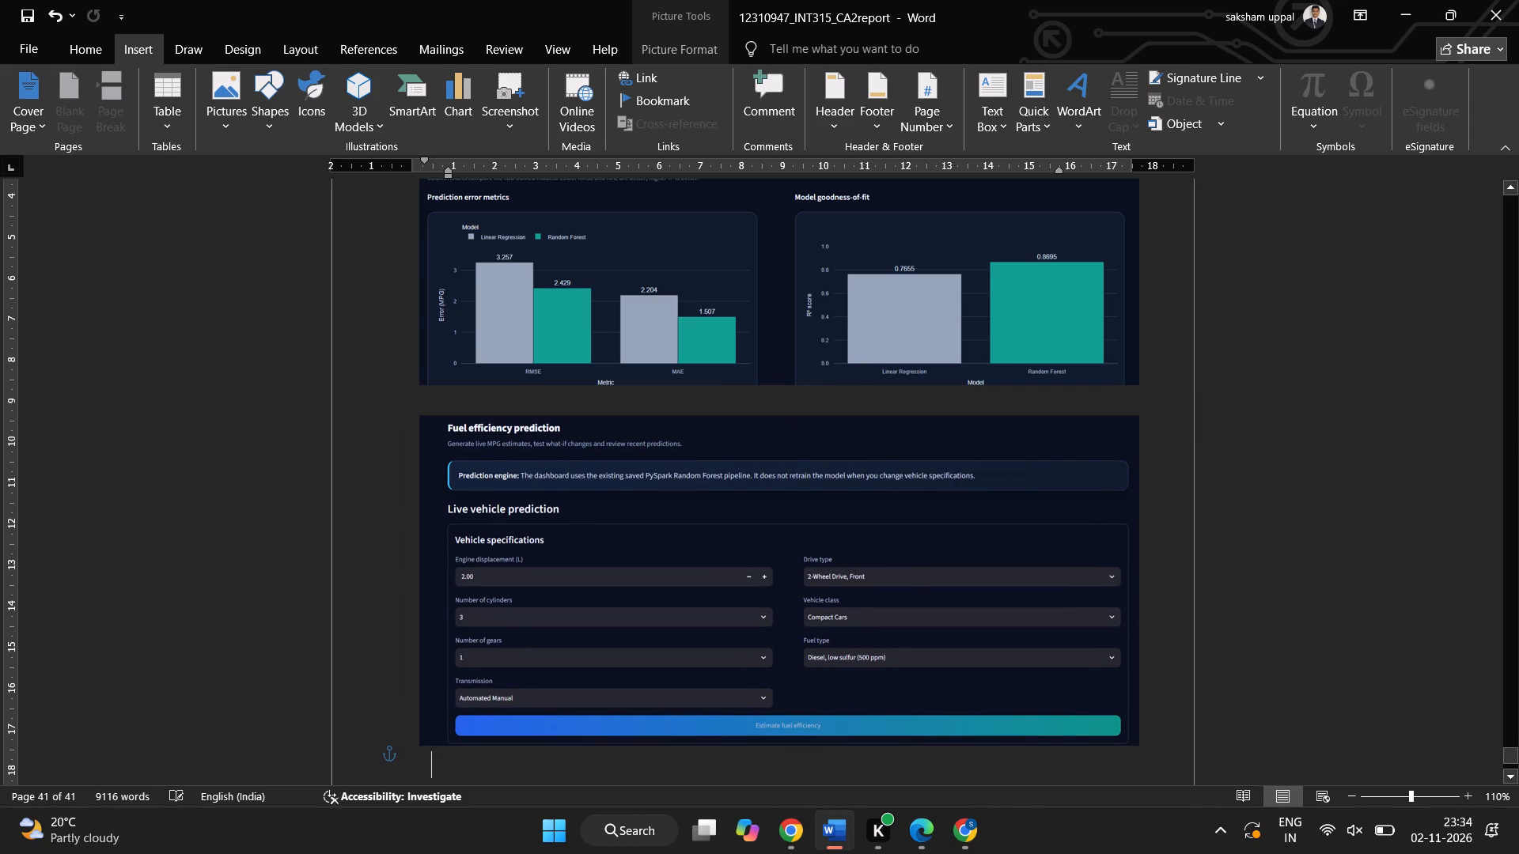
Check the layout of the Dashboard Images pages and add a blank line below the Fuel Efficiency Prediction image.
{"action": "scroll", "coordinate": [1245, 563], "scroll_direction": "down", "scroll_amount": 4}
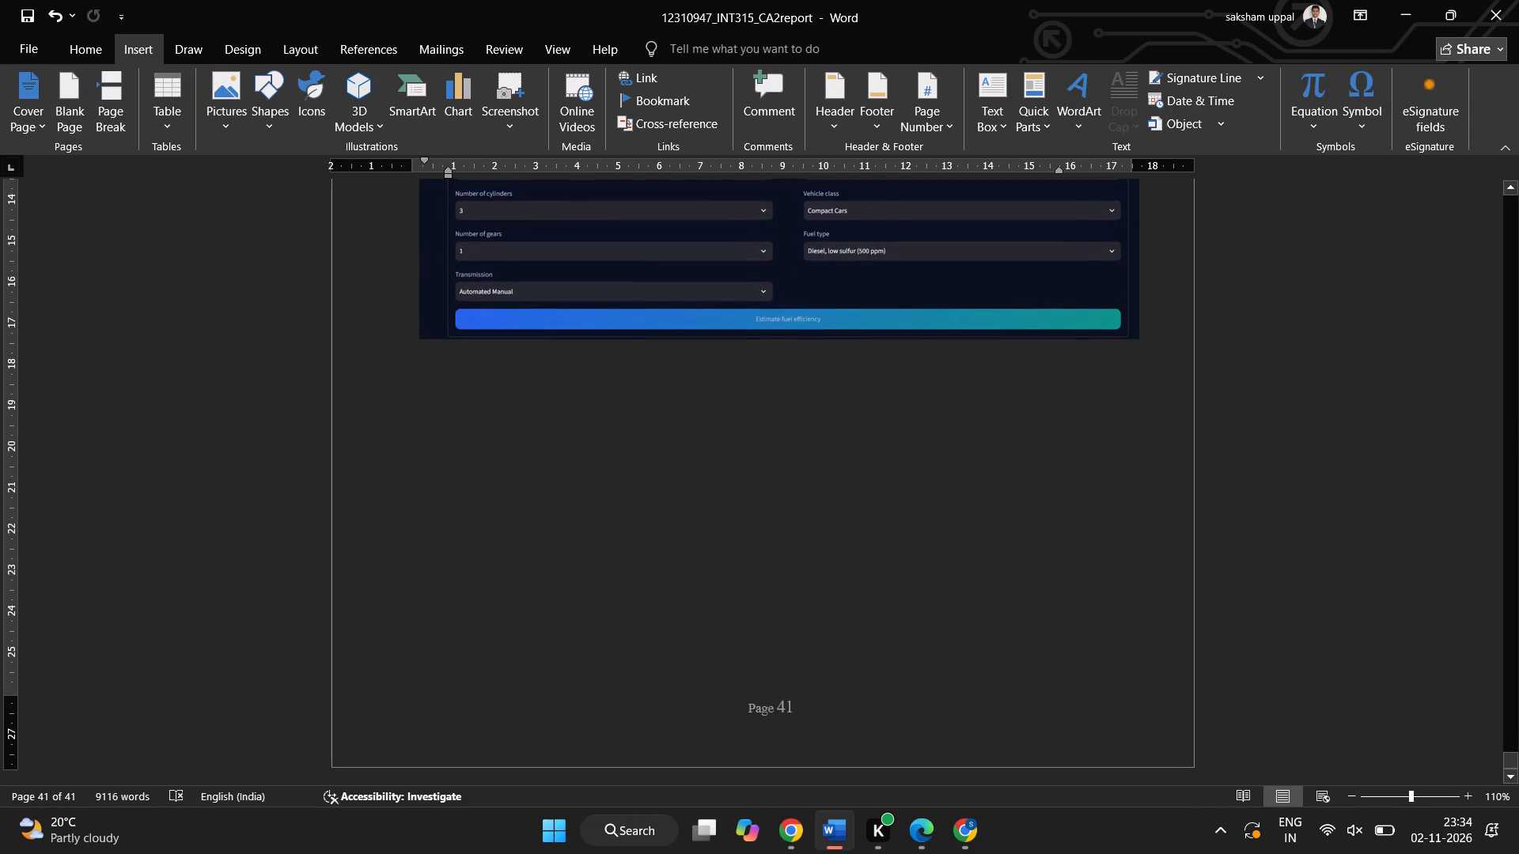
{"action": "scroll", "coordinate": [1245, 563], "scroll_direction": "up", "scroll_amount": 5}
{"action": "scroll", "coordinate": [1245, 563], "scroll_direction": "down", "scroll_amount": 2}
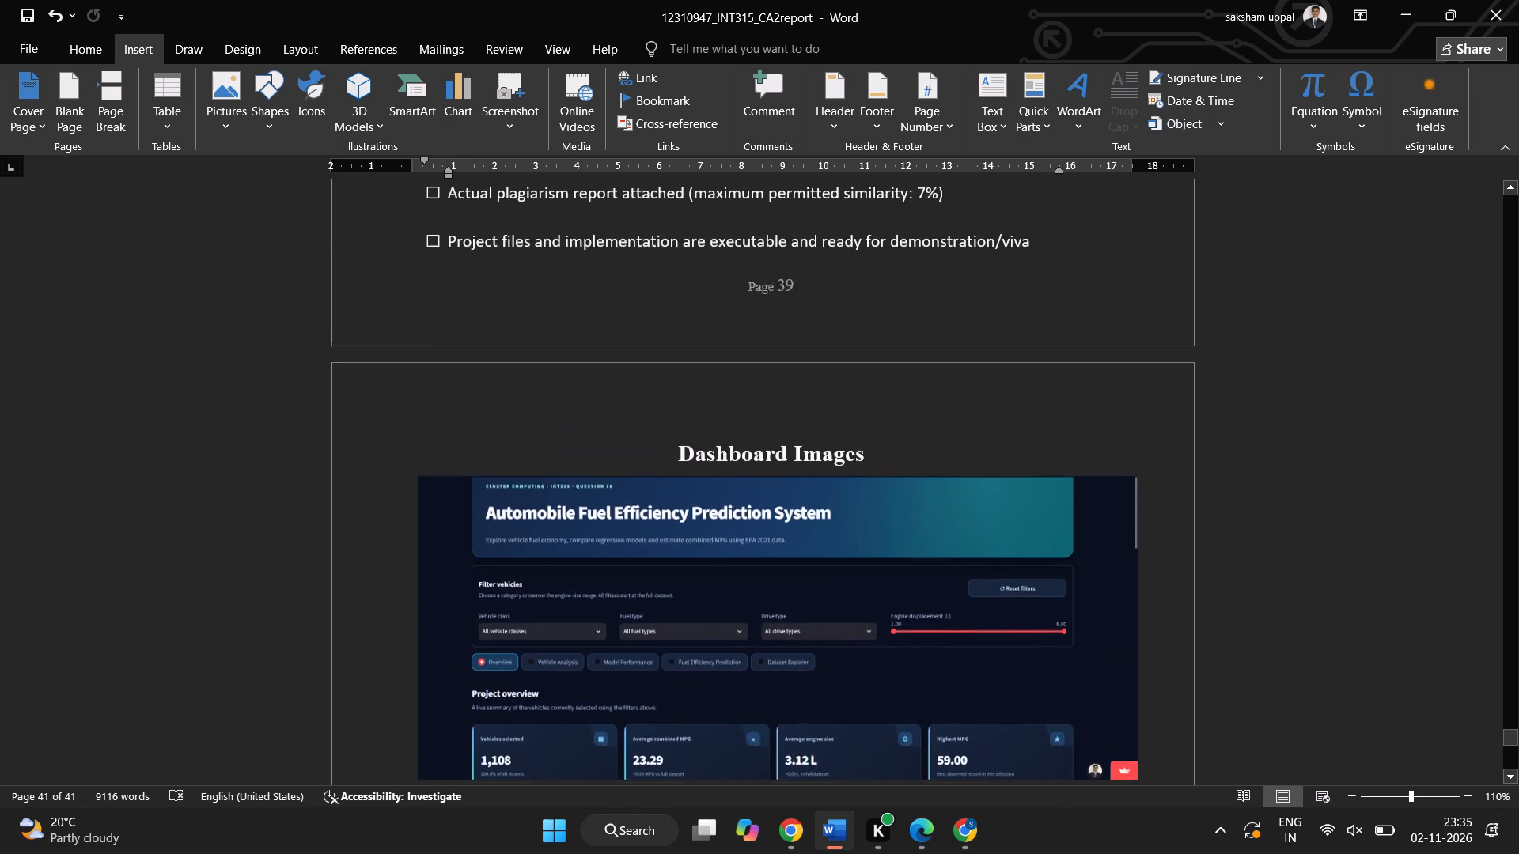
{"action": "scroll", "coordinate": [1245, 563], "scroll_direction": "down", "scroll_amount": 4}
{"action": "key", "text": "Return"}
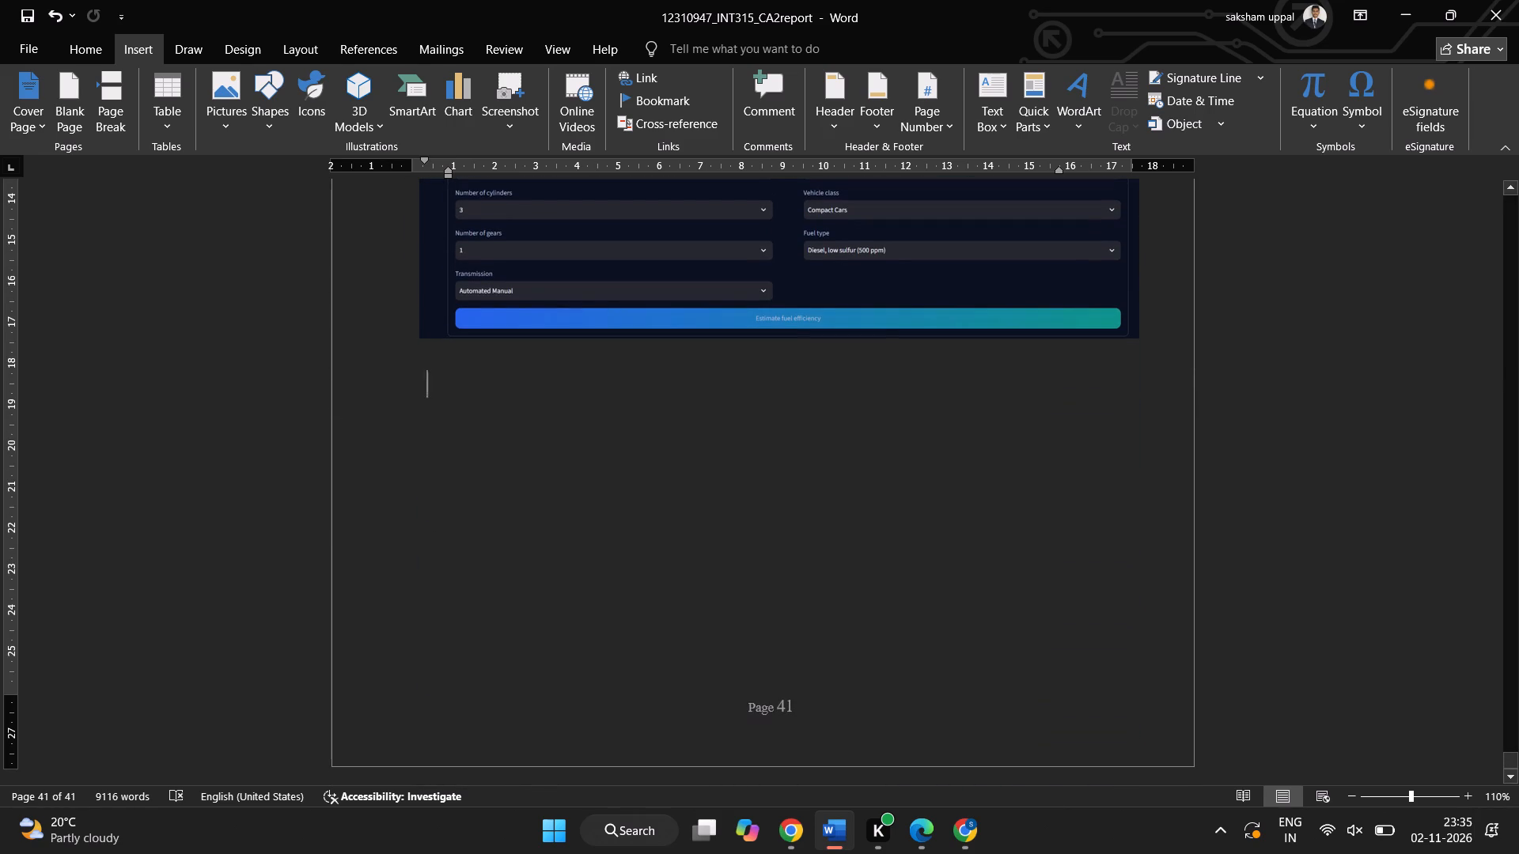
Add blank lines below the Fuel Efficiency Prediction image to start a new page, and indent its first line with spaces.
{"action": "key", "text": "Return"}
{"action": "key", "text": "Return"}
{"action": "key", "text": "Return"}
{"action": "key", "text": "Return"}
{"action": "key", "text": "Return"}
{"action": "key", "text": "Return"}
{"action": "key", "text": "Return"}
{"action": "key", "text": "Return"}
{"action": "key", "text": "Return"}
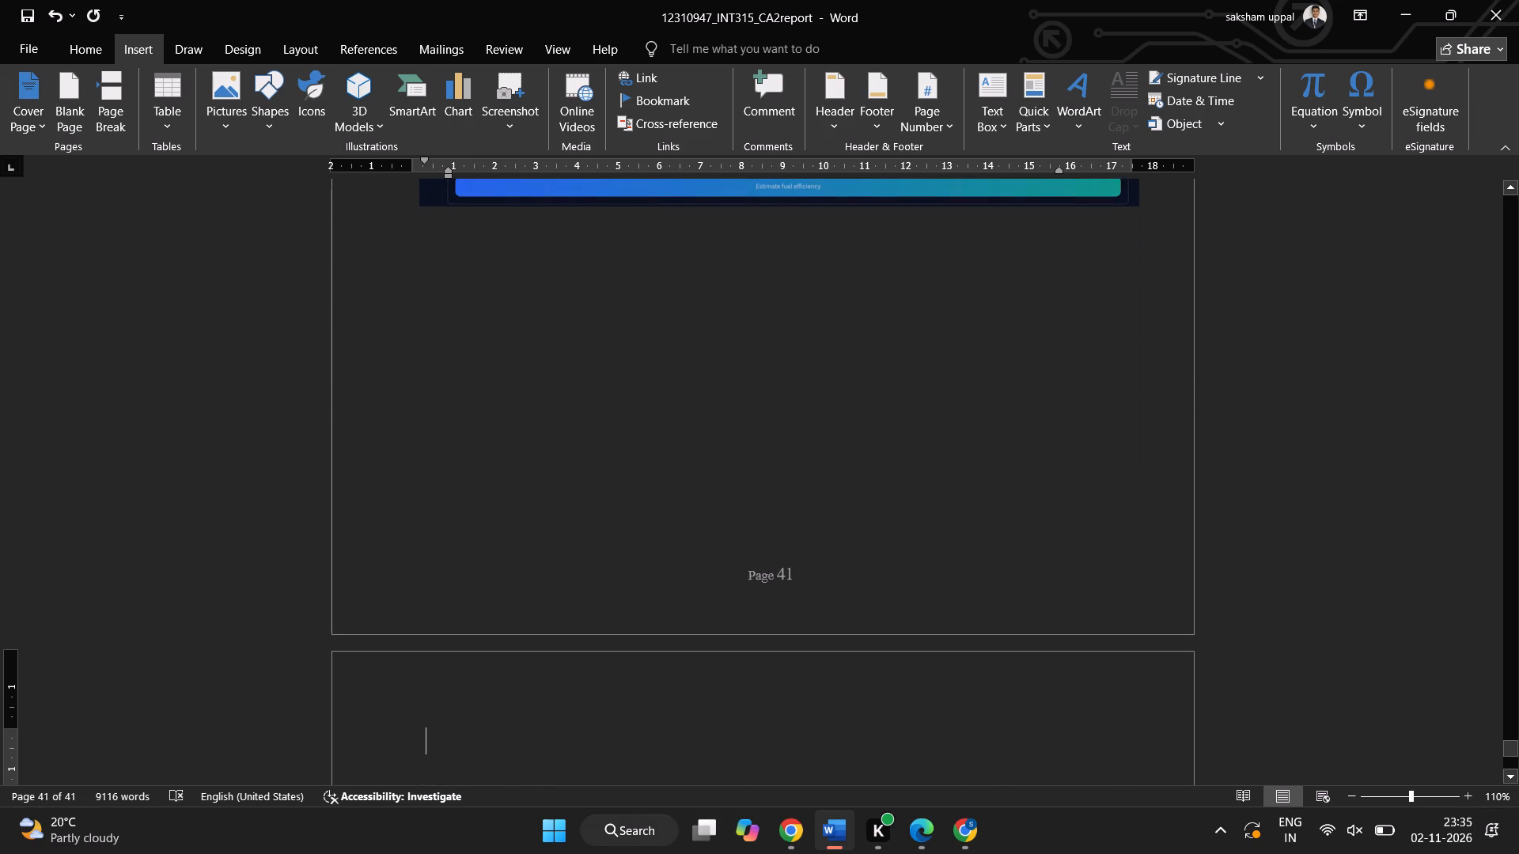
{"action": "key", "text": "space"}
{"action": "key", "text": "space"}
{"action": "key", "text": "space"}
{"action": "key", "text": "space"}
{"action": "key", "text": "space"}
{"action": "key", "text": "space"}
{"action": "key", "text": "space"}
{"action": "key", "text": "space"}
{"action": "key", "text": "space"}
{"action": "key", "text": "space"}
{"action": "key", "text": "space"}
{"action": "key", "text": "space"}
{"action": "key", "text": "space"}
{"action": "key", "text": "space"}
{"action": "key", "text": "space"}
{"action": "key", "text": "space"}
{"action": "key", "text": "space"}
{"action": "key", "text": "space"}
{"action": "key", "text": "space"}
{"action": "key", "text": "space"}
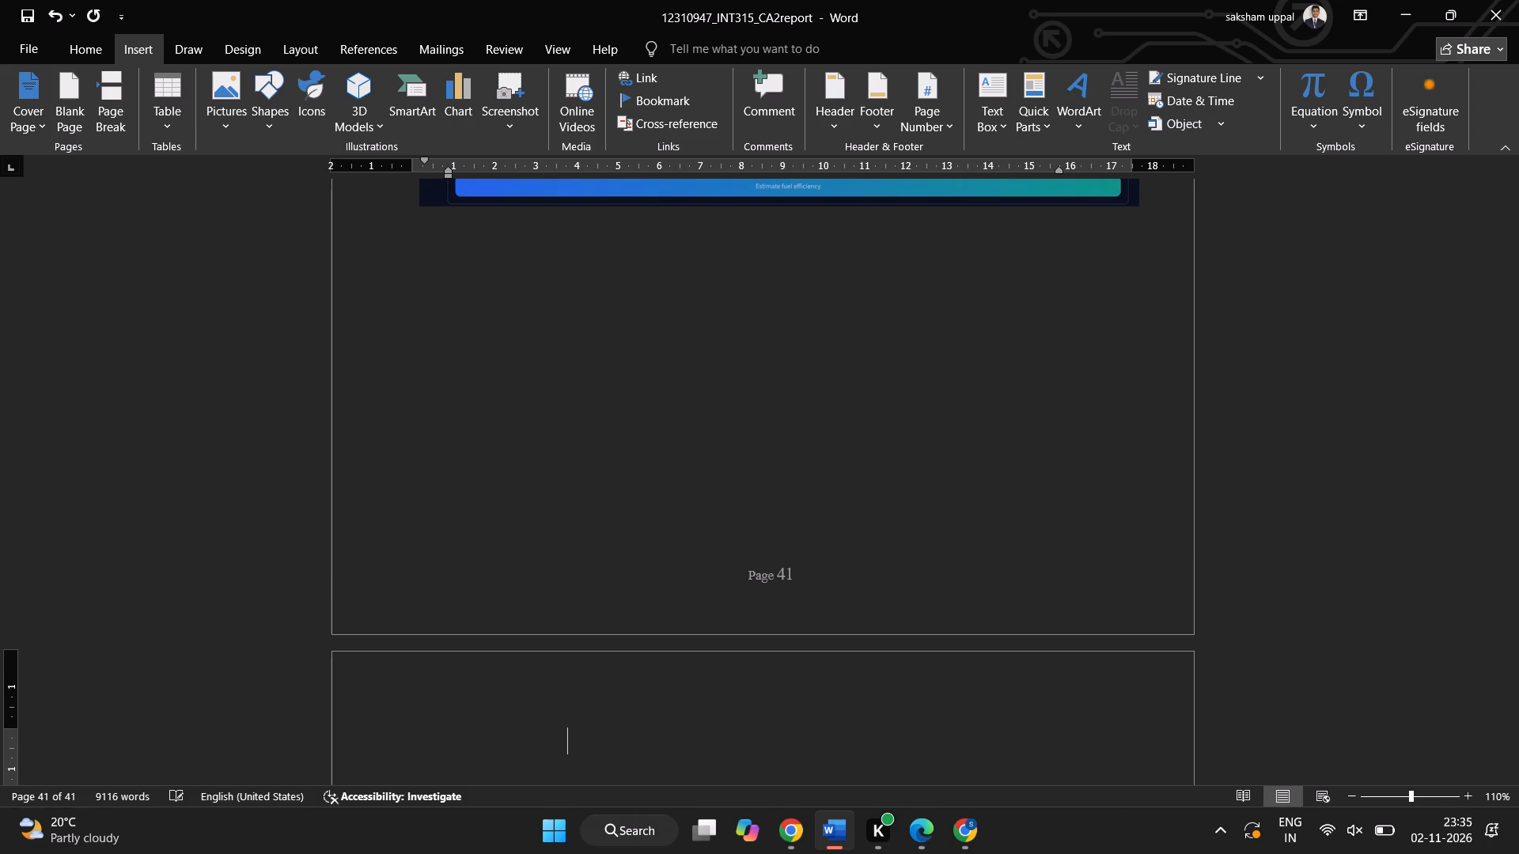
Copy the Dashboard Images heading text and paste it on the indented first line of the new last page.
{"action": "scroll", "coordinate": [952, 474], "scroll_direction": "up", "scroll_amount": 4}
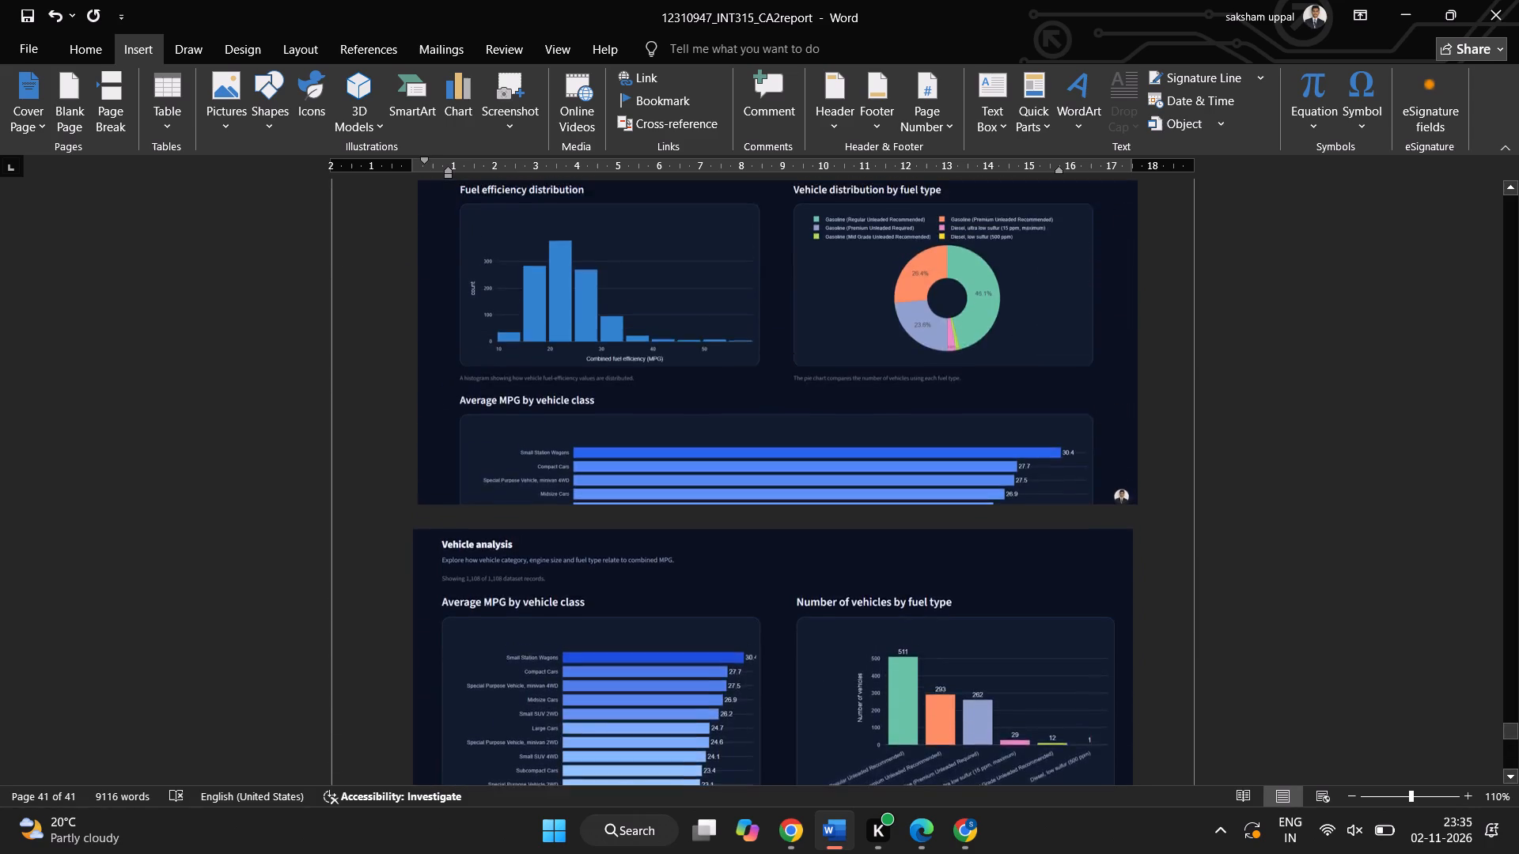
{"action": "scroll", "coordinate": [952, 474], "scroll_direction": "up", "scroll_amount": 4}
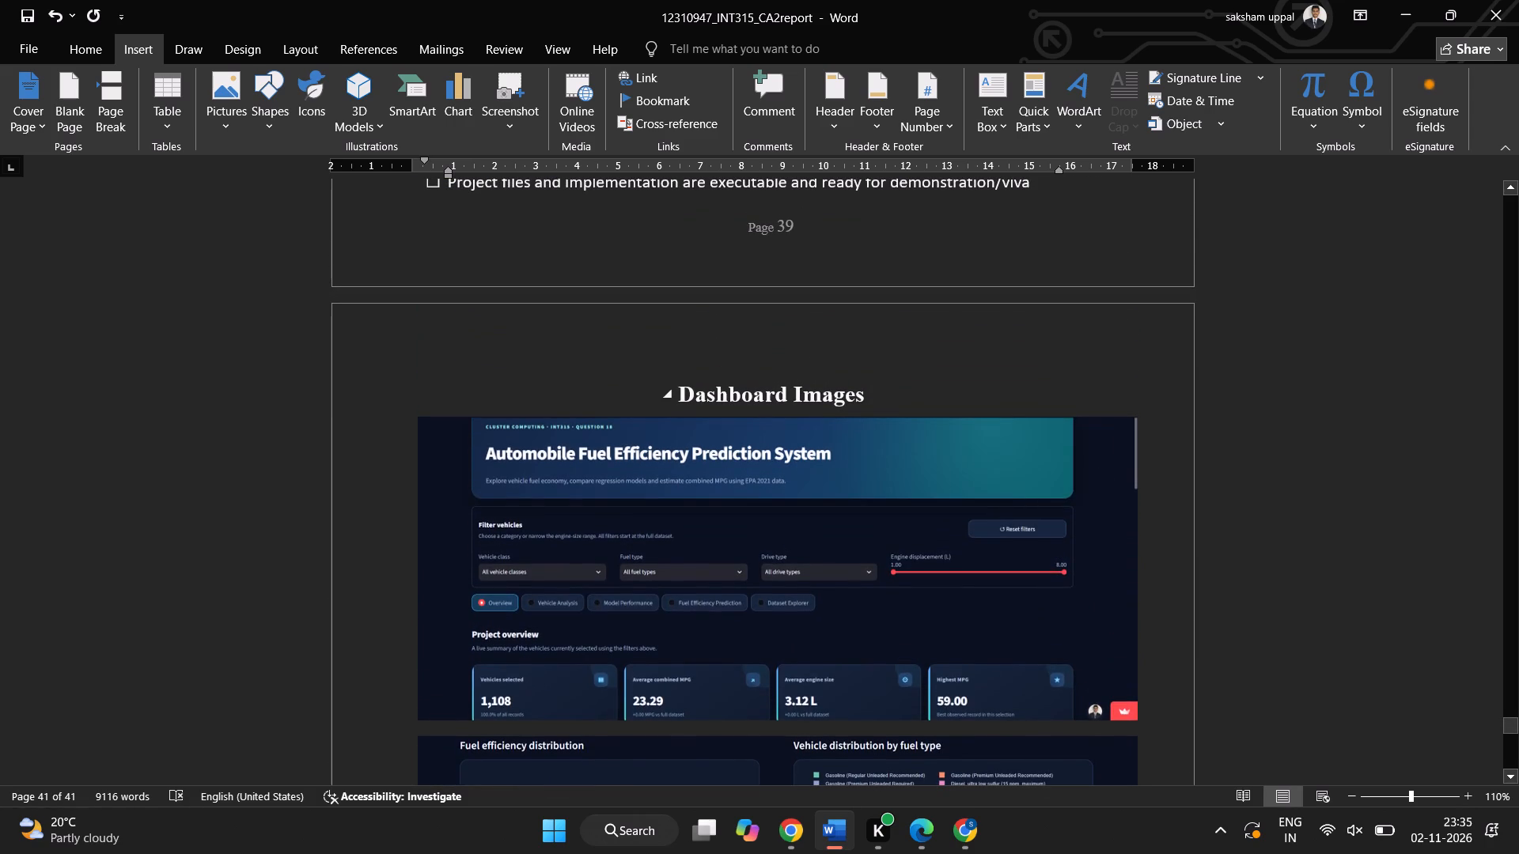
{"action": "left_click_drag", "start_coordinate": [868, 394], "coordinate": [727, 388]}
{"action": "left_click", "coordinate": [727, 388]}
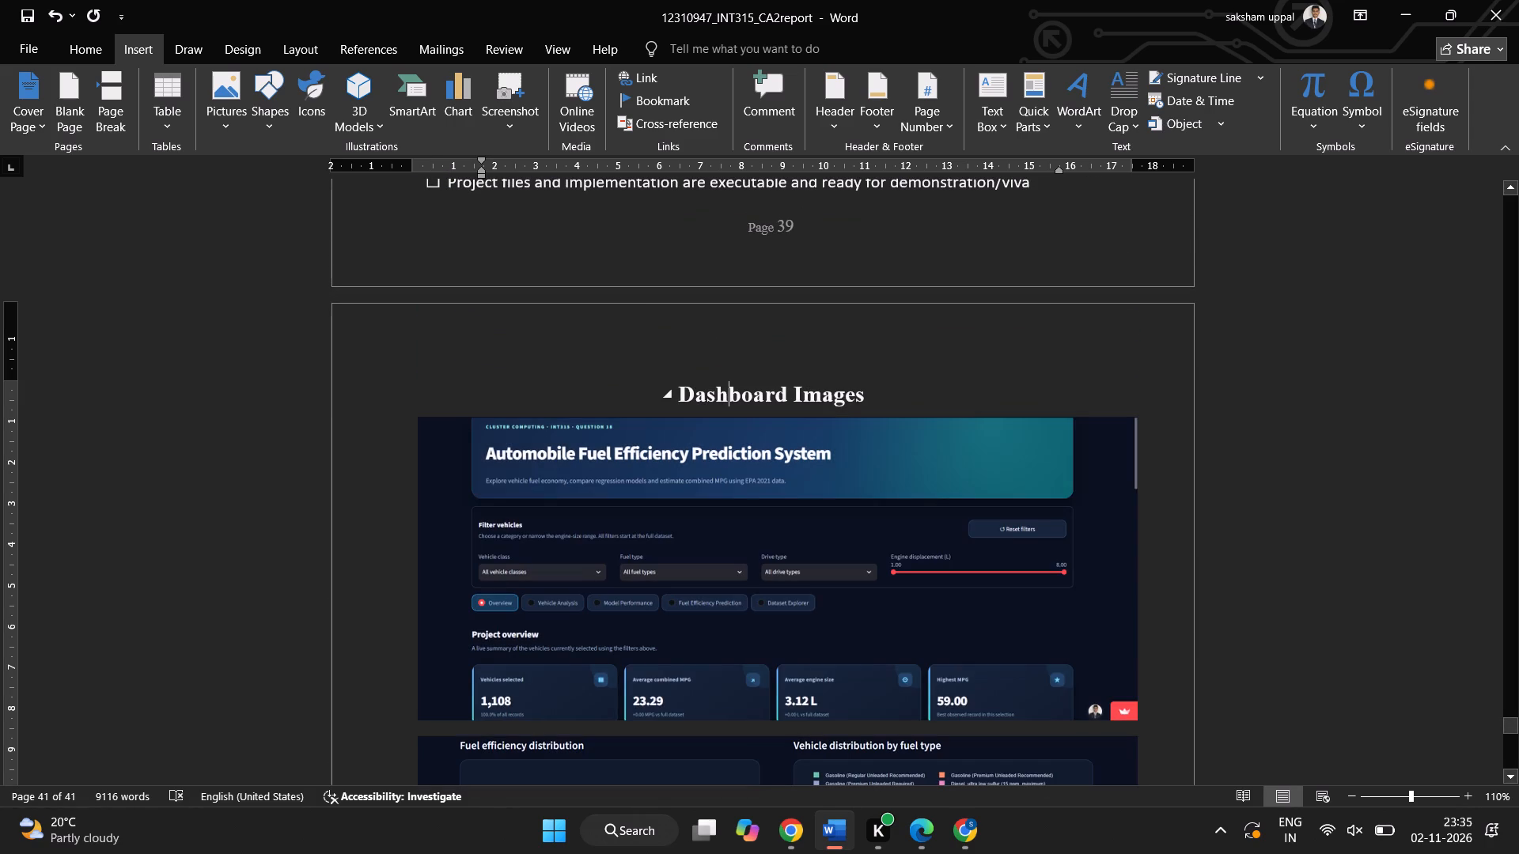
{"action": "left_click_drag", "start_coordinate": [678, 389], "coordinate": [847, 383]}
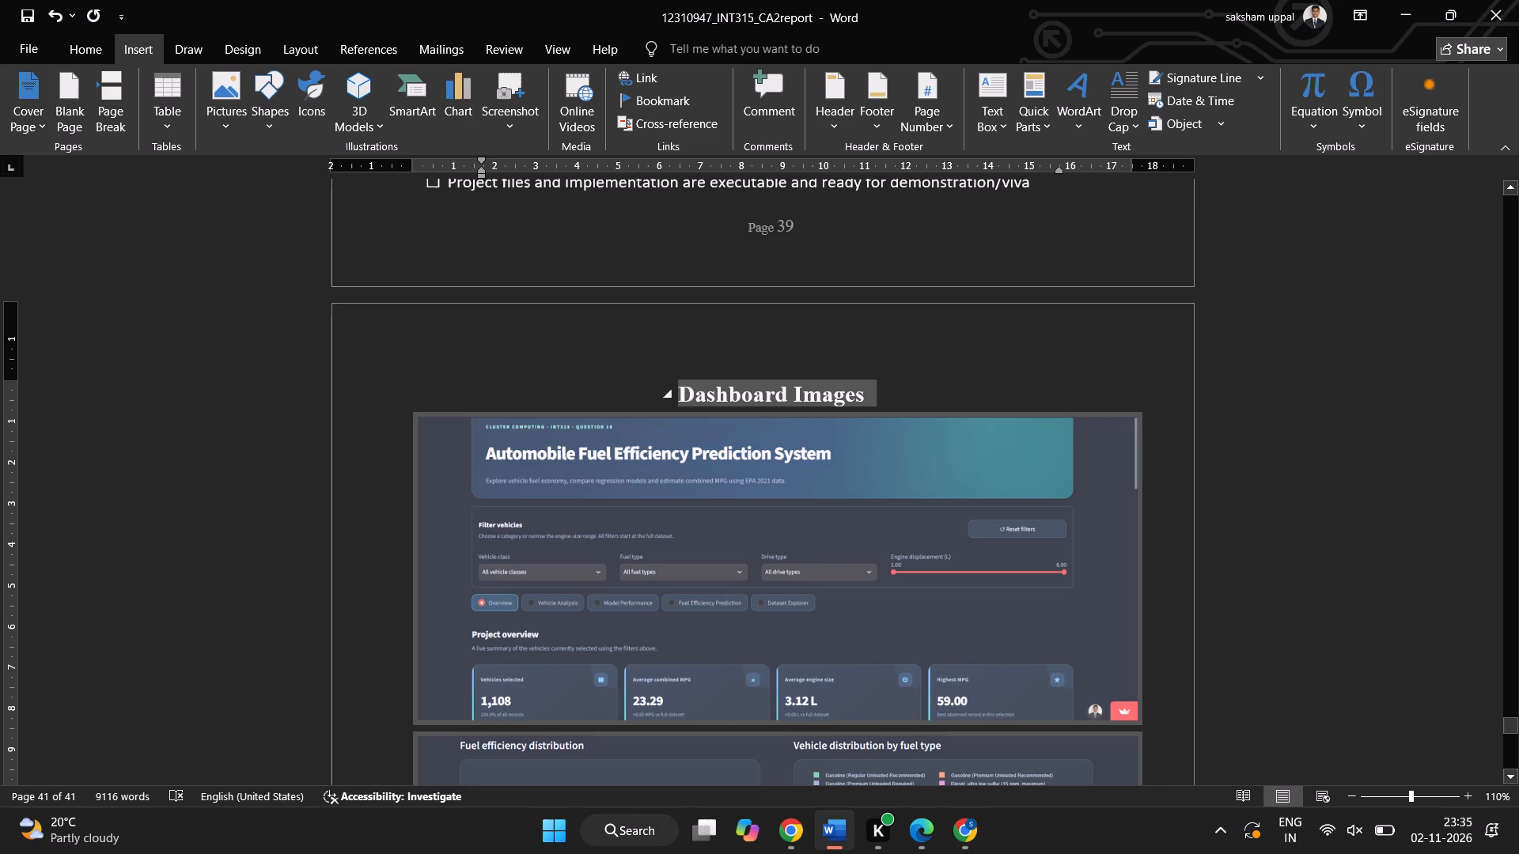
{"action": "left_click_drag", "start_coordinate": [847, 383], "coordinate": [812, 387]}
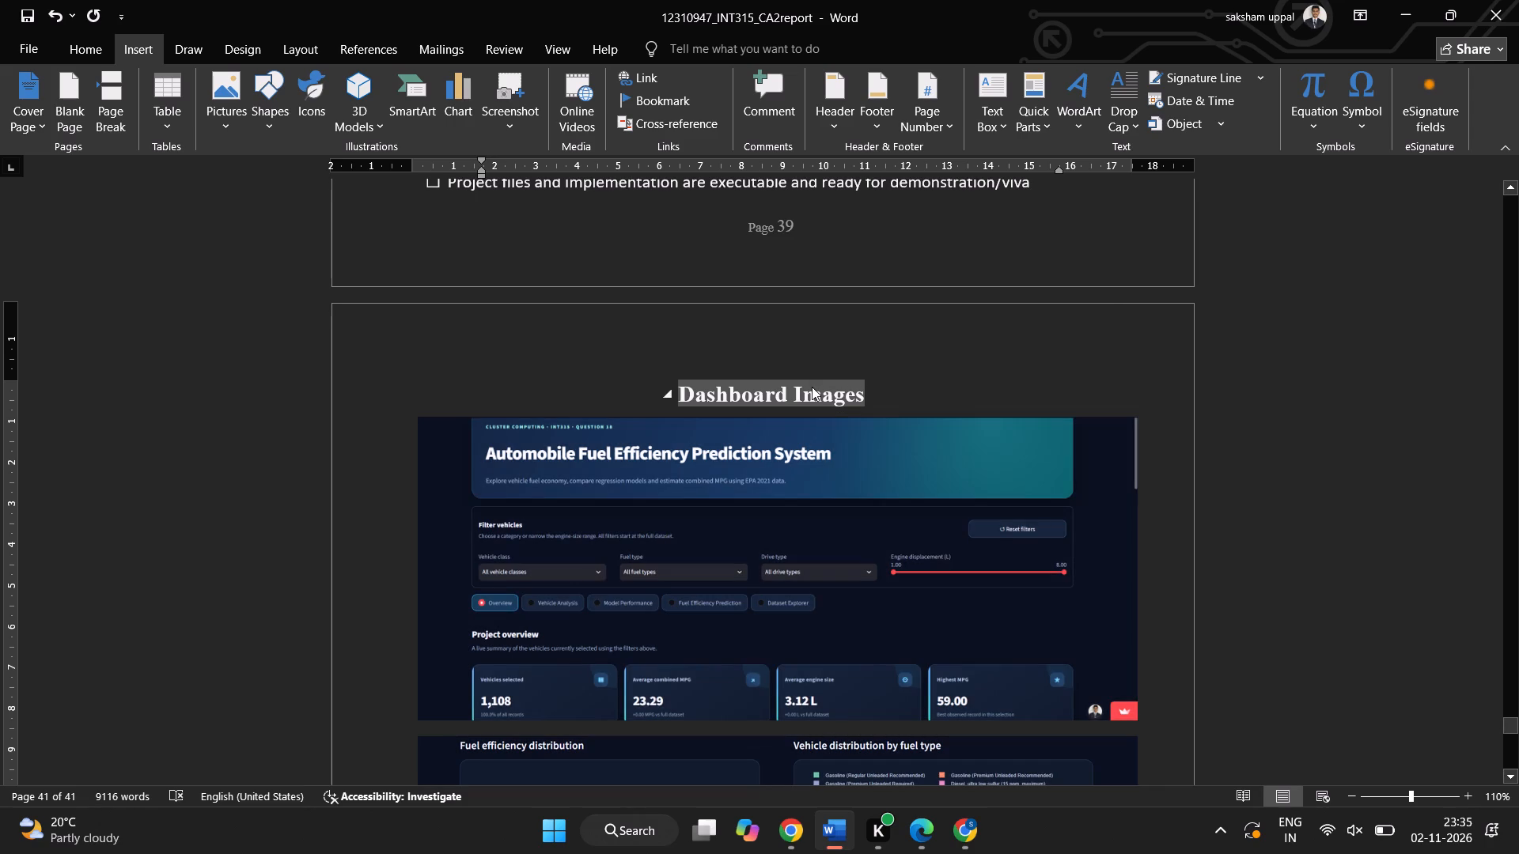
{"action": "key", "text": "ctrl+c"}
{"action": "scroll", "coordinate": [812, 387], "scroll_direction": "down", "scroll_amount": 7}
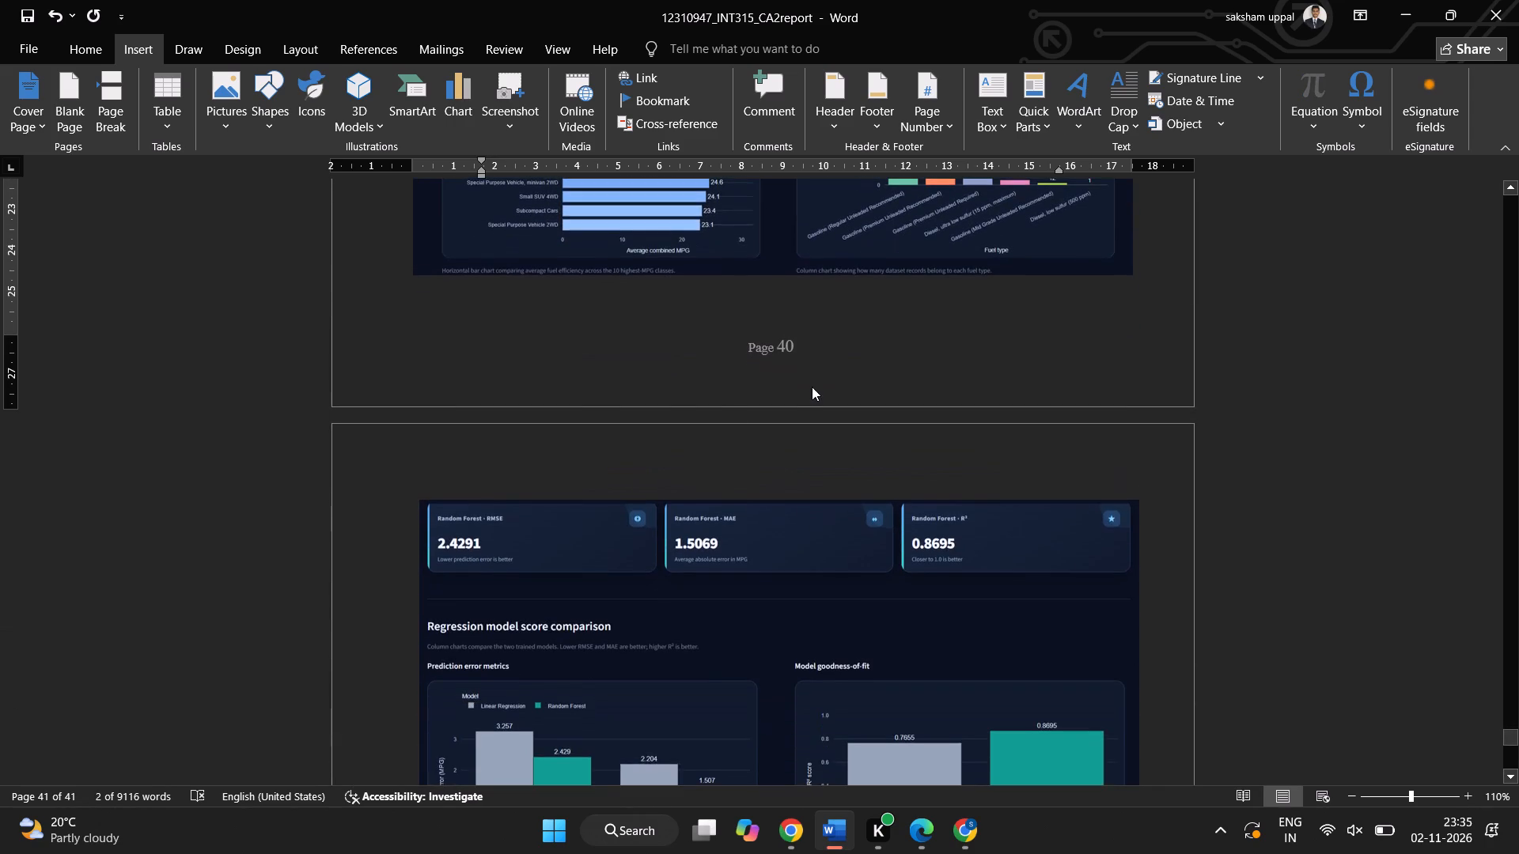
{"action": "scroll", "coordinate": [714, 474], "scroll_direction": "down", "scroll_amount": 3}
{"action": "scroll", "coordinate": [719, 622], "scroll_direction": "down", "scroll_amount": 1}
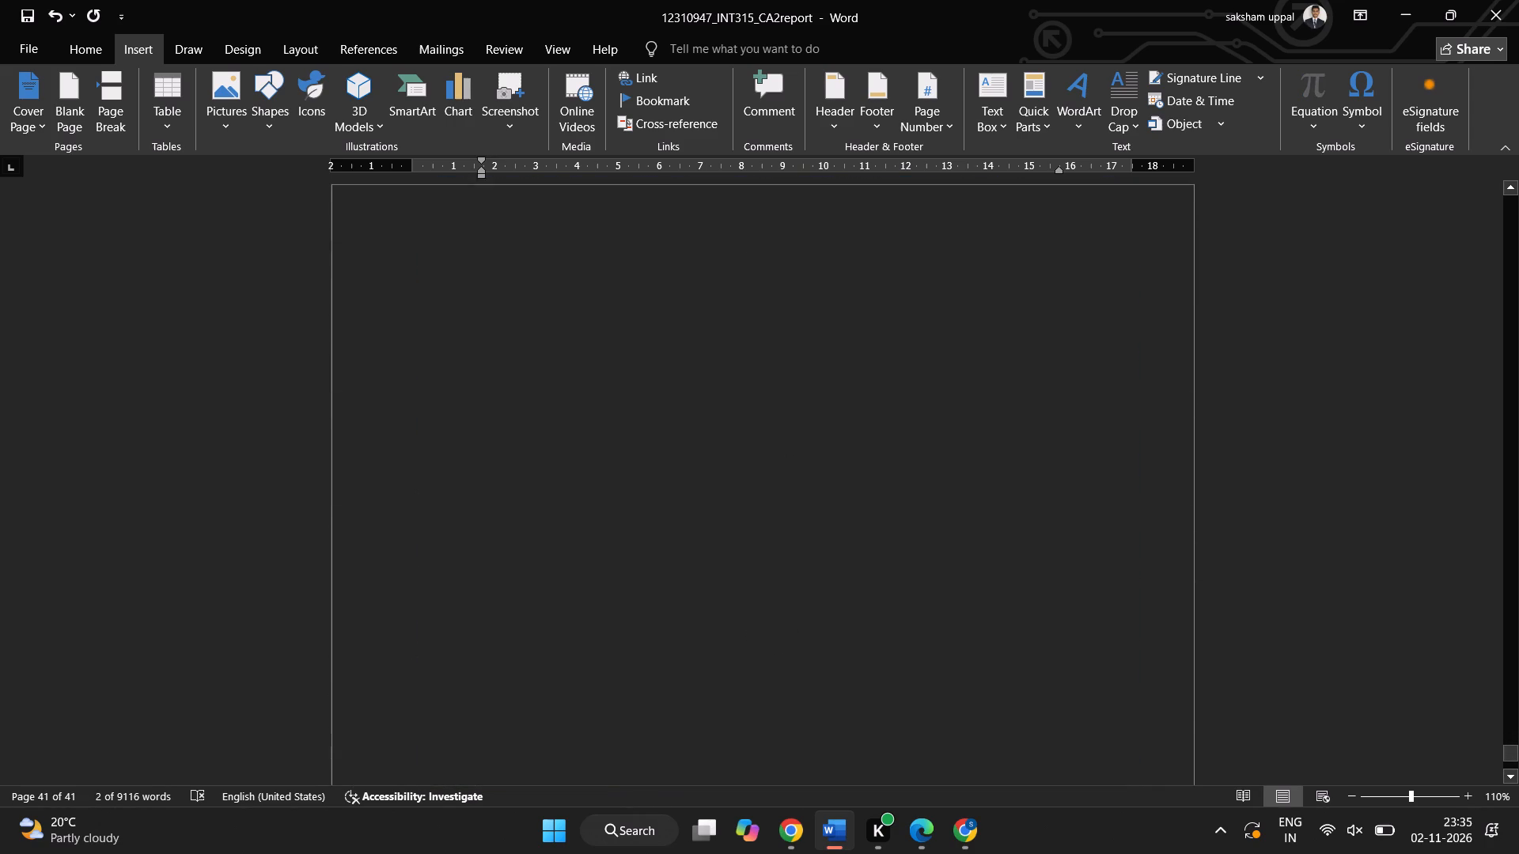
{"action": "left_click", "coordinate": [702, 270]}
{"action": "scroll", "coordinate": [702, 270], "scroll_direction": "up", "scroll_amount": 1}
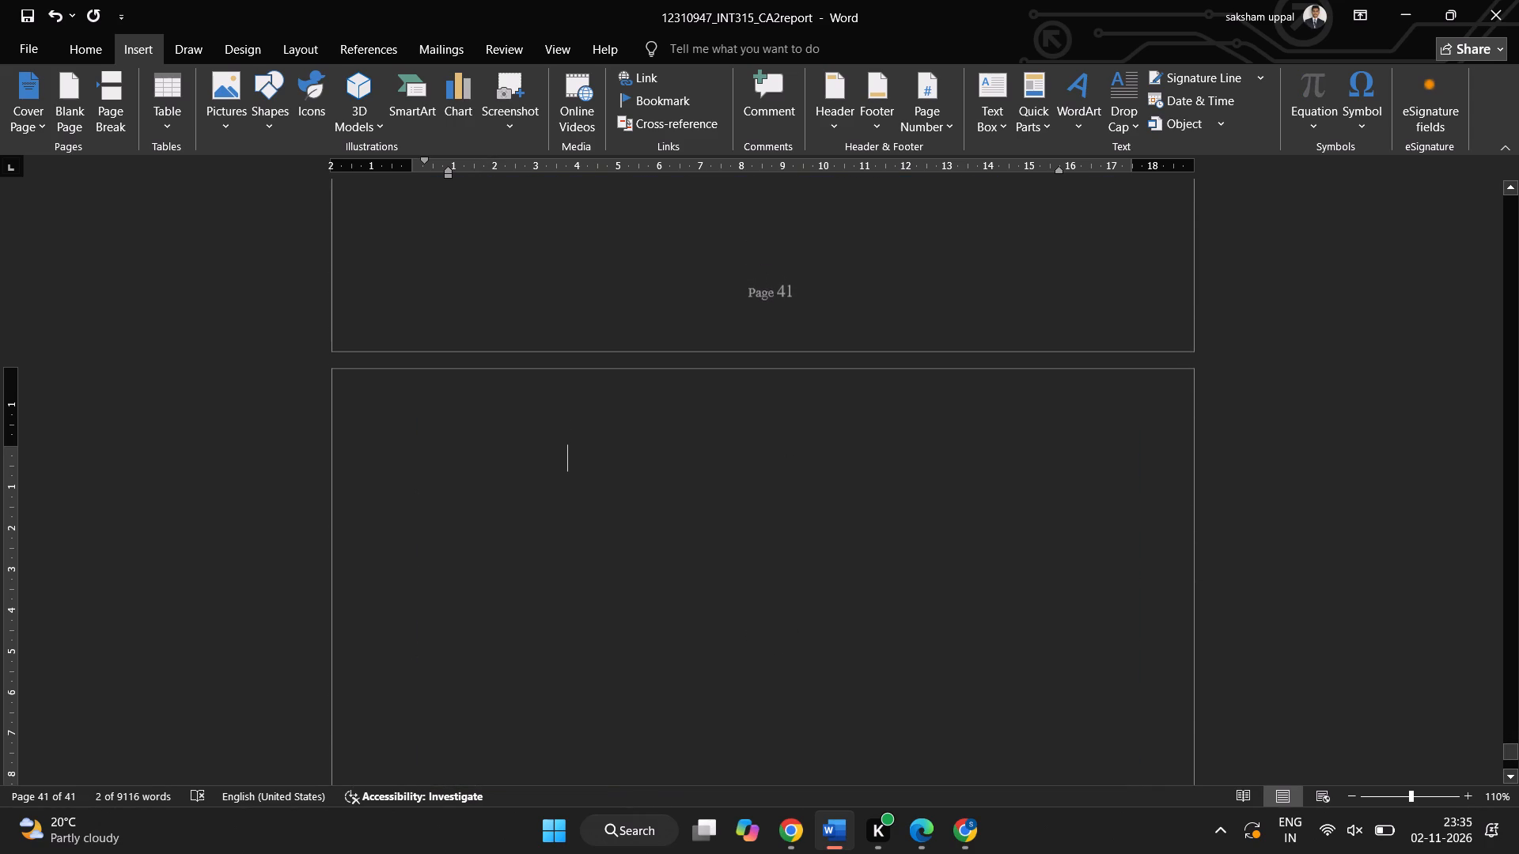
{"action": "key", "text": "ctrl+v"}
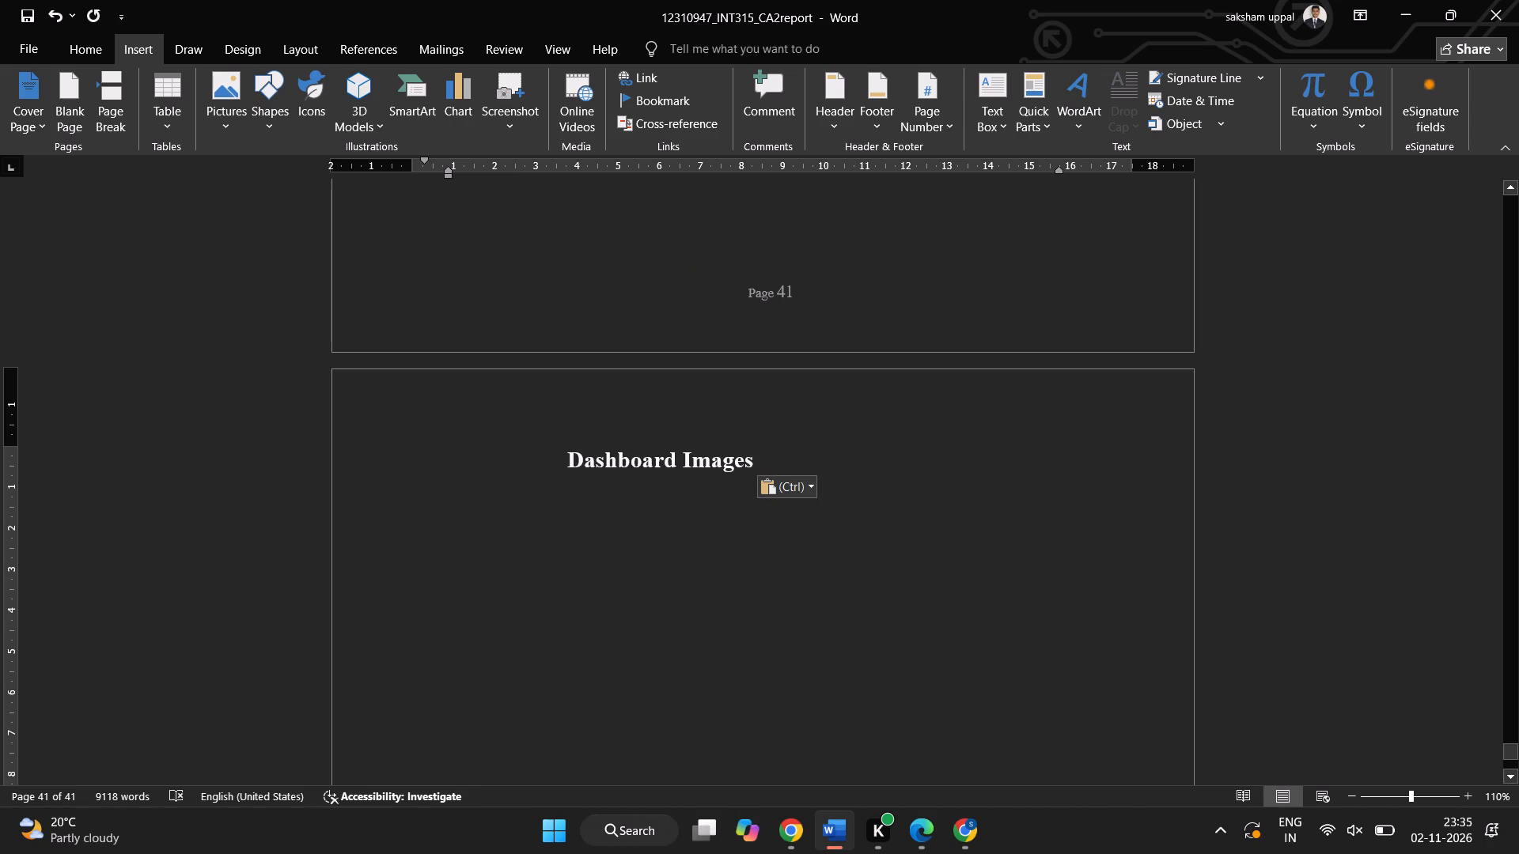
Shift the pasted heading toward the middle of the page by inserting spaces in front of it.
{"action": "left_click", "coordinate": [559, 451]}
{"action": "key", "text": "space"}
{"action": "key", "text": "space"}
{"action": "key", "text": "space"}
{"action": "key", "text": "space"}
{"action": "key", "text": "space"}
{"action": "key", "text": "space"}
{"action": "key", "text": "space"}
{"action": "key", "text": "space"}
{"action": "key", "text": "space"}
{"action": "key", "text": "space"}
{"action": "key", "text": "space"}
{"action": "key", "text": "space"}
{"action": "key", "text": "space"}
{"action": "key", "text": "space"}
{"action": "key", "text": "space"}
{"action": "key", "text": "space"}
{"action": "key", "text": "space"}
{"action": "key", "text": "space"}
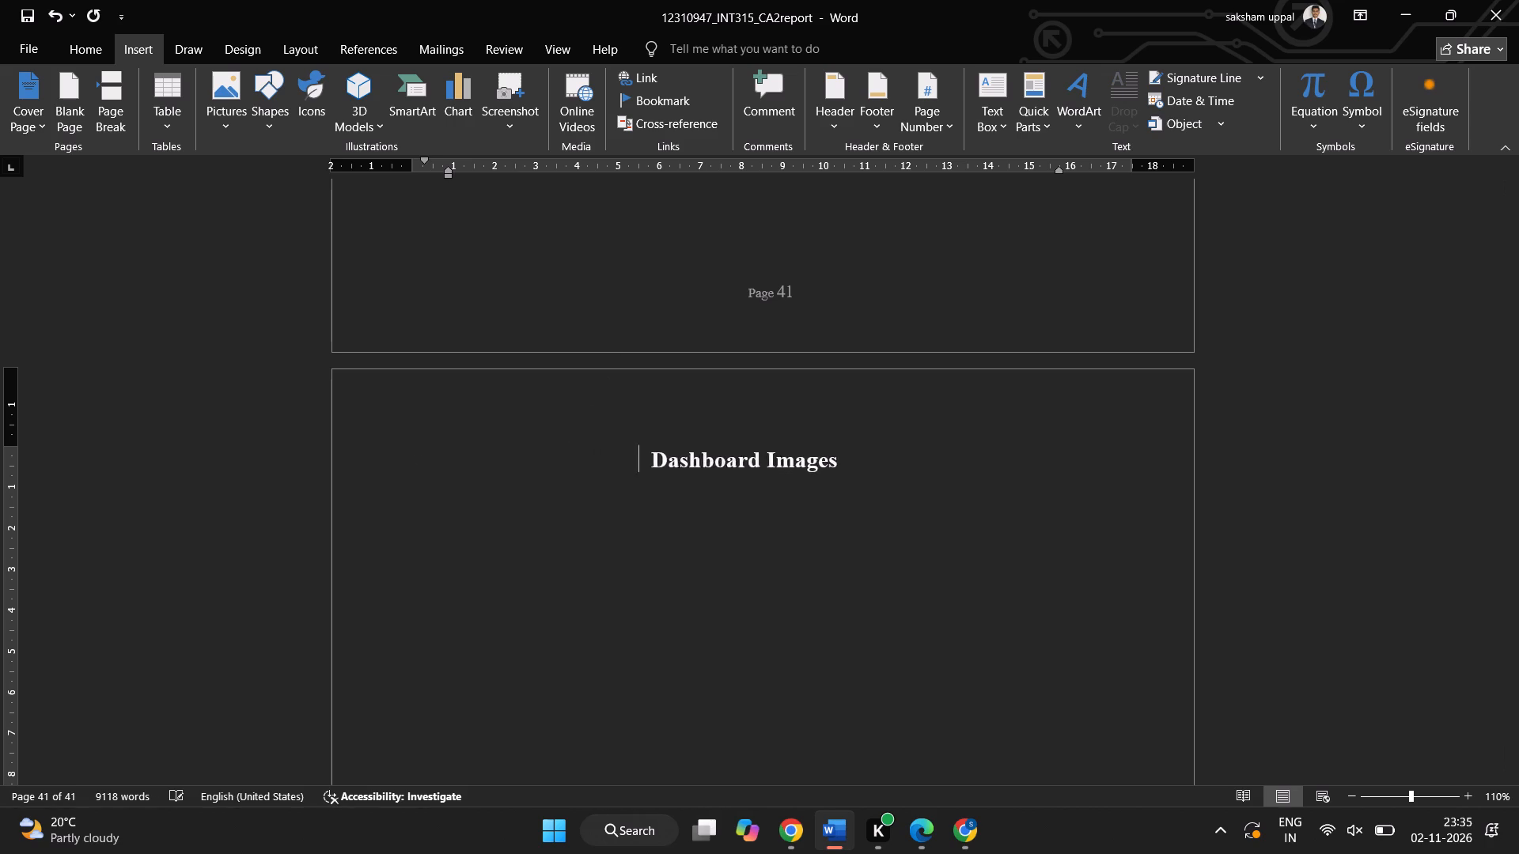
Replace the pasted heading's wording with "Plagrisim Report".
{"action": "left_click", "coordinate": [851, 459]}
{"action": "key", "text": "BackSpace"}
{"action": "key", "text": "BackSpace"}
{"action": "key", "text": "BackSpace"}
{"action": "key", "text": "BackSpace"}
{"action": "key", "text": "BackSpace"}
{"action": "key", "text": "BackSpace"}
{"action": "key", "text": "BackSpace"}
{"action": "key", "text": "BackSpace"}
{"action": "key", "text": "BackSpace"}
{"action": "key", "text": "BackSpace"}
{"action": "key", "text": "BackSpace"}
{"action": "key", "text": "BackSpace"}
{"action": "key", "text": "BackSpace"}
{"action": "key", "text": "BackSpace"}
{"action": "key", "text": "BackSpace"}
{"action": "key", "text": "BackSpace"}
{"action": "key", "text": "BackSpace"}
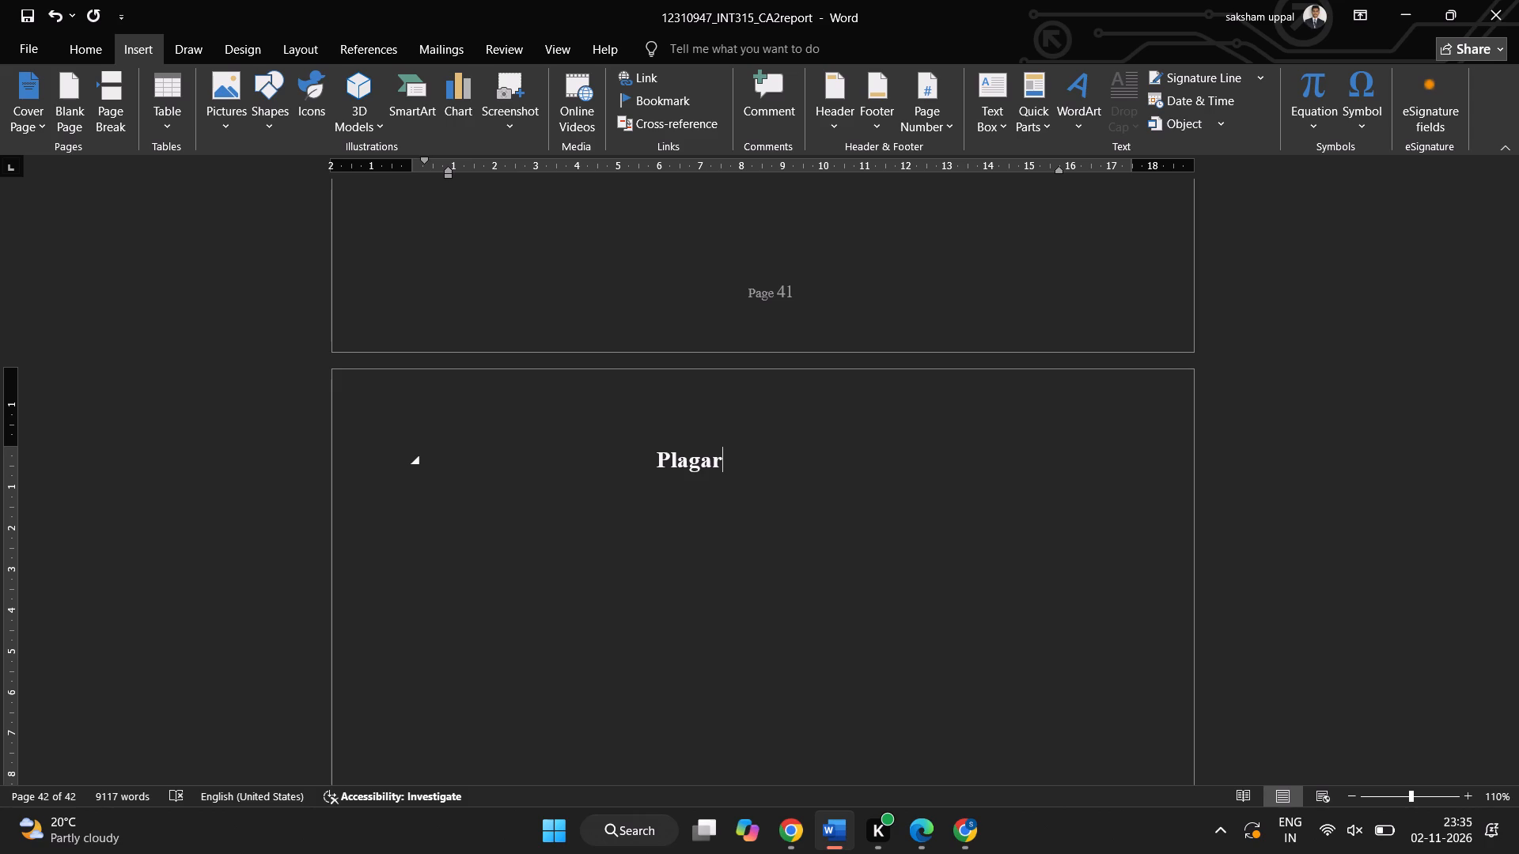
{"action": "key", "text": "BackSpace"}
{"action": "key", "text": "BackSpace"}
{"action": "type", "text": "ri"}
{"action": "type", "text": "sim"}
{"action": "key", "text": "space"}
{"action": "key", "text": "r"}
{"action": "type", "text": "eport"}
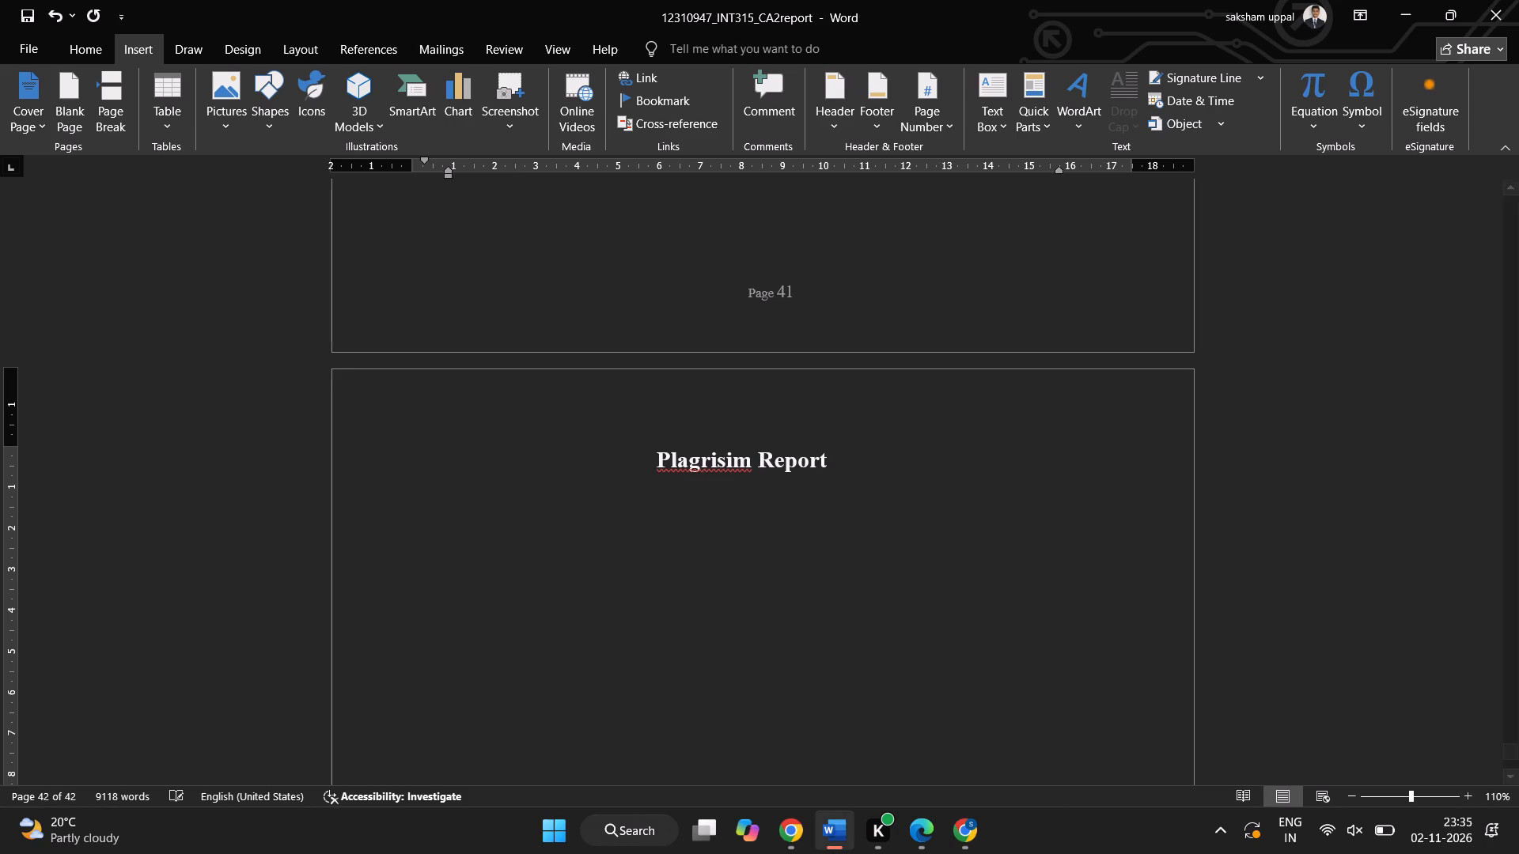
Capture the Plagiarism.Free report page in the browser, including the score and matched sources, and paste it below the Plagrisim Report heading.
{"action": "left_click", "coordinate": [782, 840]}
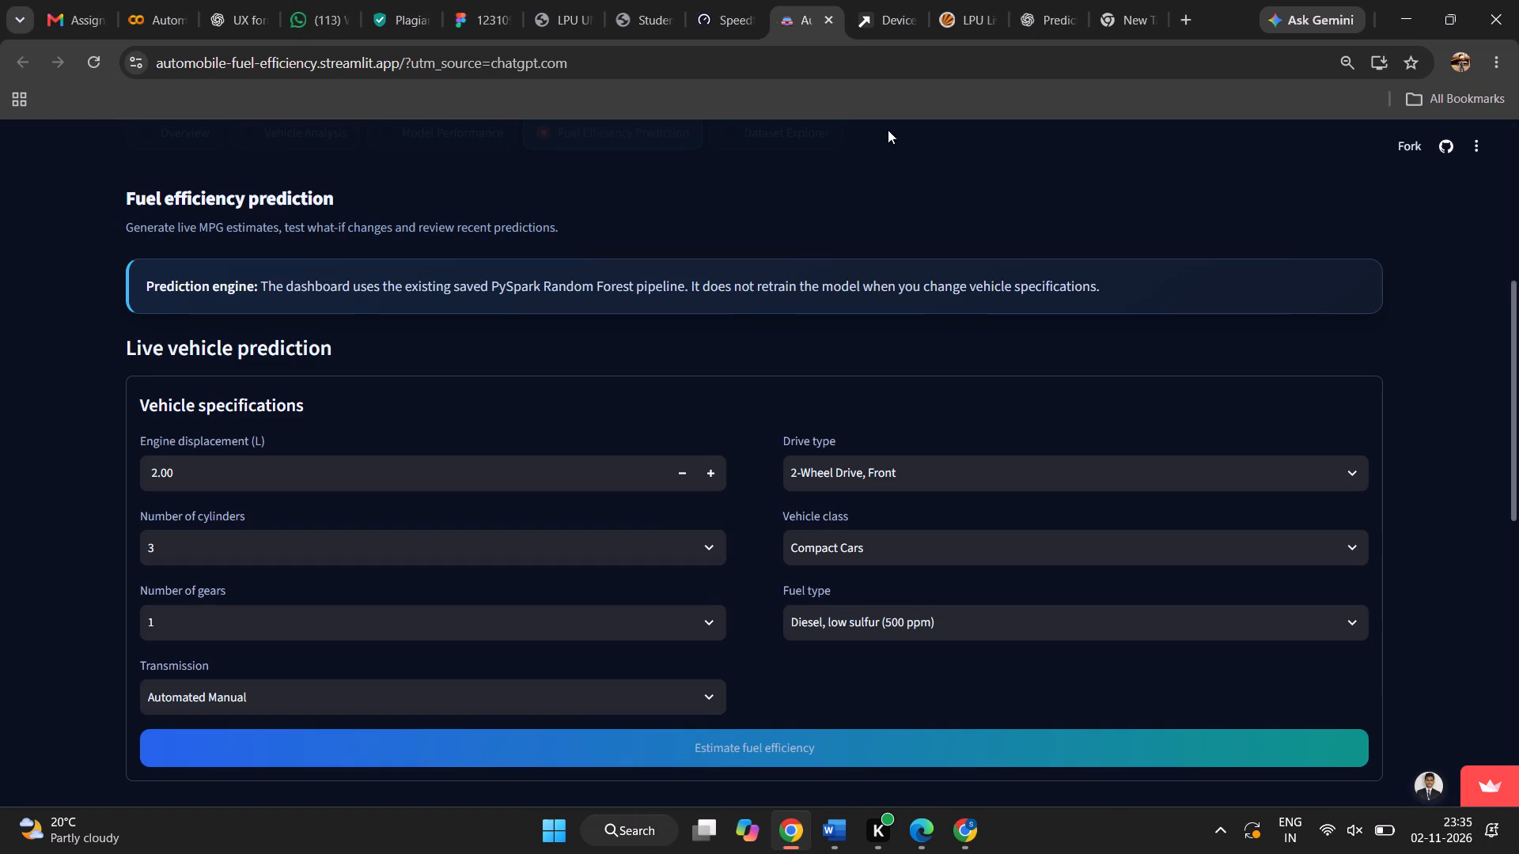
{"action": "left_click", "coordinate": [1122, 18]}
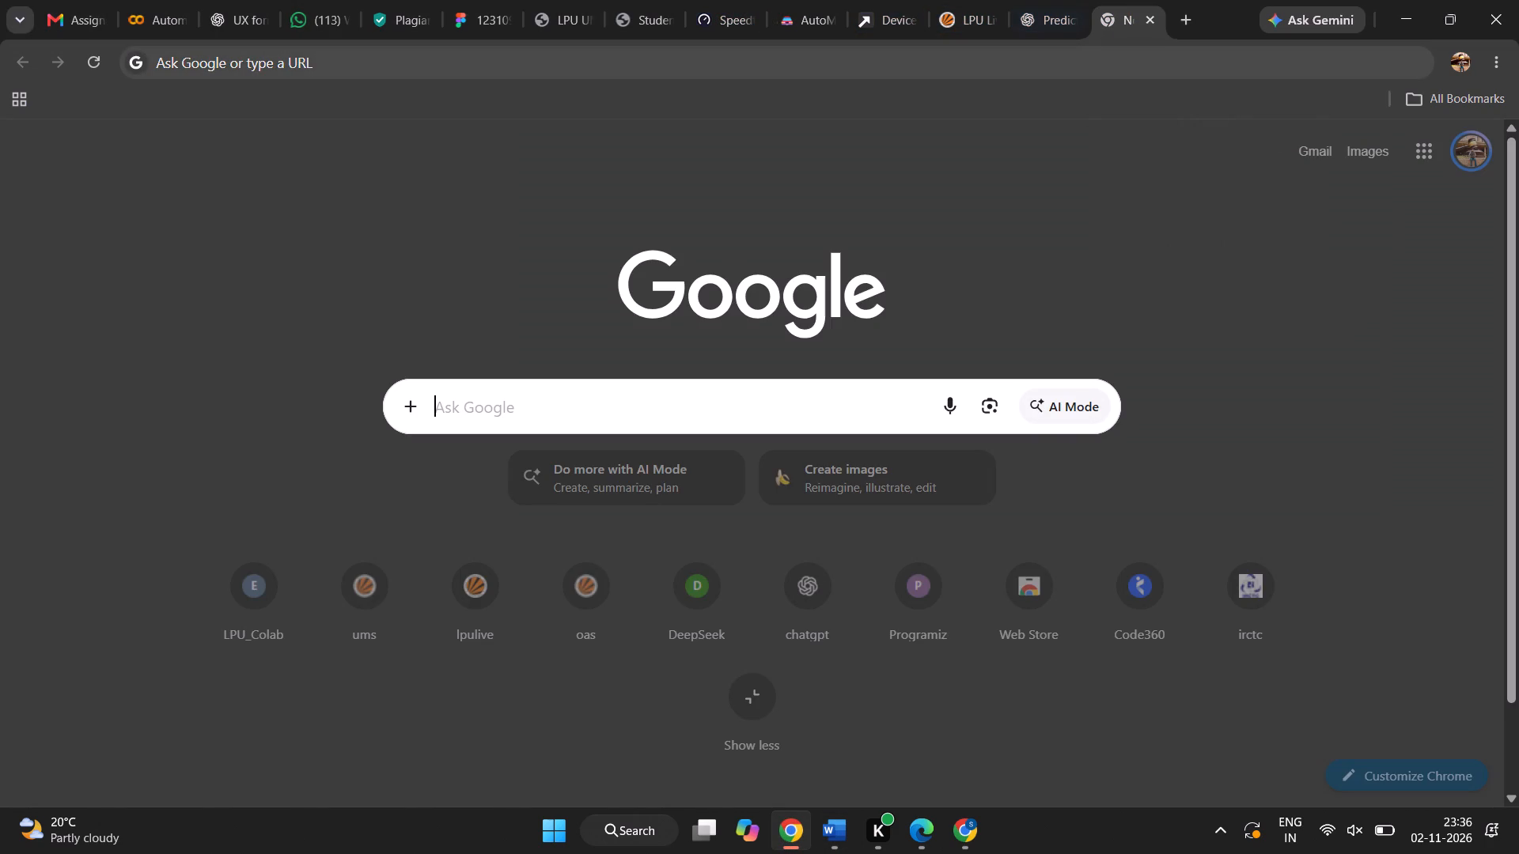
{"action": "left_click", "coordinate": [377, 10]}
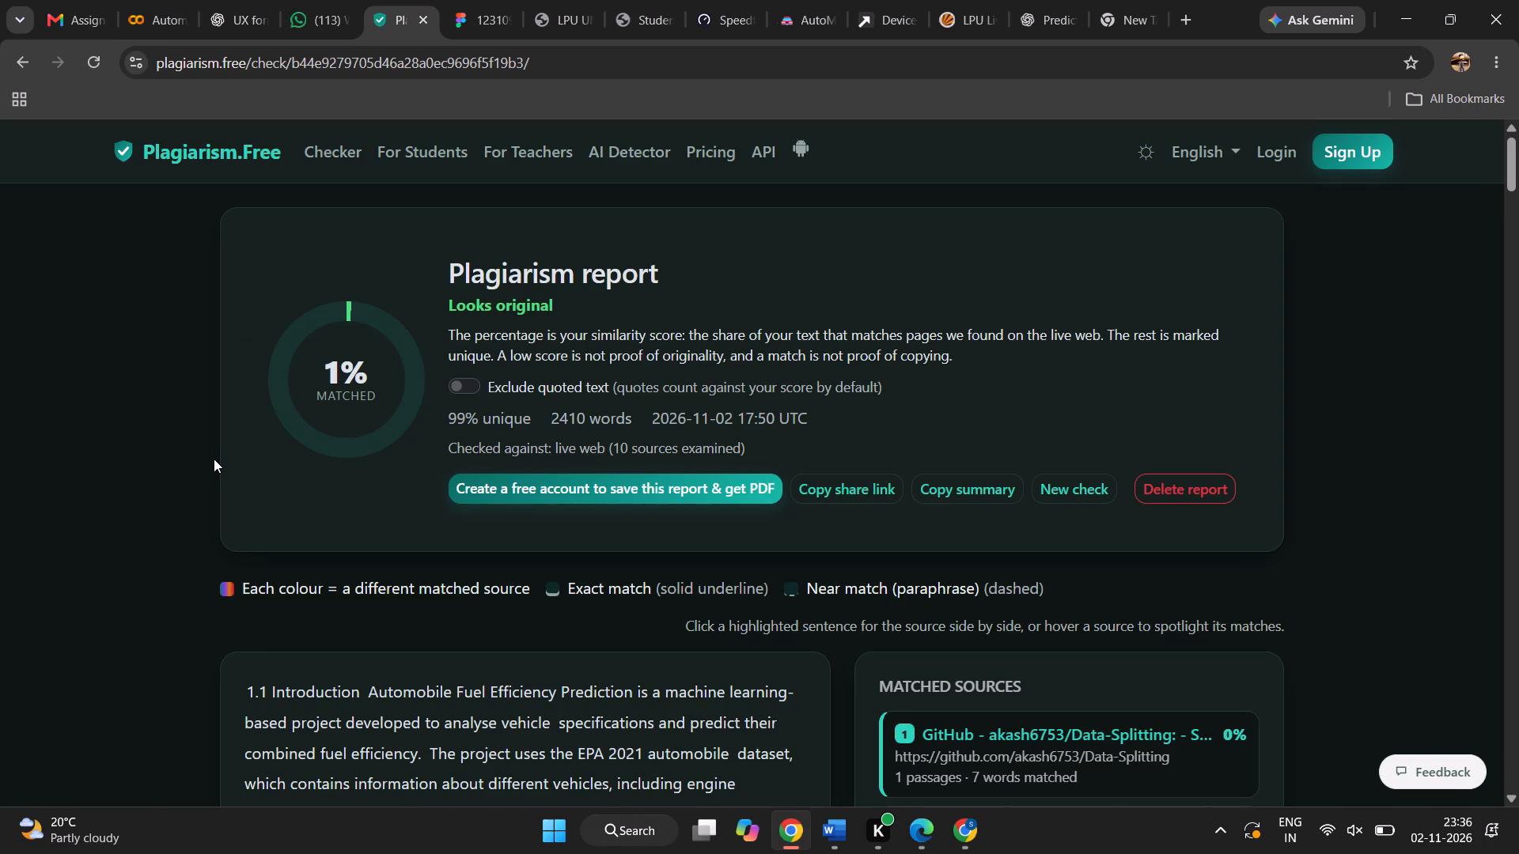
{"action": "key", "text": "Print"}
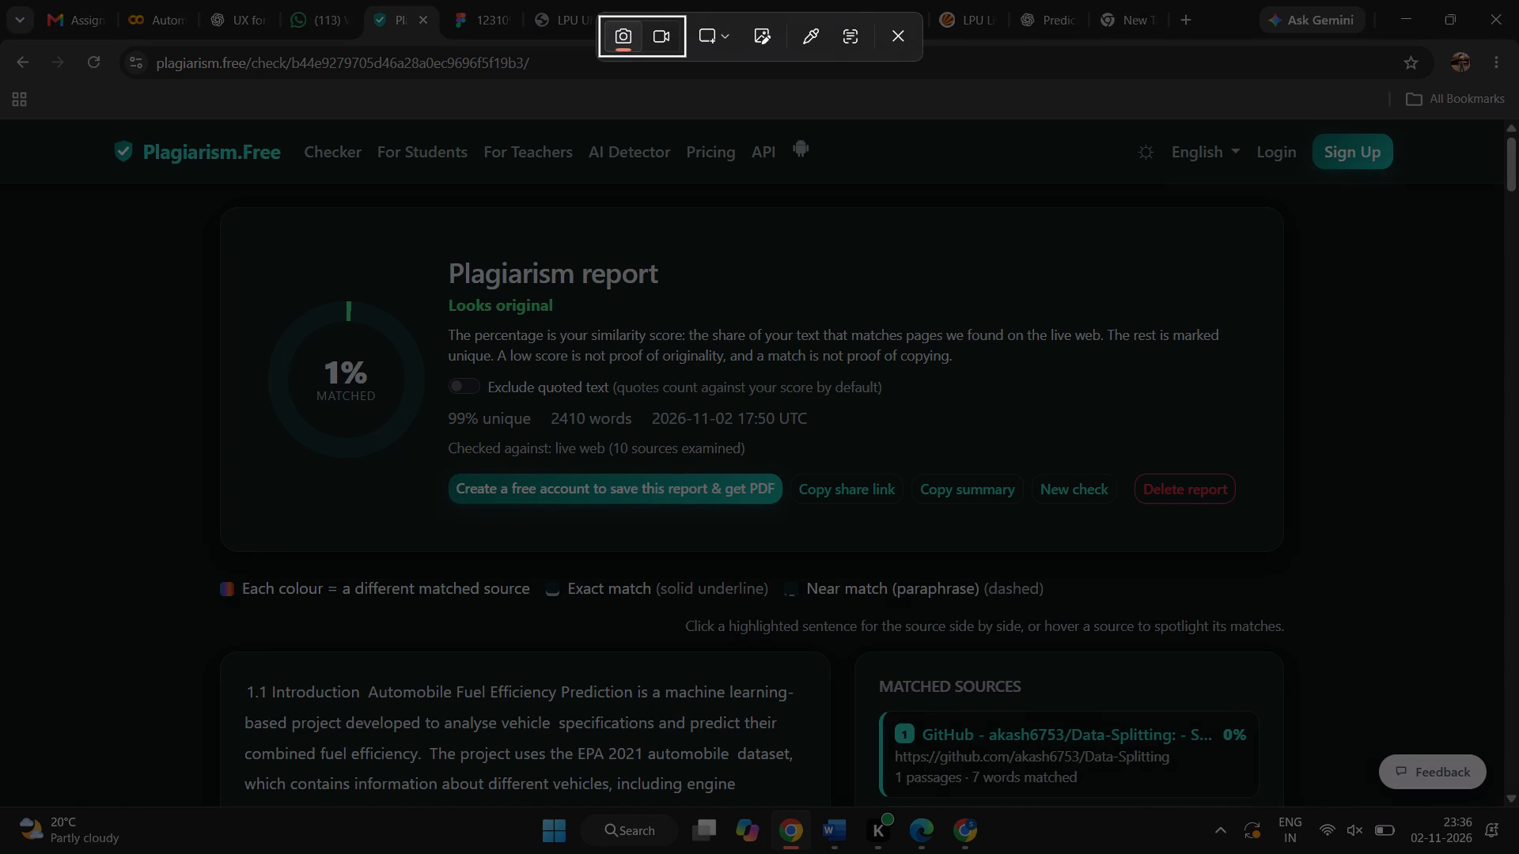
{"action": "left_click_drag", "start_coordinate": [107, 134], "coordinate": [1031, 544]}
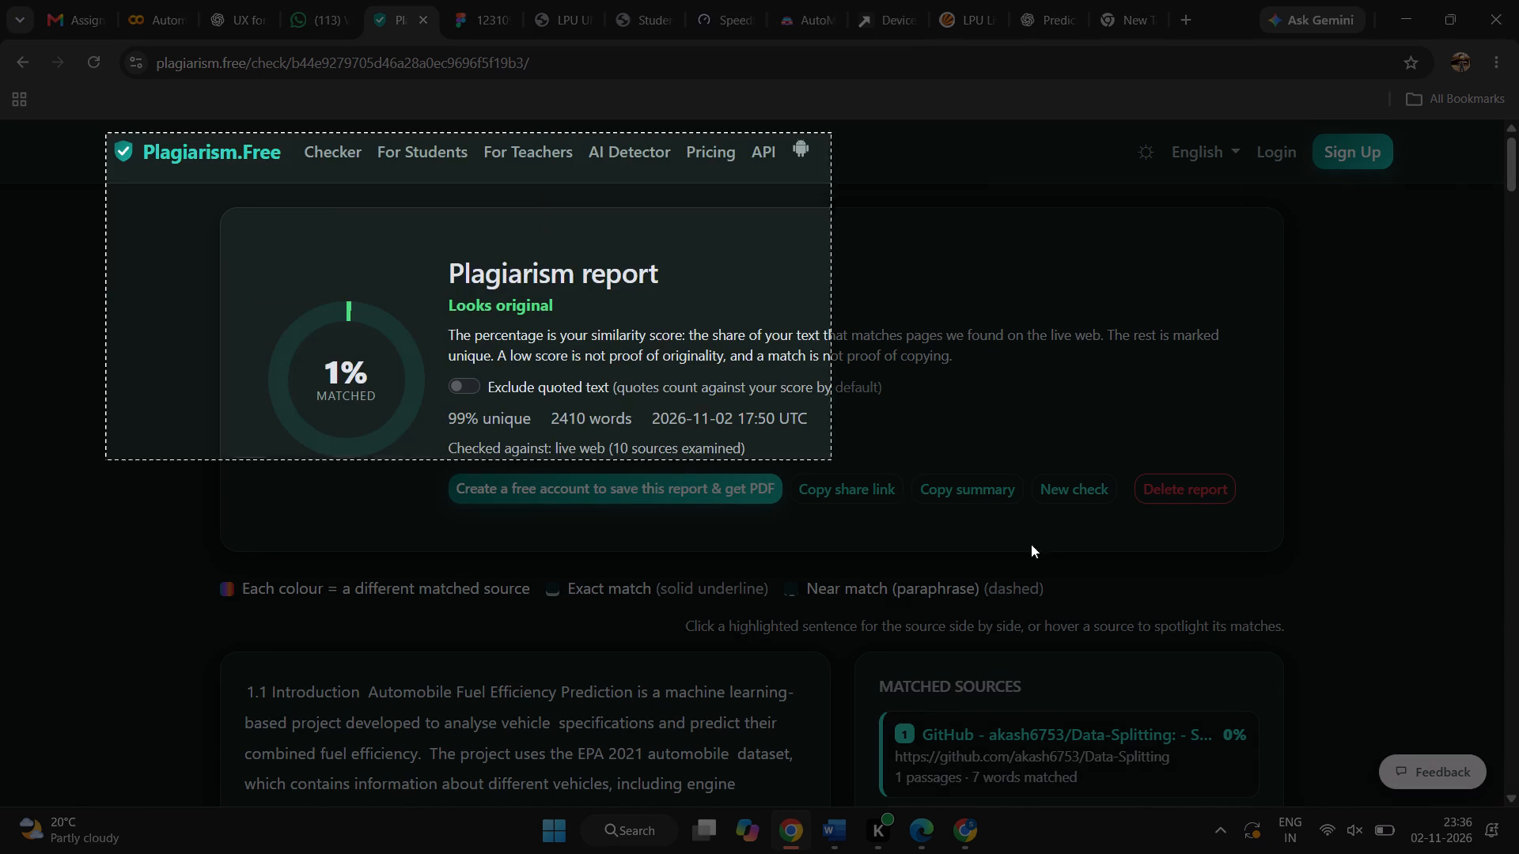
{"action": "left_click_drag", "start_coordinate": [1031, 544], "coordinate": [1497, 801]}
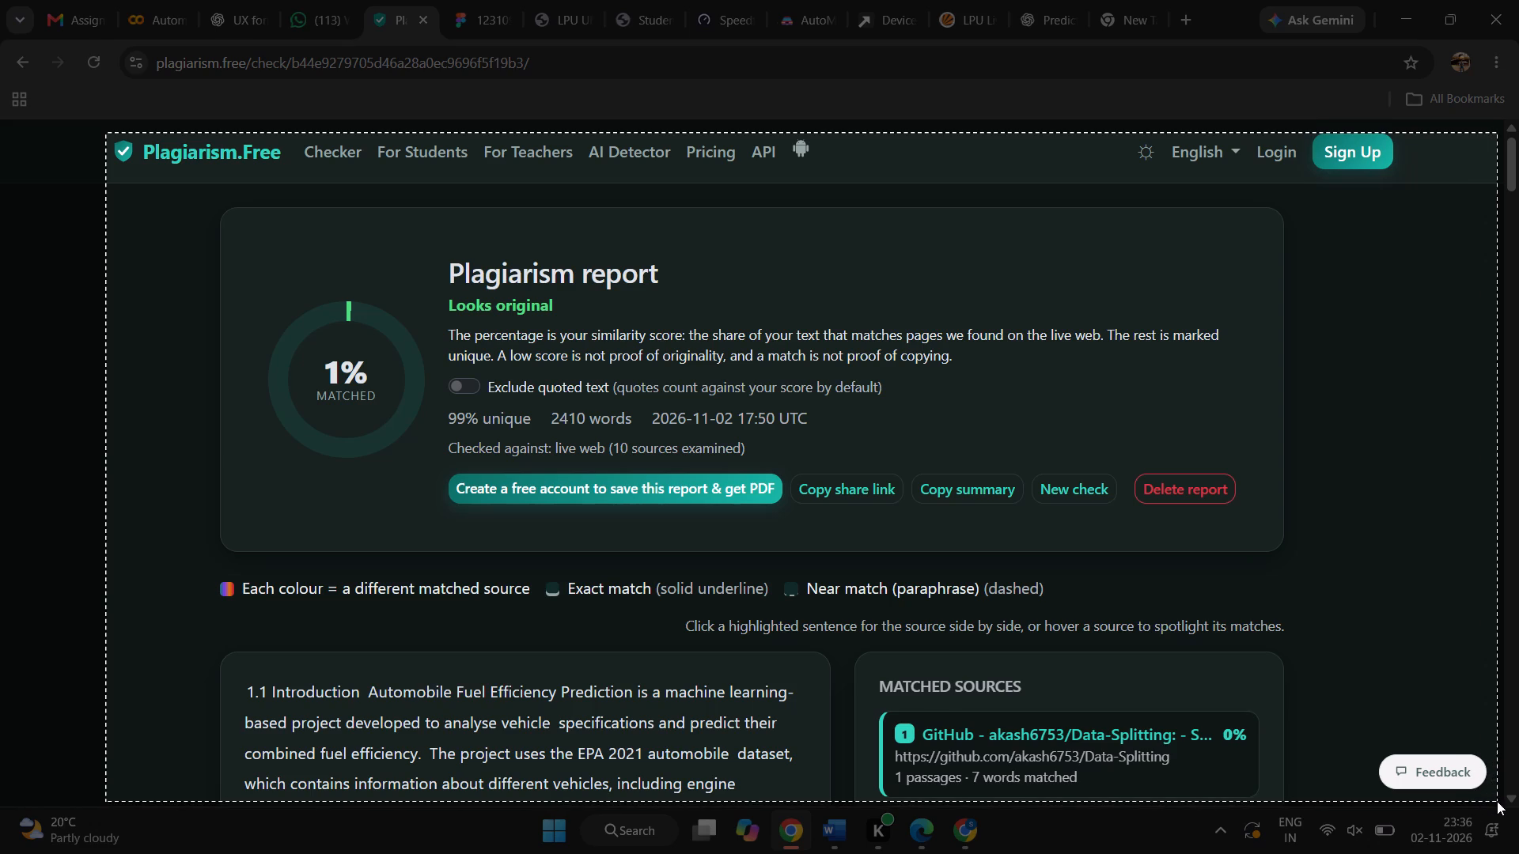
{"action": "left_click_drag", "start_coordinate": [1497, 801], "coordinate": [1497, 800]}
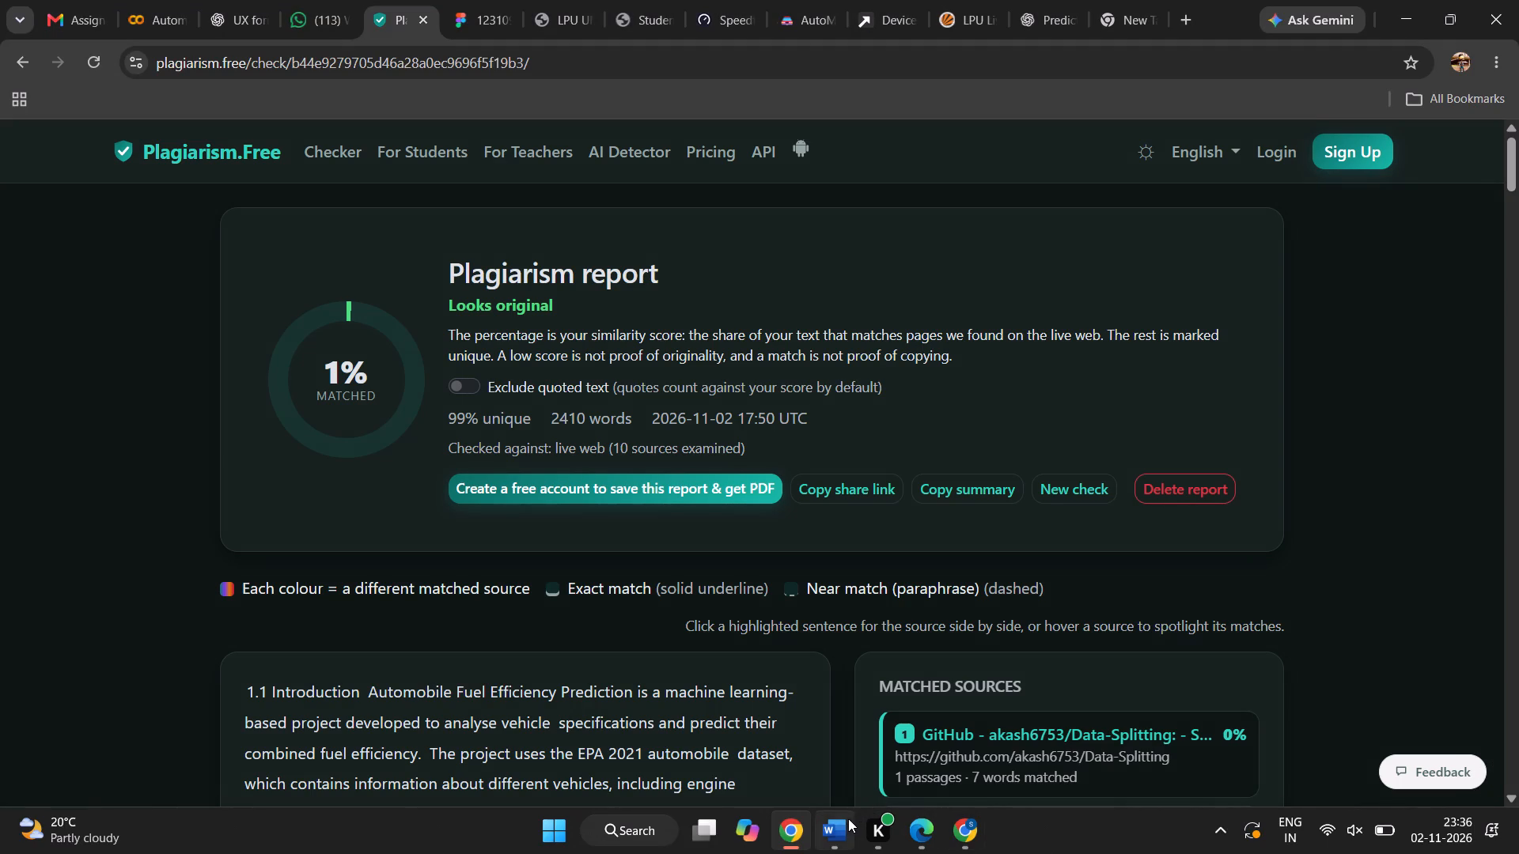
{"action": "left_click", "coordinate": [847, 818]}
{"action": "key", "text": "Return"}
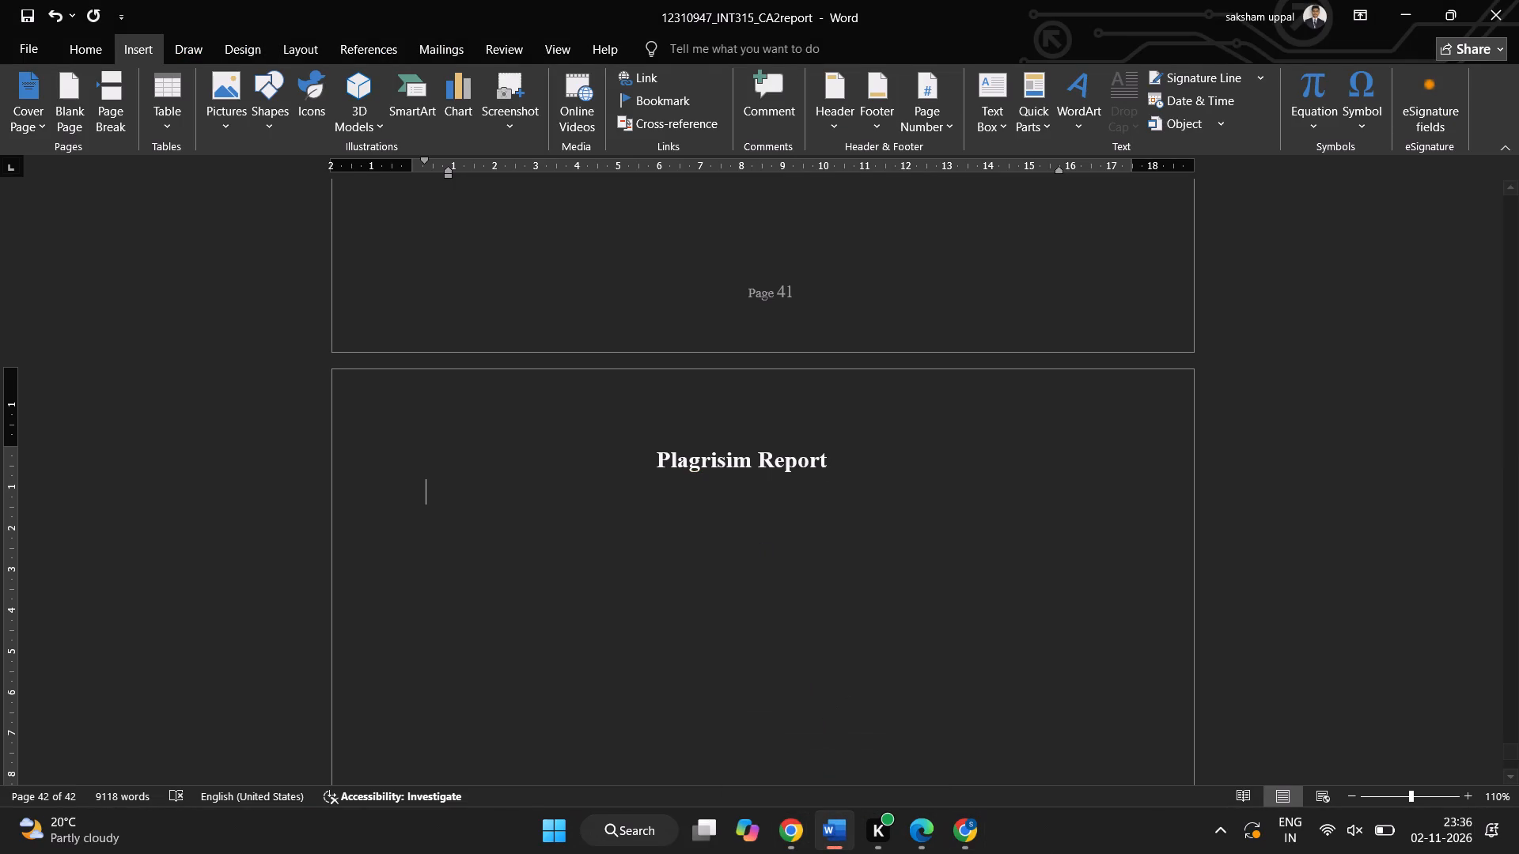
{"action": "key", "text": "ctrl+v"}
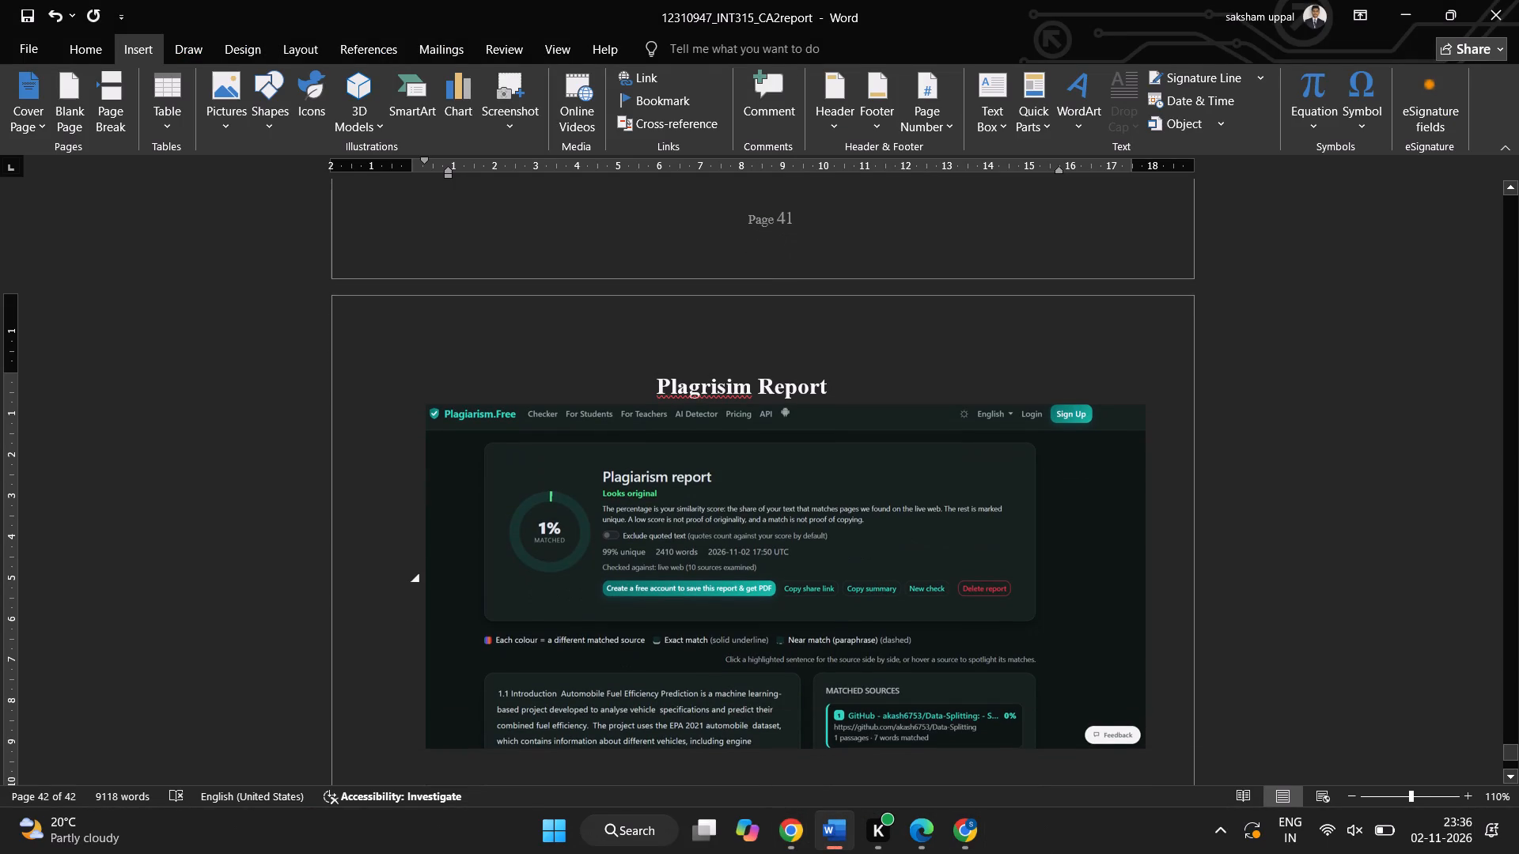
Save the report as a PDF in the Downloads folder under its existing file name, replacing the earlier PDF.
{"action": "scroll", "coordinate": [759, 543], "scroll_direction": "up", "scroll_amount": 10}
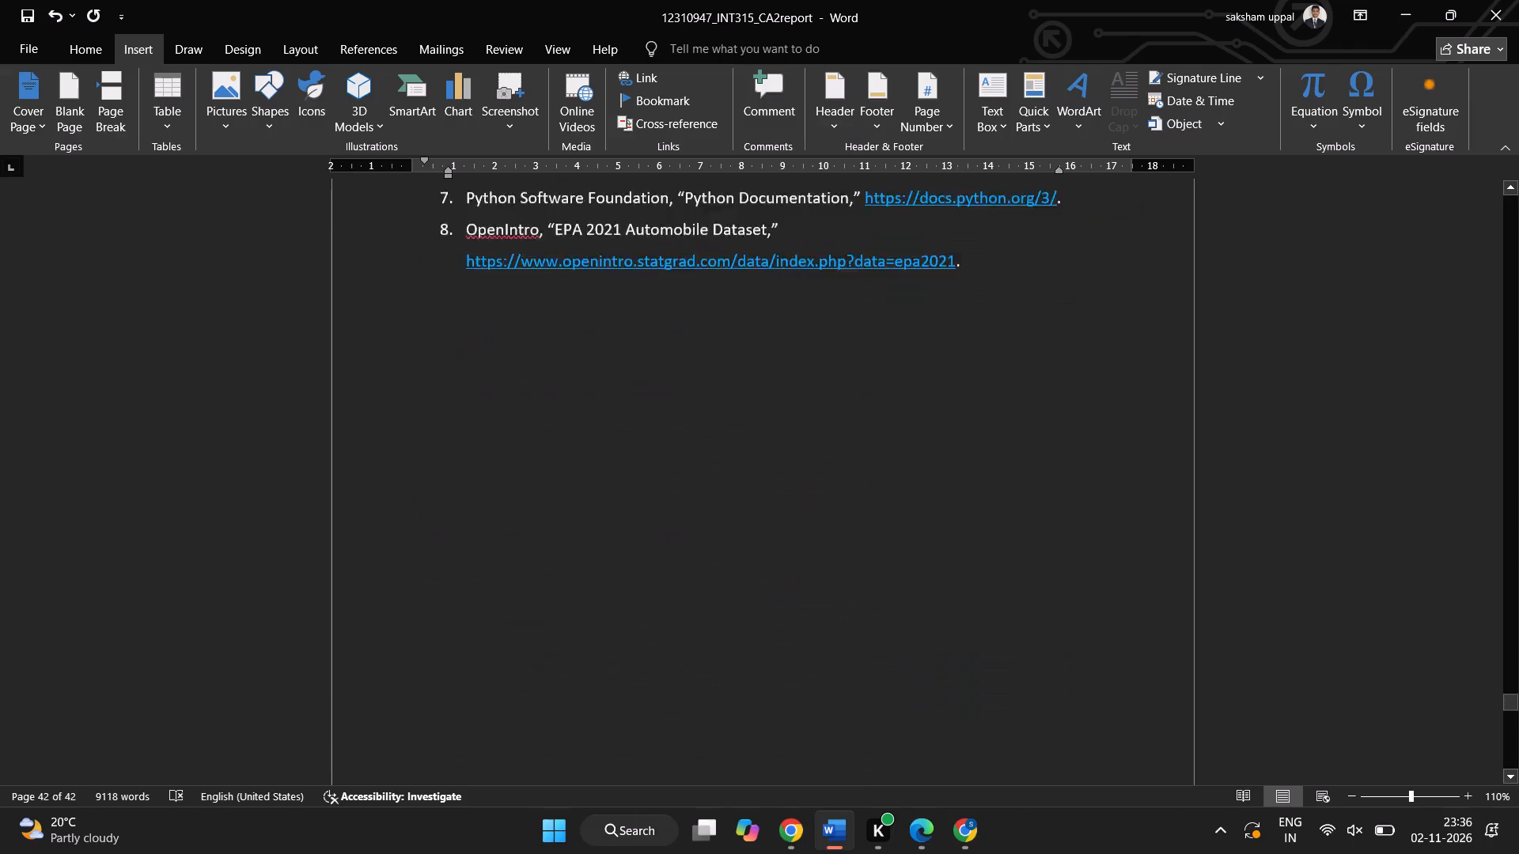
{"action": "scroll", "coordinate": [759, 543], "scroll_direction": "up", "scroll_amount": 3}
{"action": "scroll", "coordinate": [759, 543], "scroll_direction": "up", "scroll_amount": 20}
{"action": "scroll", "coordinate": [759, 543], "scroll_direction": "up", "scroll_amount": 6}
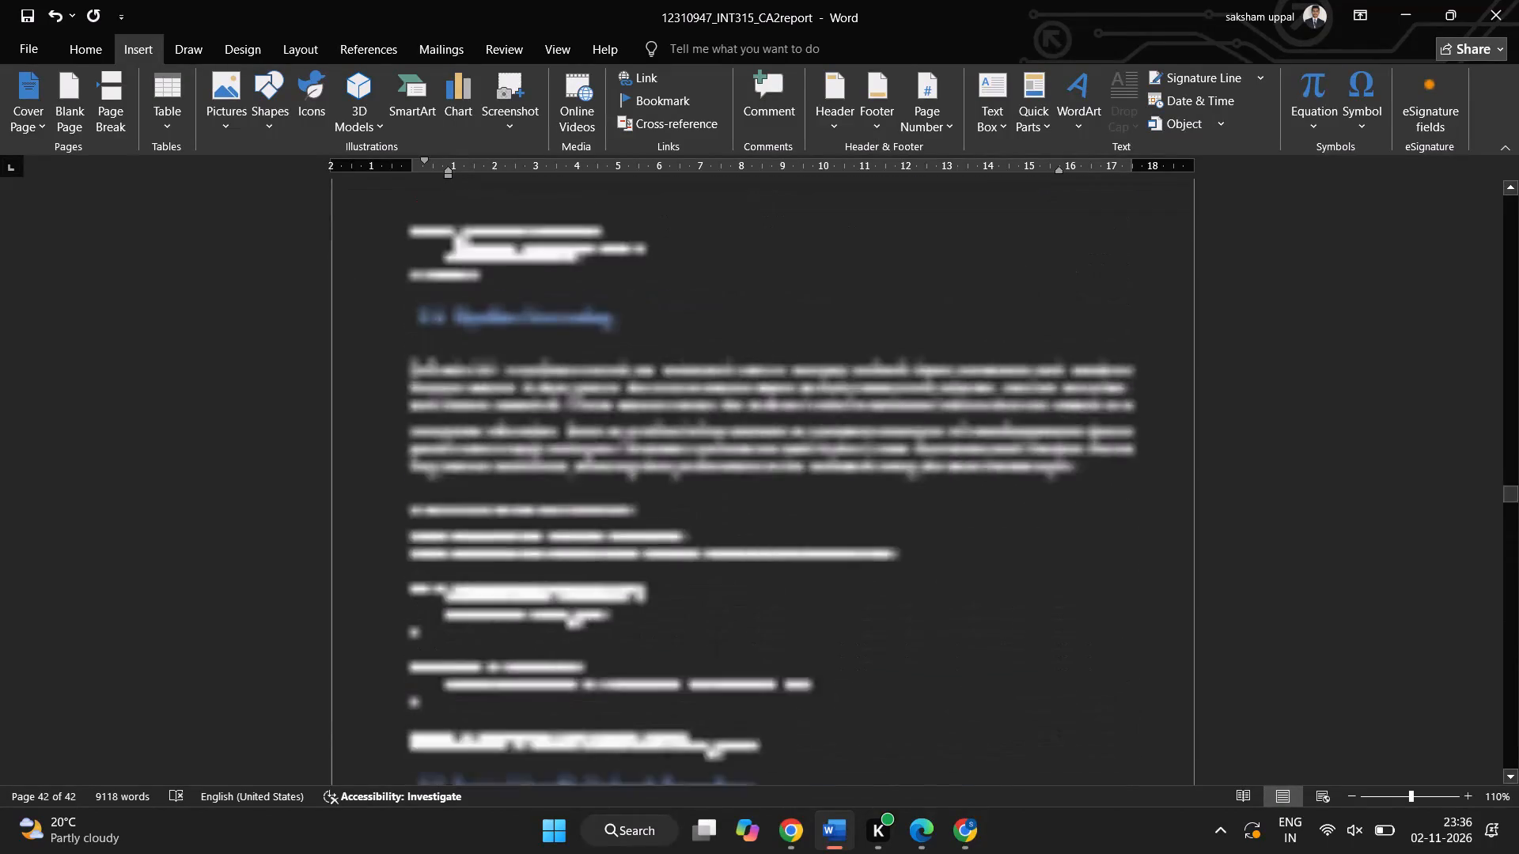
{"action": "scroll", "coordinate": [759, 543], "scroll_direction": "up", "scroll_amount": 14}
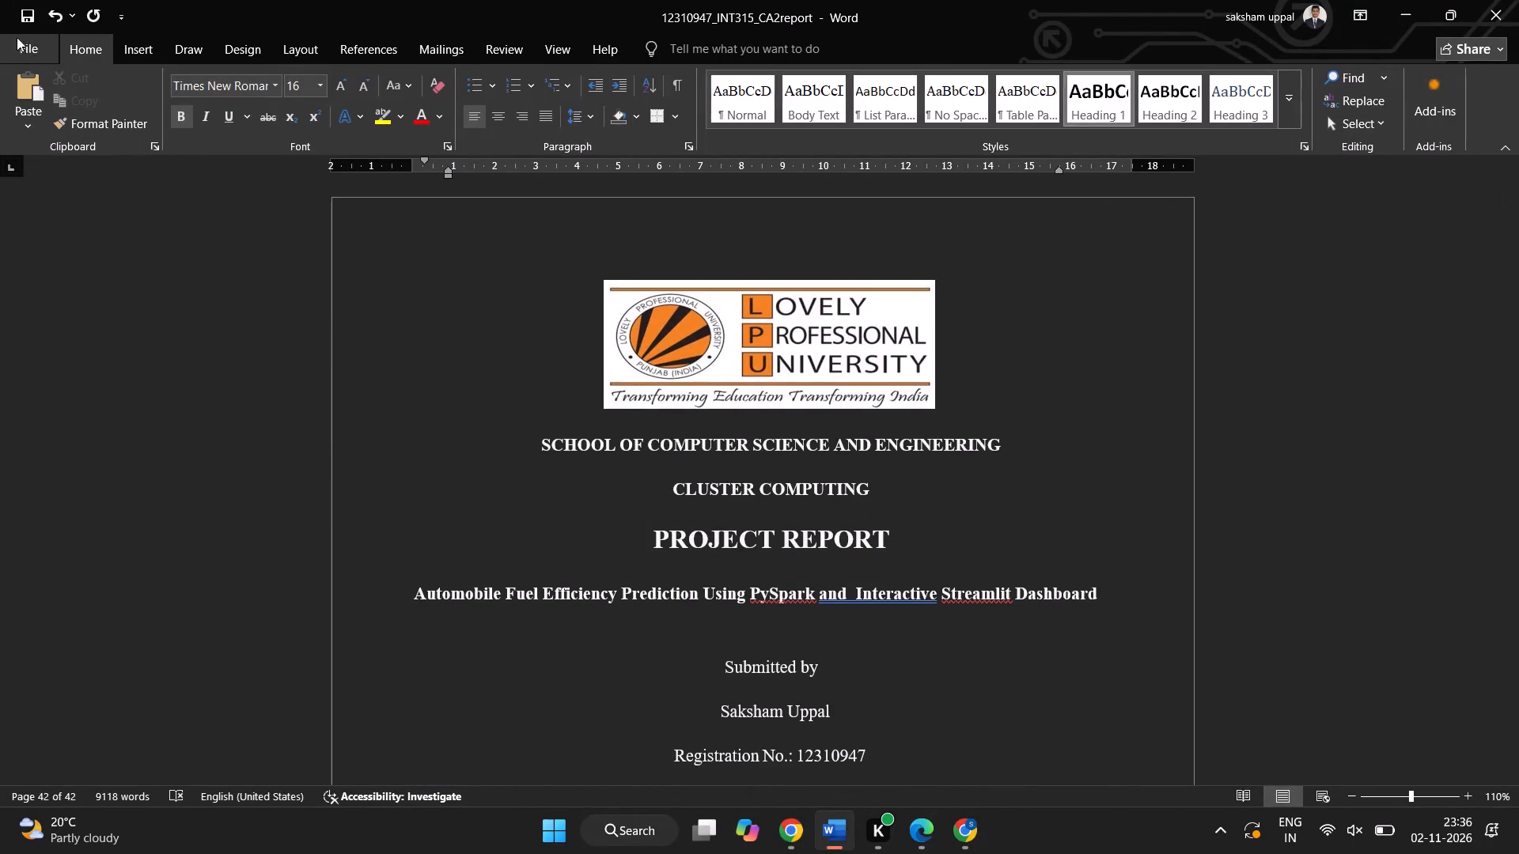
{"action": "left_click", "coordinate": [19, 43]}
{"action": "double_click", "coordinate": [67, 318]}
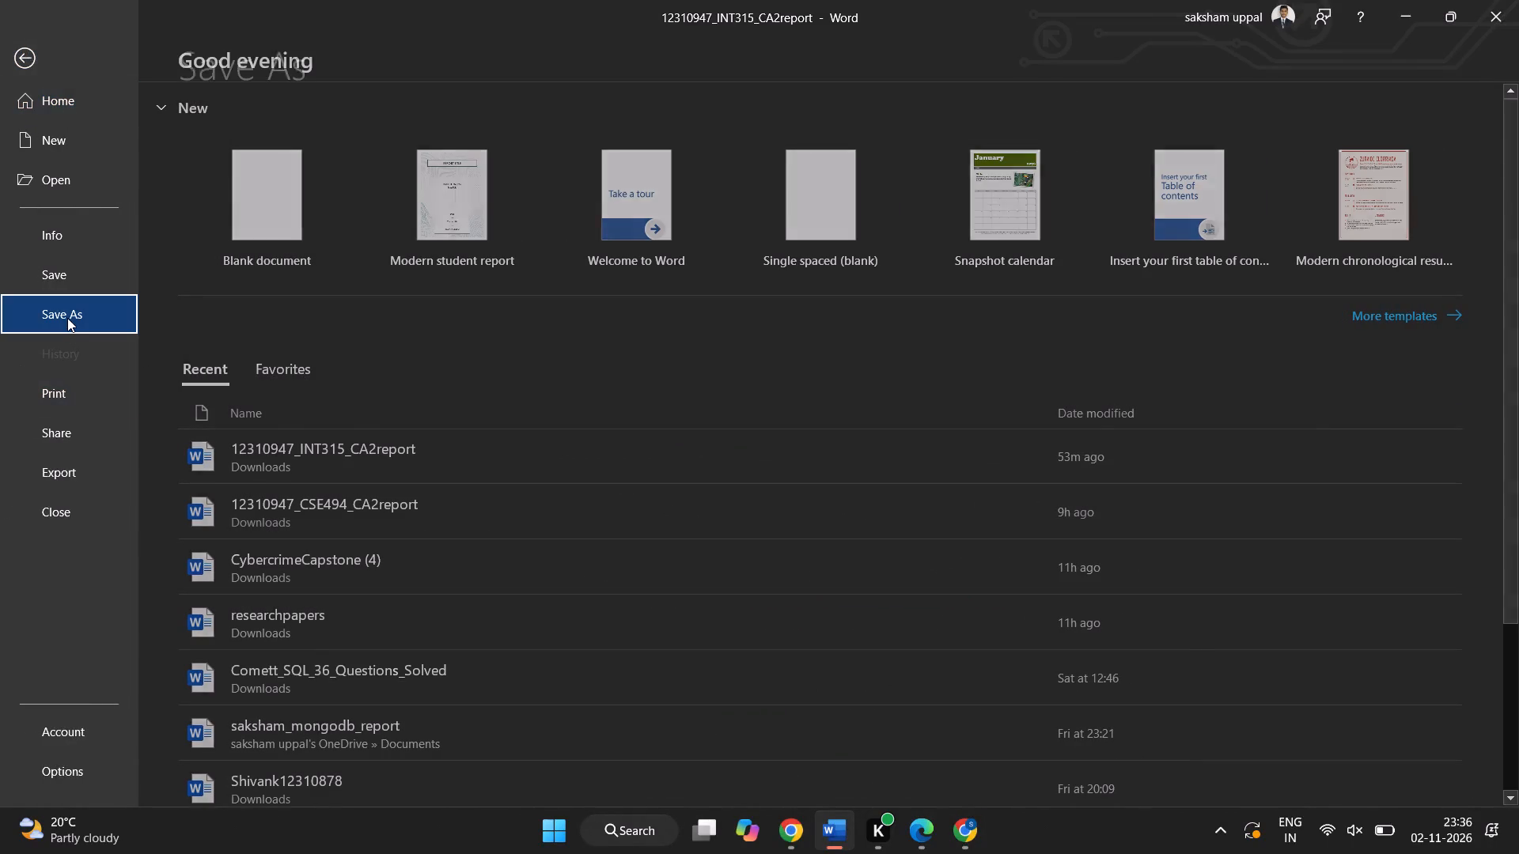
{"action": "double_click", "coordinate": [240, 391]}
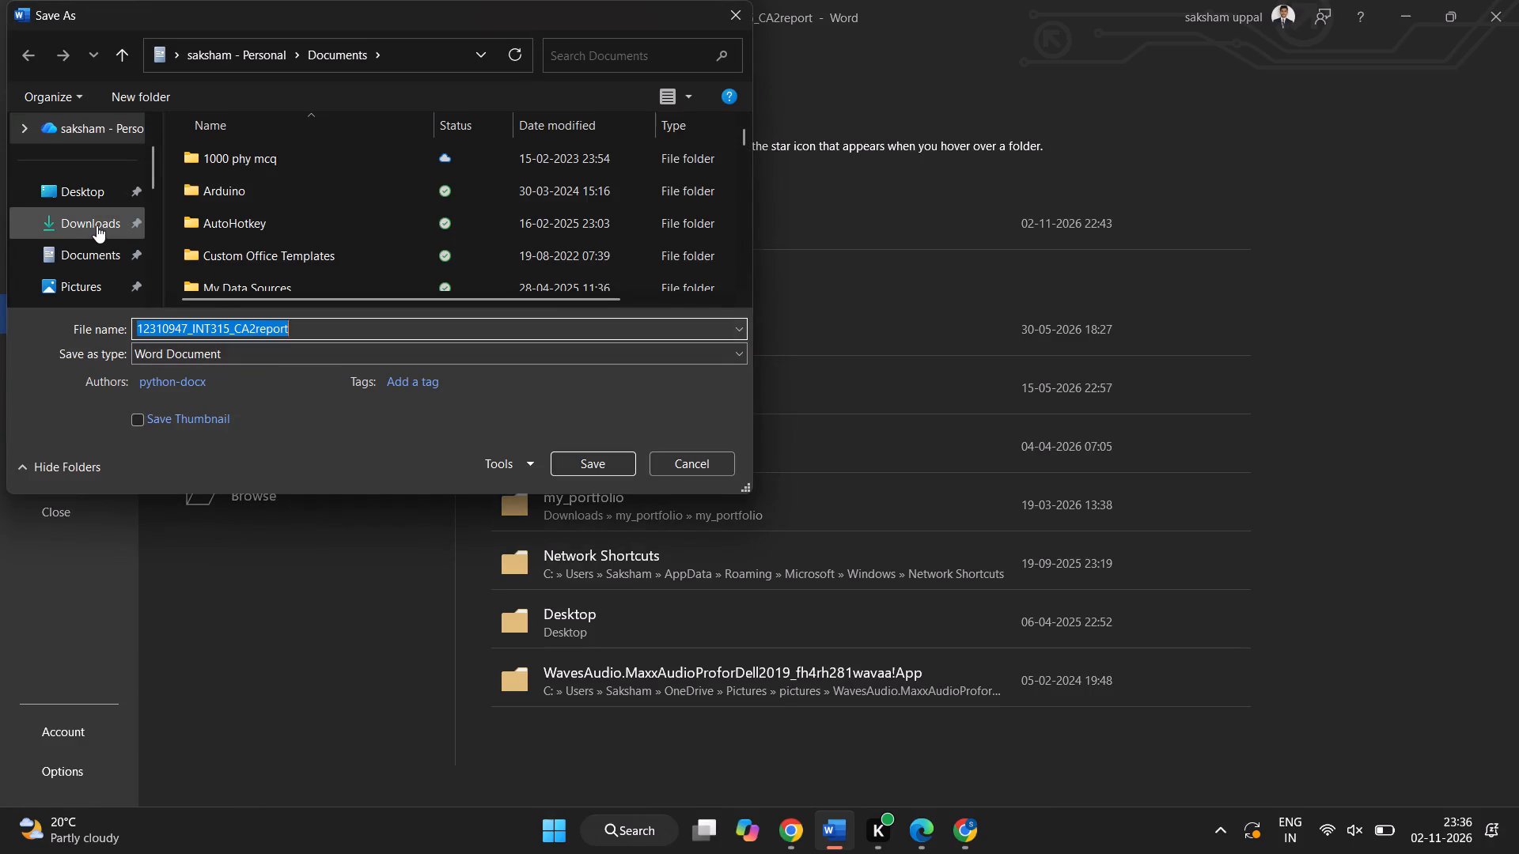
{"action": "left_click", "coordinate": [97, 225]}
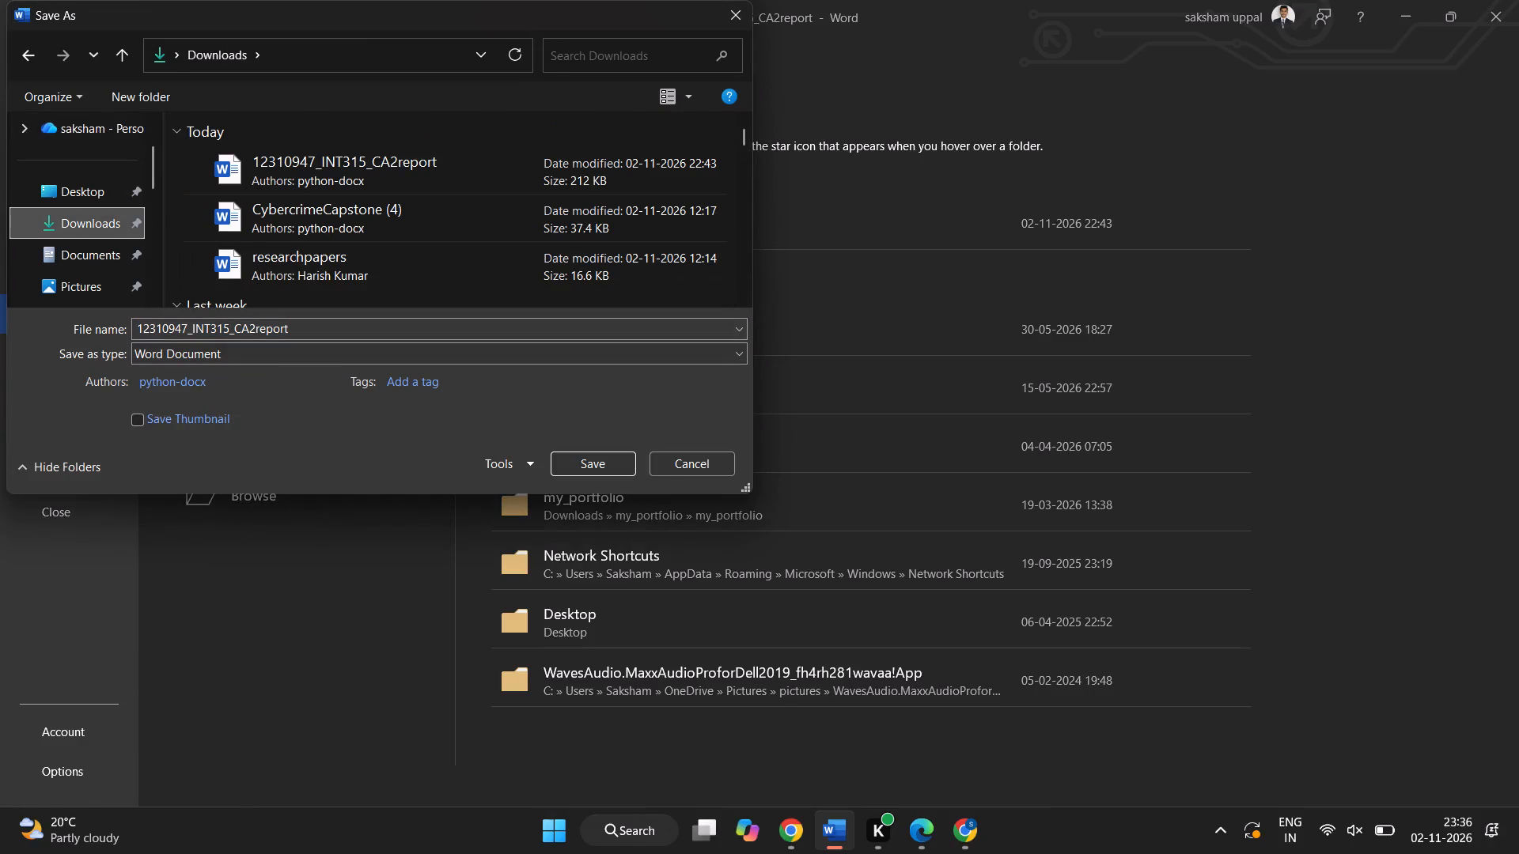
{"action": "left_click", "coordinate": [267, 348]}
{"action": "left_click", "coordinate": [174, 470]}
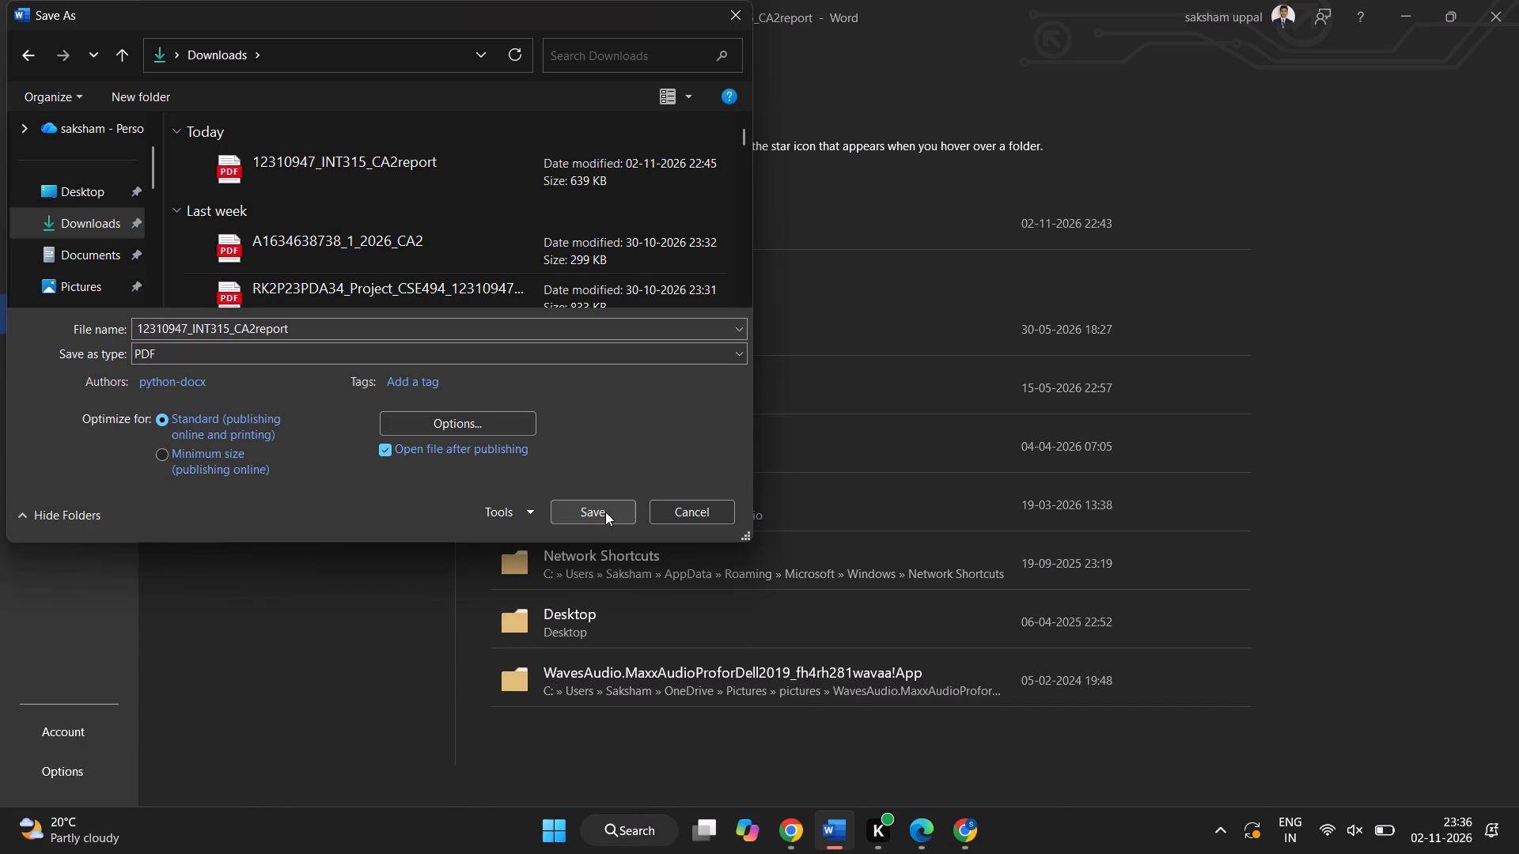
{"action": "left_click", "coordinate": [605, 512]}
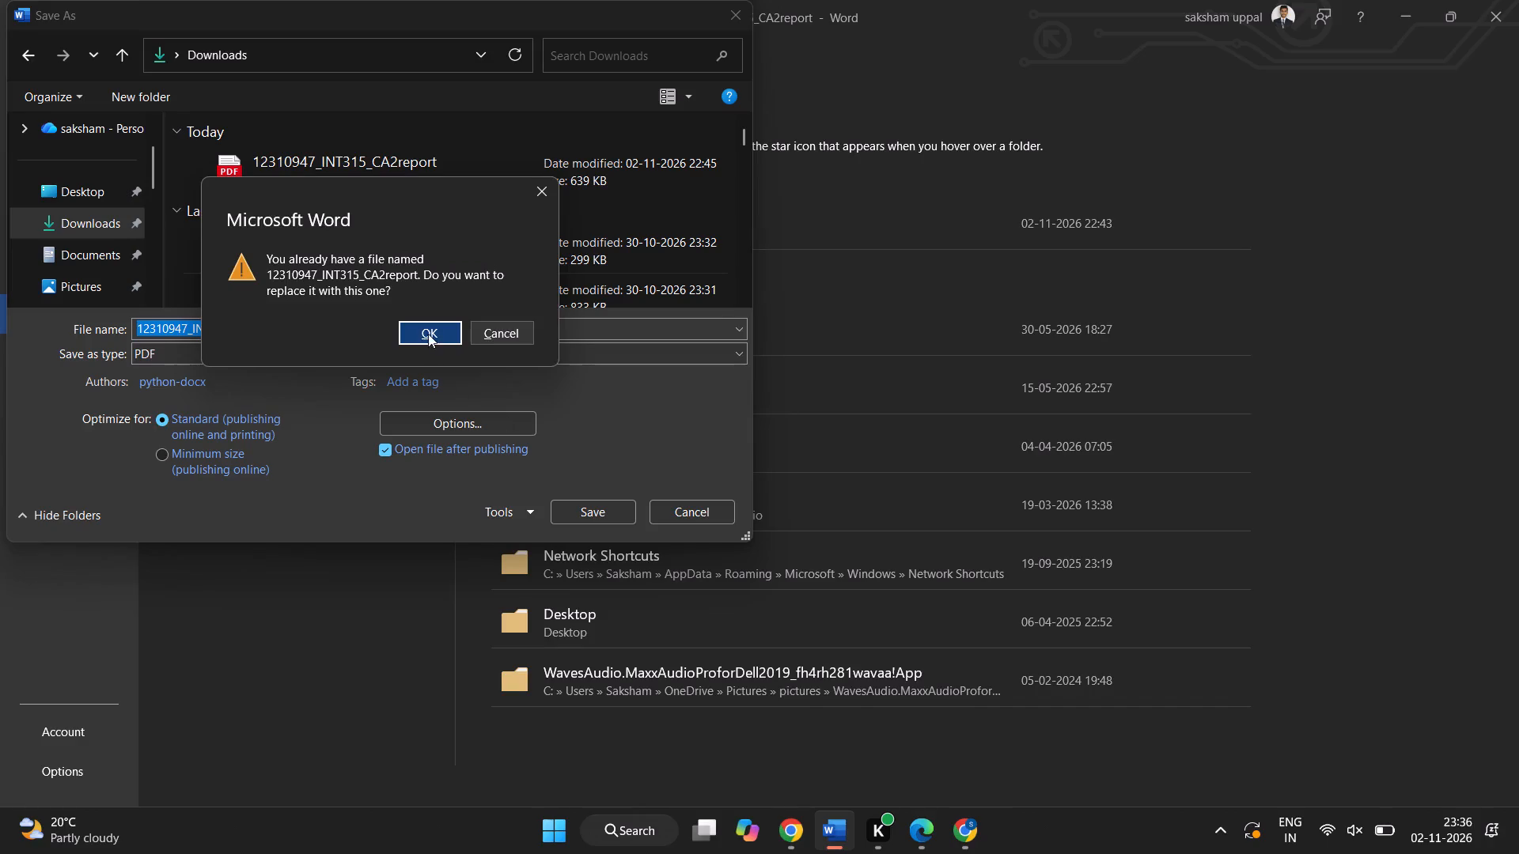
{"action": "left_click", "coordinate": [428, 332]}
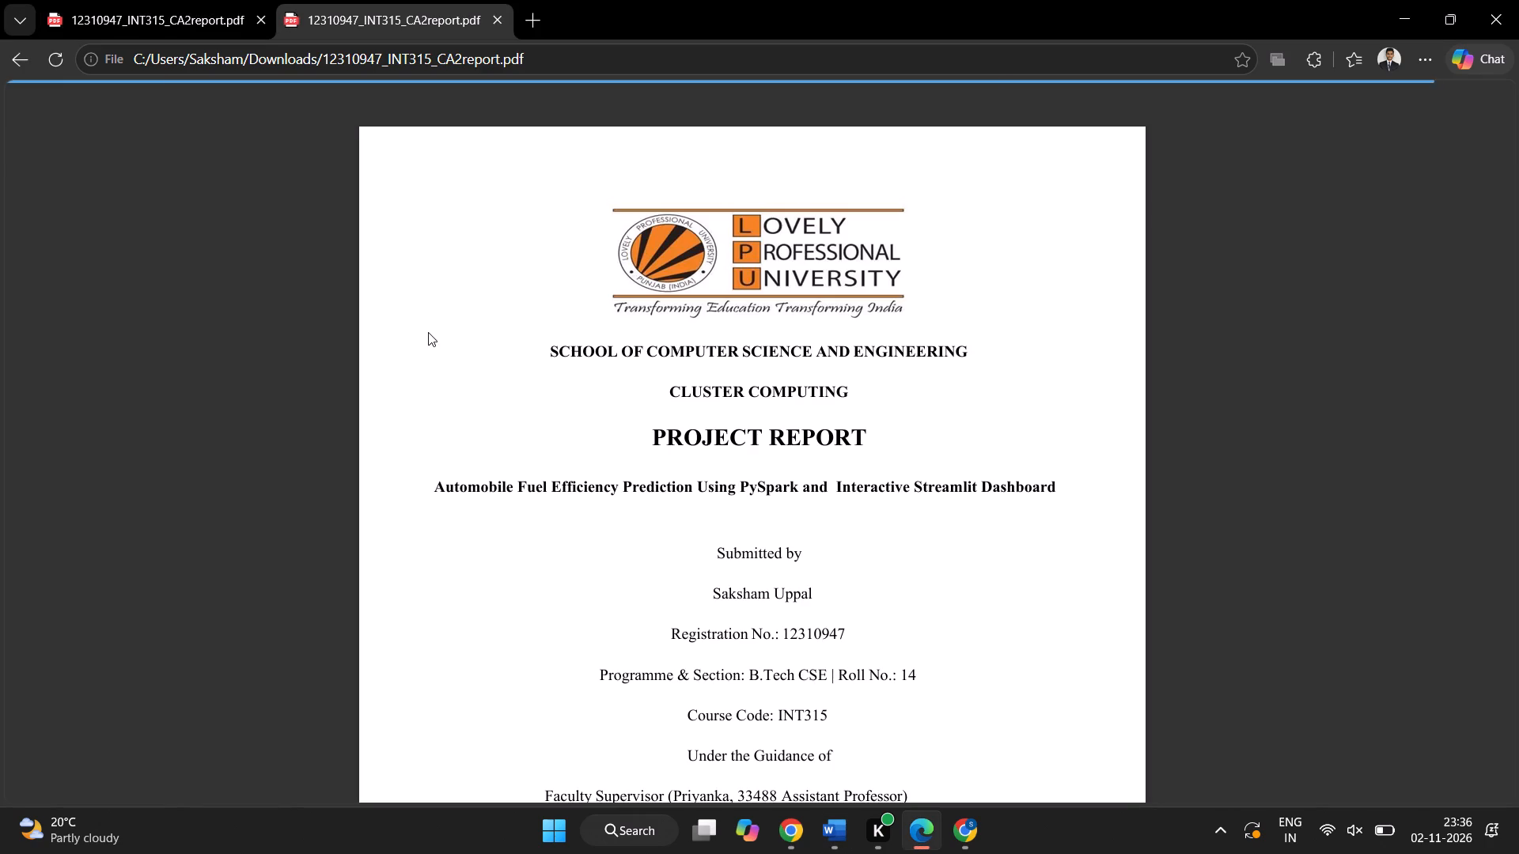
Review the exported report PDF from the cover page through the chapters and dashboard screenshots to the Plagrisim Report page.
{"action": "scroll", "coordinate": [627, 428], "scroll_direction": "down", "scroll_amount": 15}
{"action": "scroll", "coordinate": [627, 428], "scroll_direction": "up", "scroll_amount": 9}
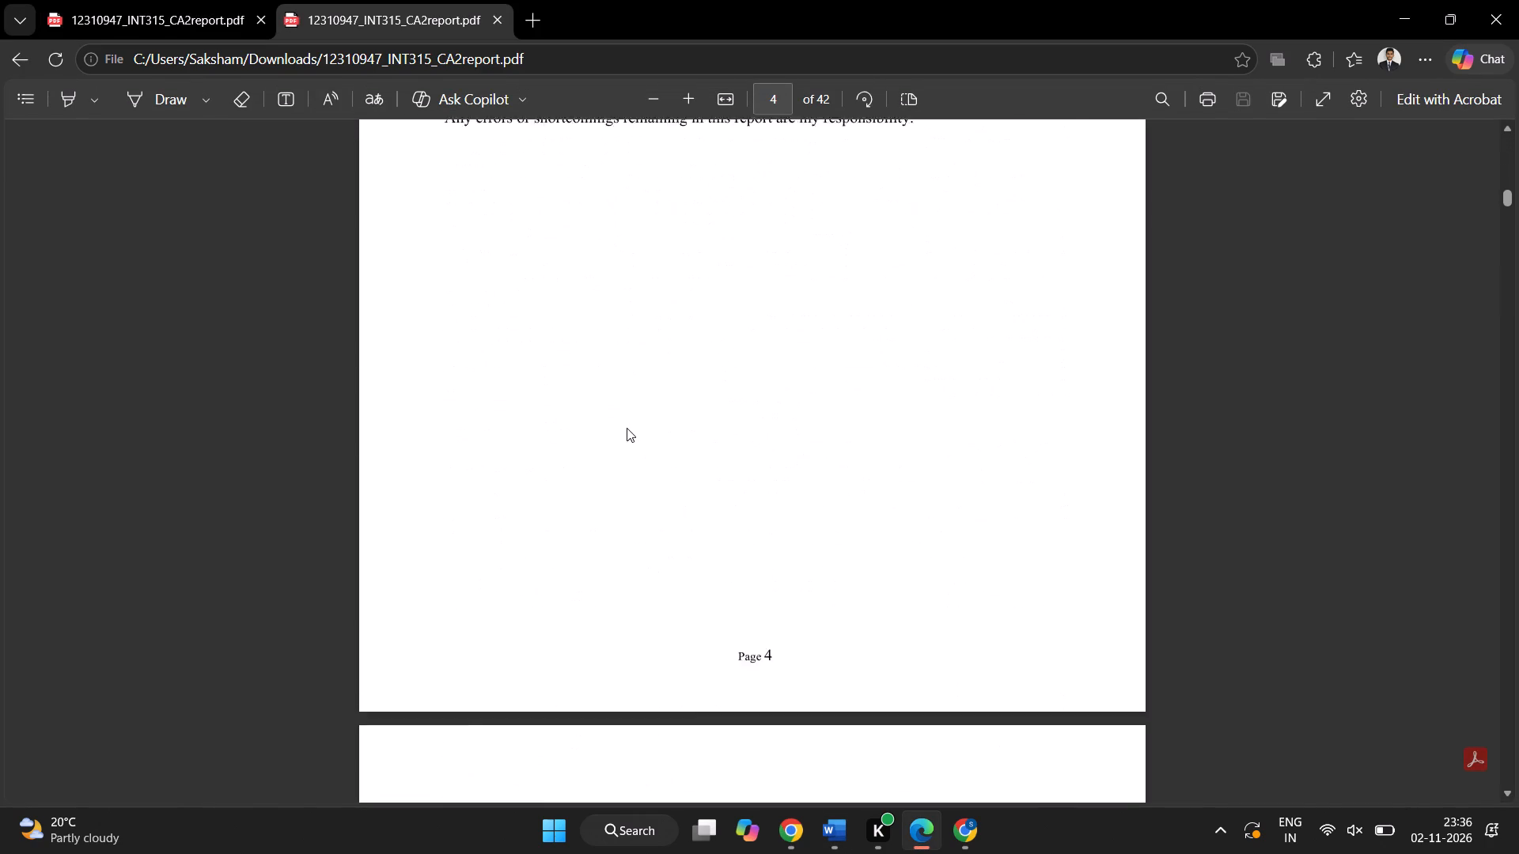
{"action": "scroll", "coordinate": [627, 428], "scroll_direction": "up", "scroll_amount": 13}
{"action": "scroll", "coordinate": [627, 428], "scroll_direction": "down", "scroll_amount": 3}
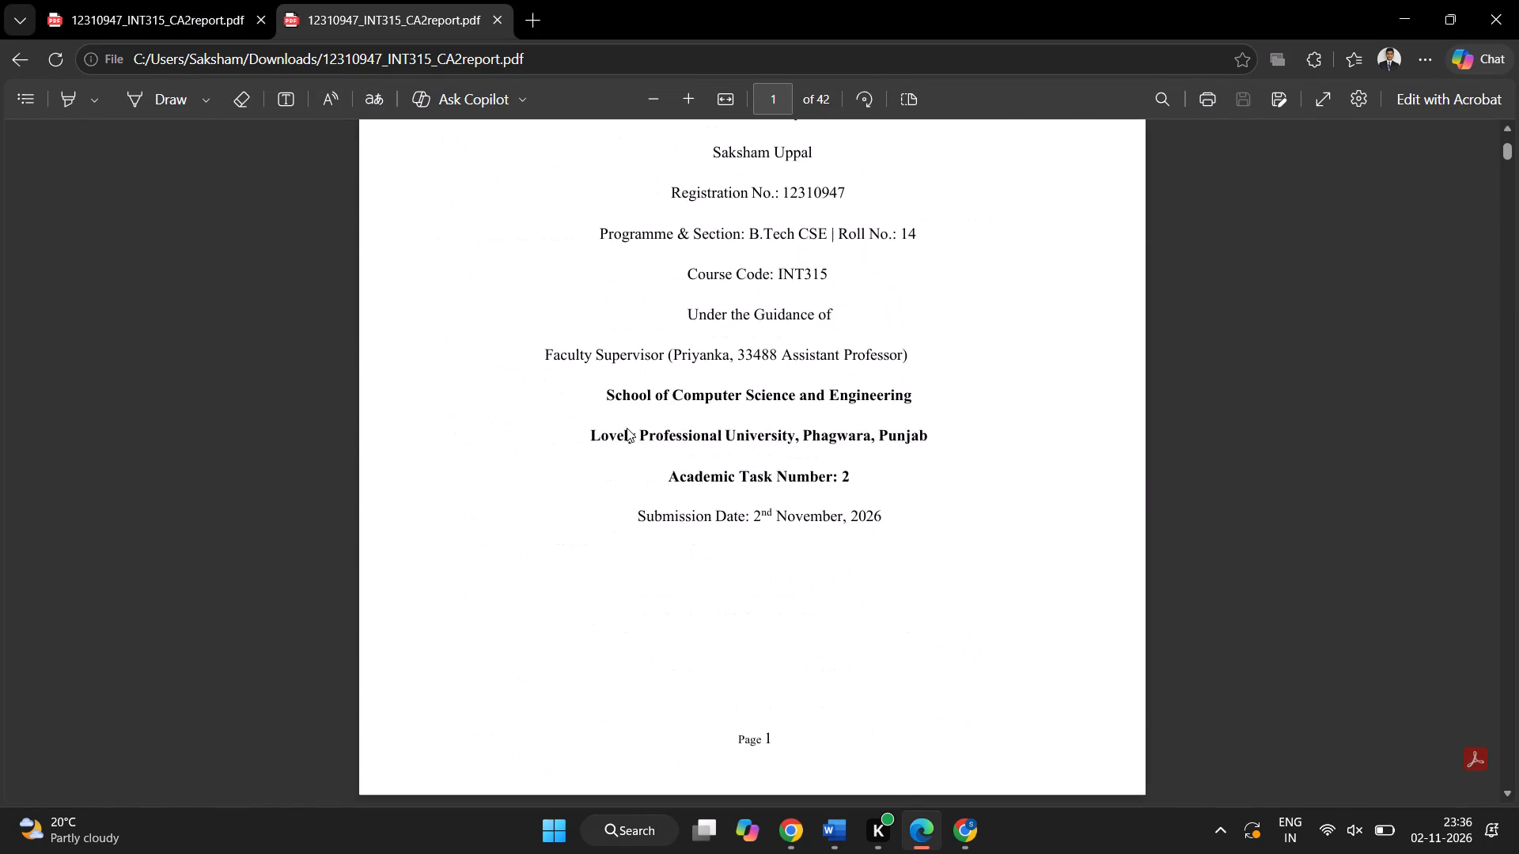
{"action": "scroll", "coordinate": [627, 428], "scroll_direction": "down", "scroll_amount": 4}
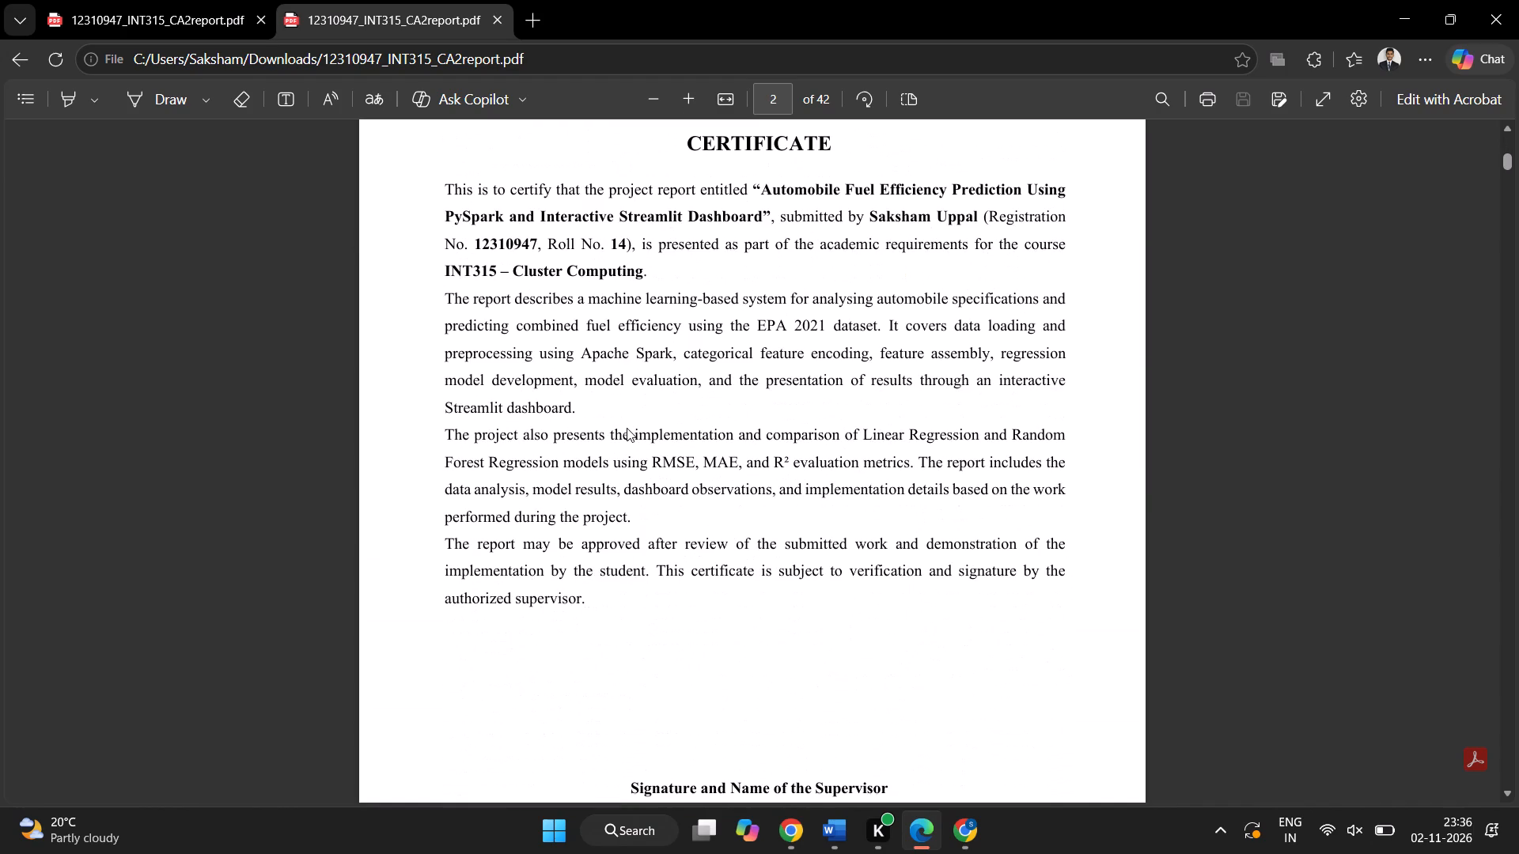
{"action": "scroll", "coordinate": [627, 428], "scroll_direction": "down", "scroll_amount": 9}
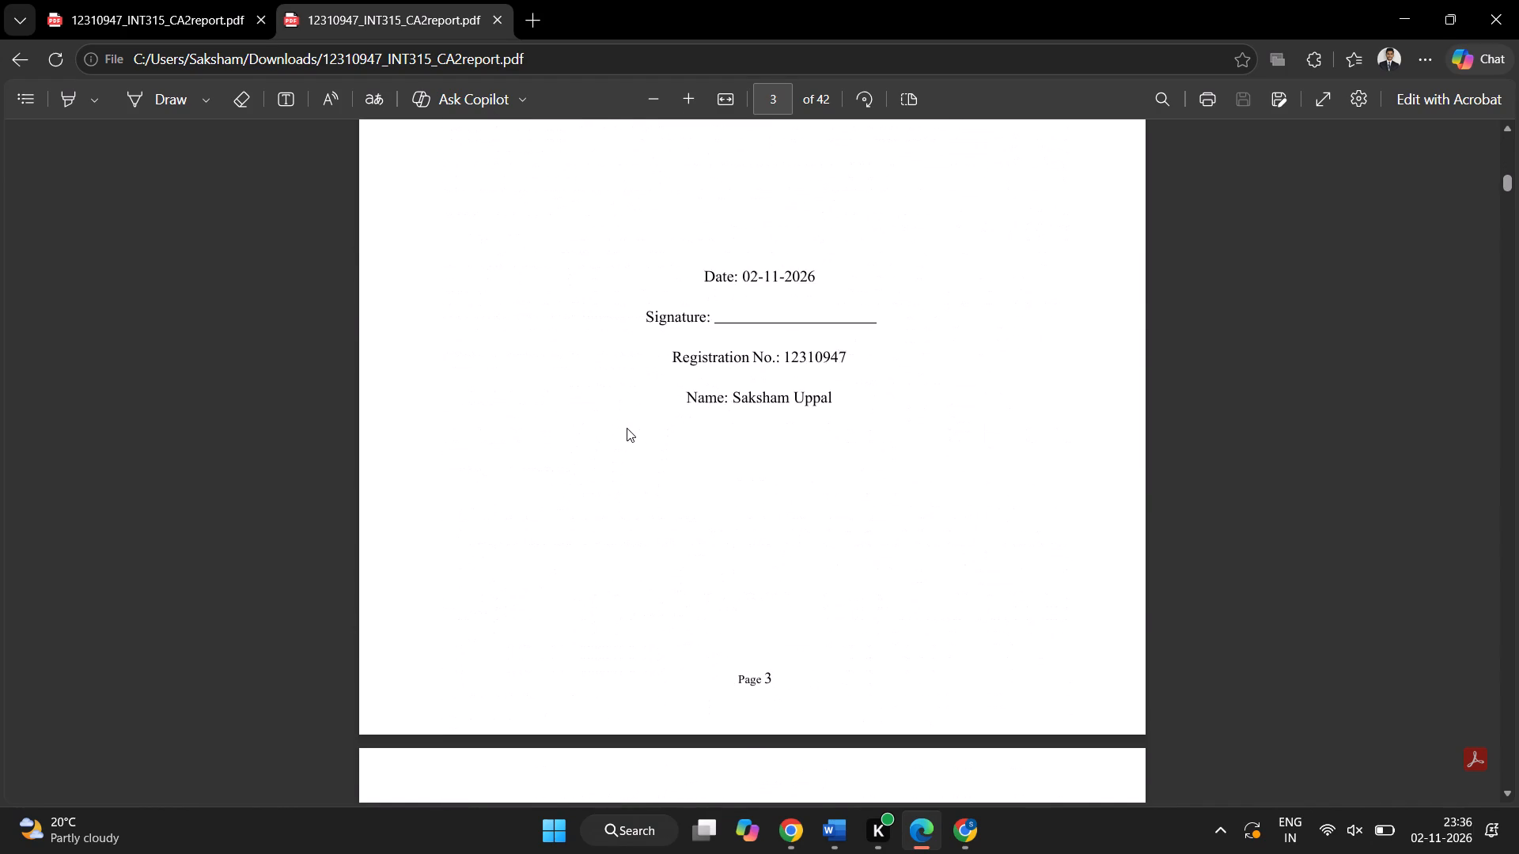
{"action": "scroll", "coordinate": [627, 428], "scroll_direction": "down", "scroll_amount": 10}
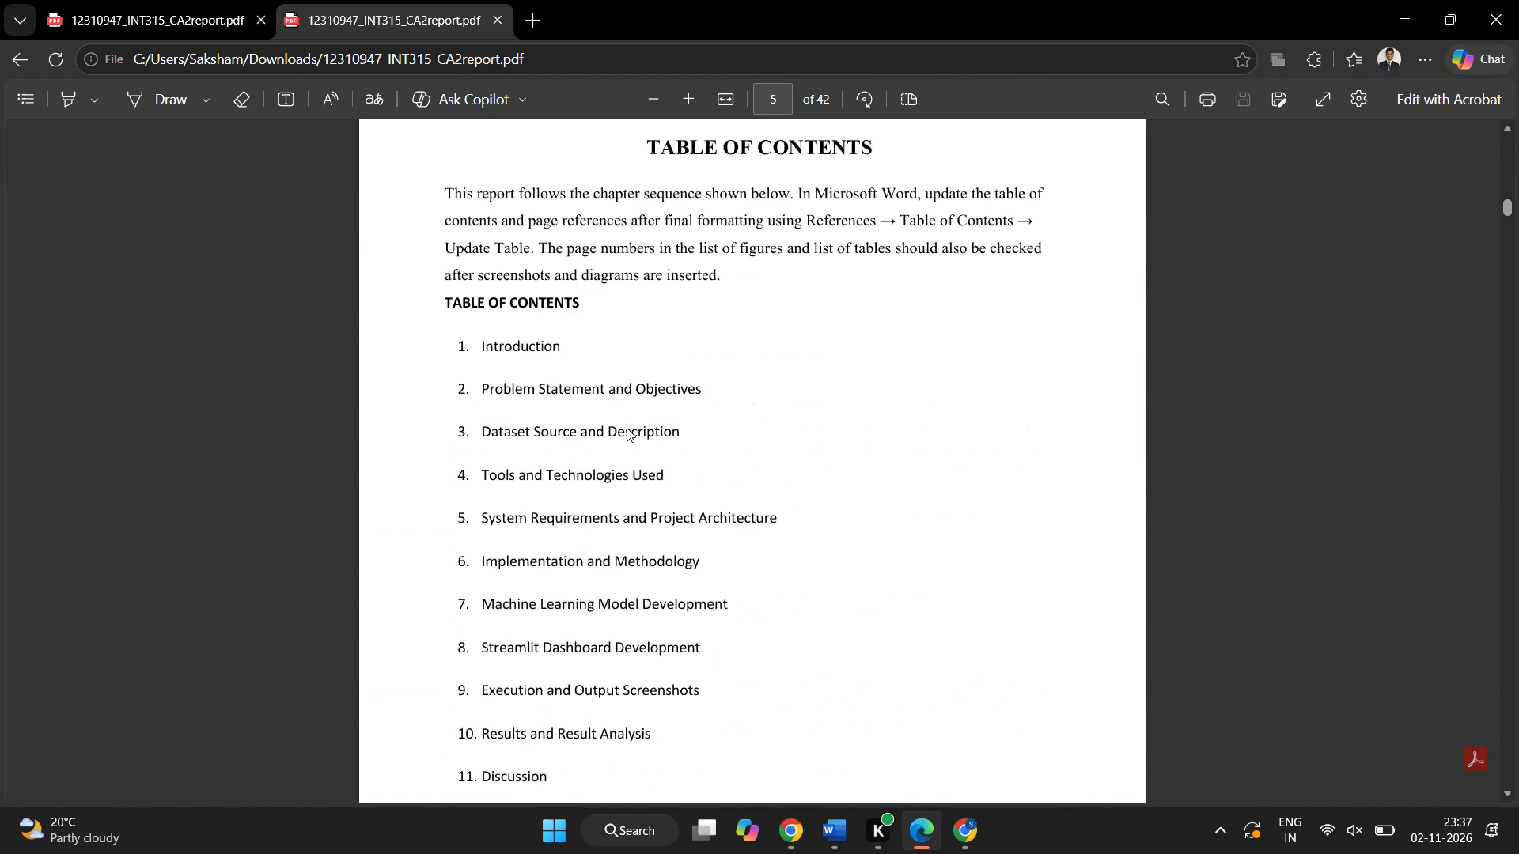
{"action": "scroll", "coordinate": [627, 428], "scroll_direction": "down", "scroll_amount": 9}
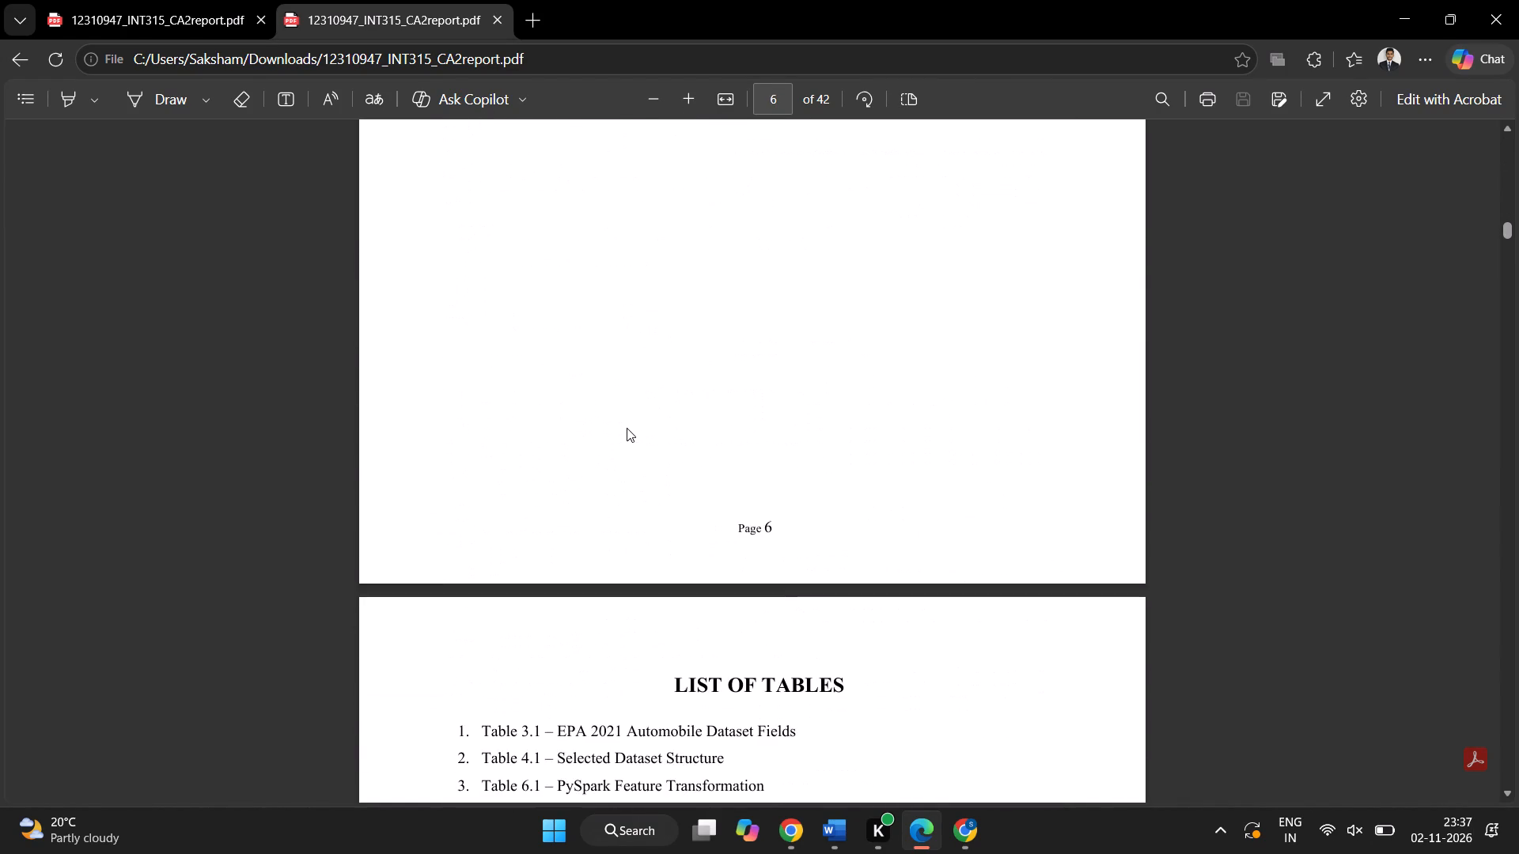
{"action": "scroll", "coordinate": [627, 428], "scroll_direction": "down", "scroll_amount": 13}
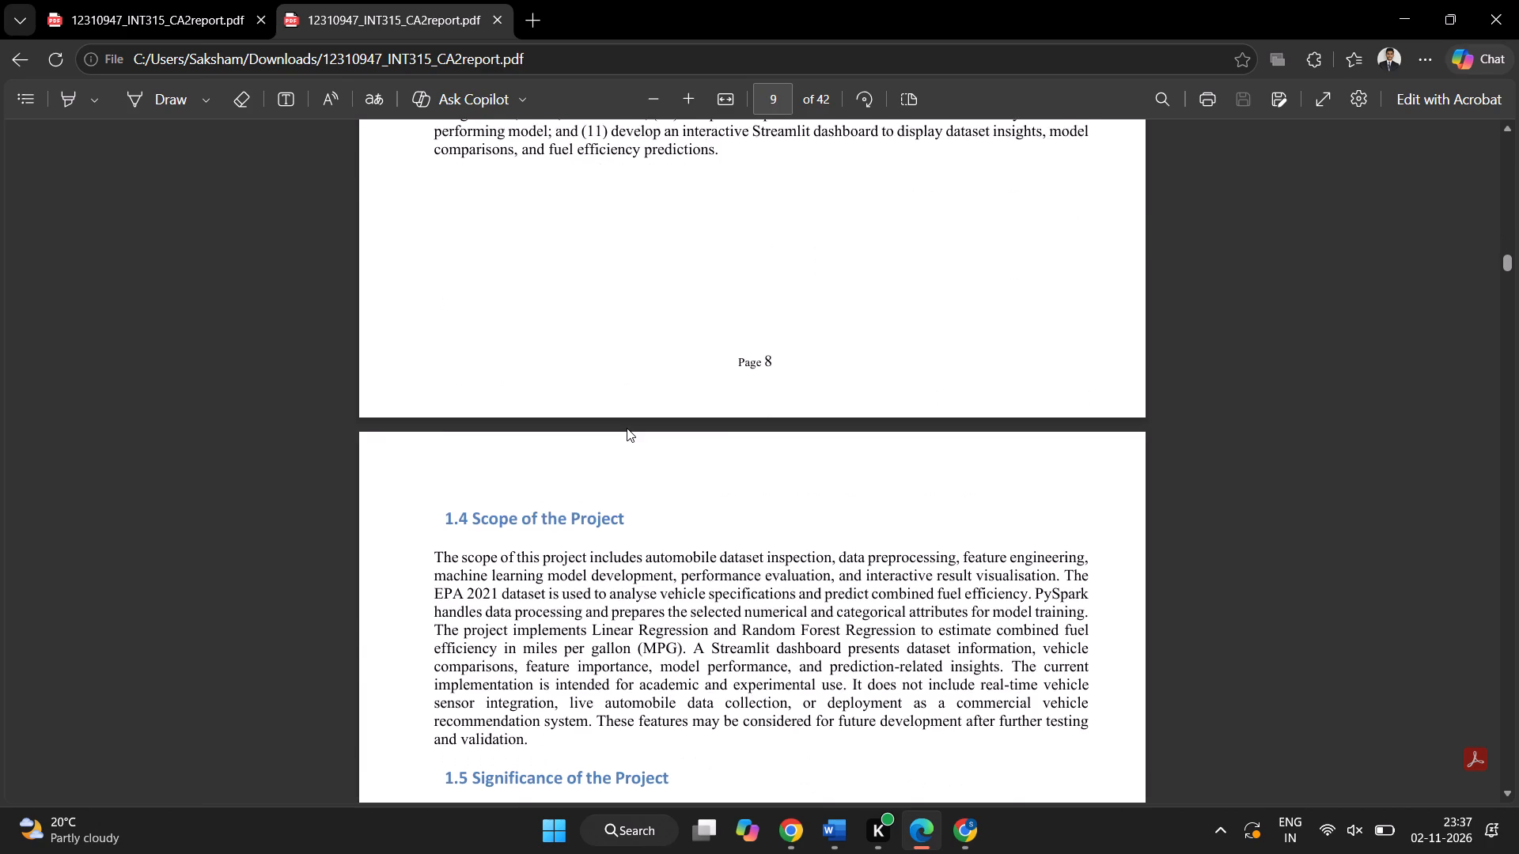
{"action": "scroll", "coordinate": [627, 428], "scroll_direction": "down", "scroll_amount": 13}
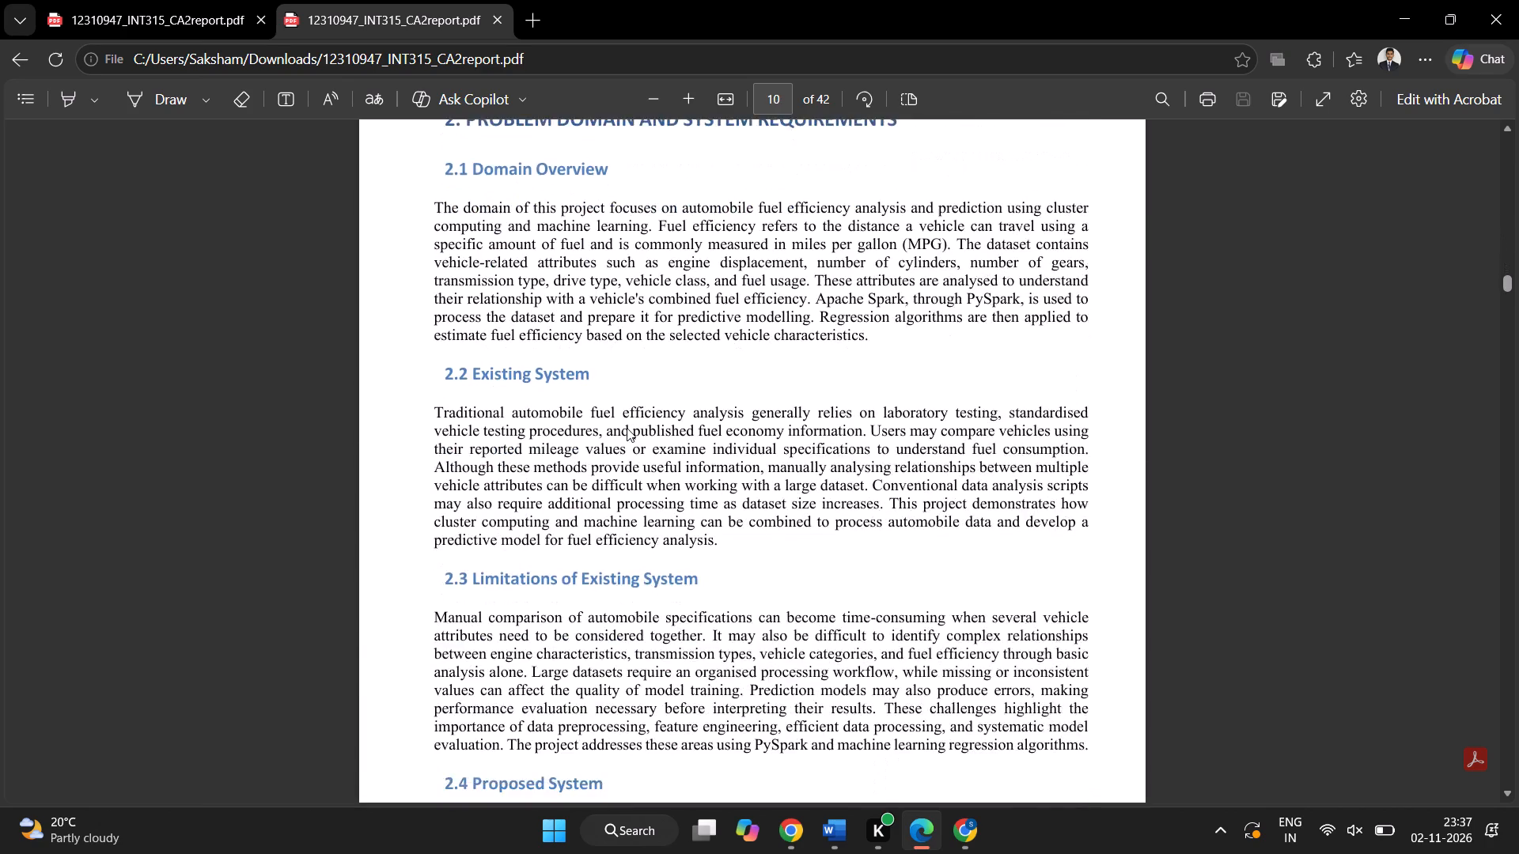
{"action": "scroll", "coordinate": [627, 428], "scroll_direction": "down", "scroll_amount": 13}
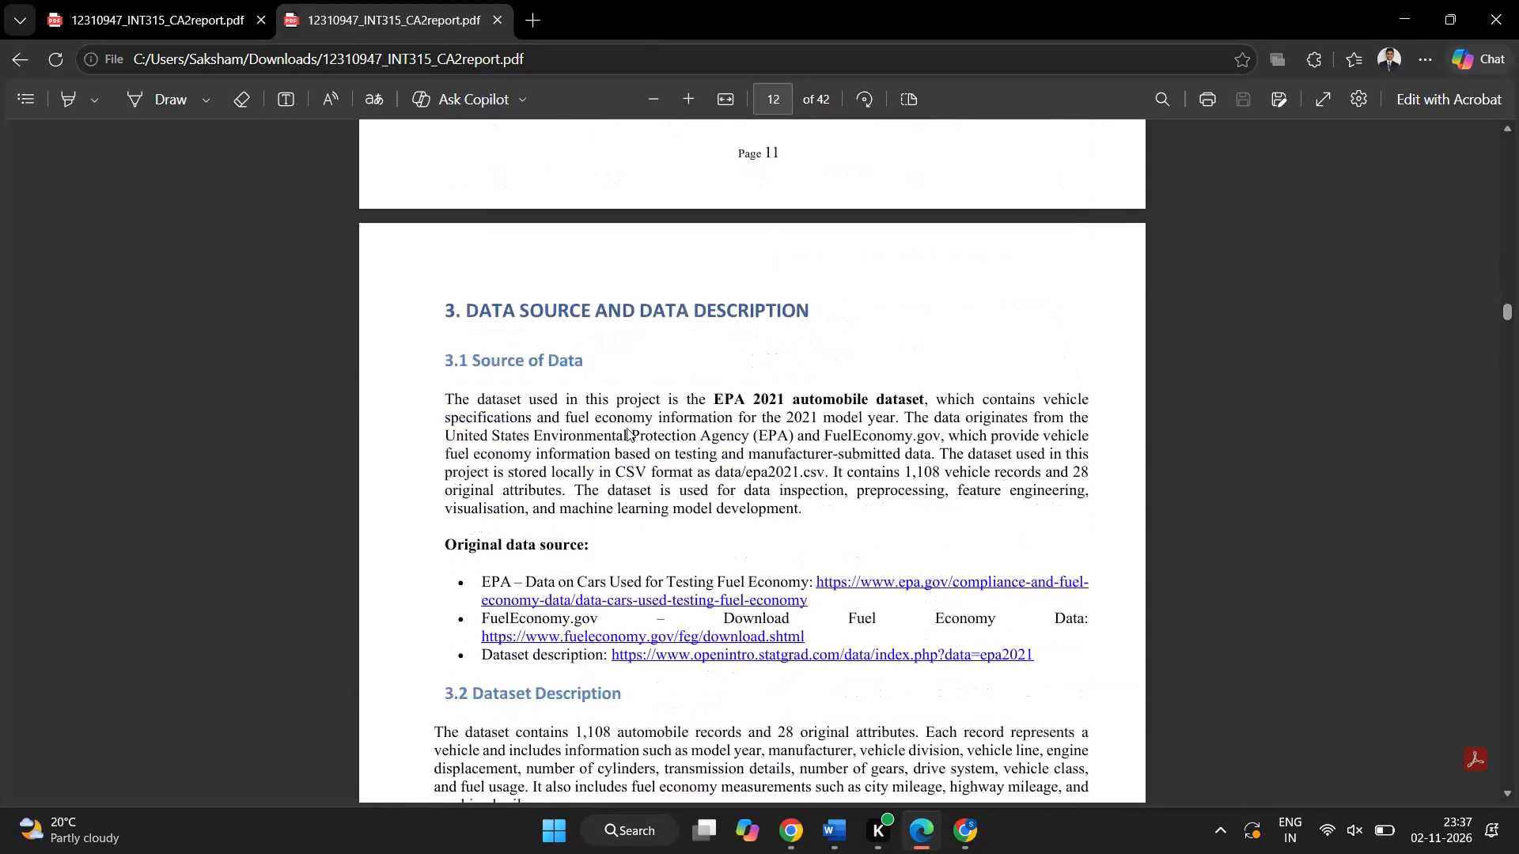
{"action": "scroll", "coordinate": [627, 428], "scroll_direction": "down", "scroll_amount": 13}
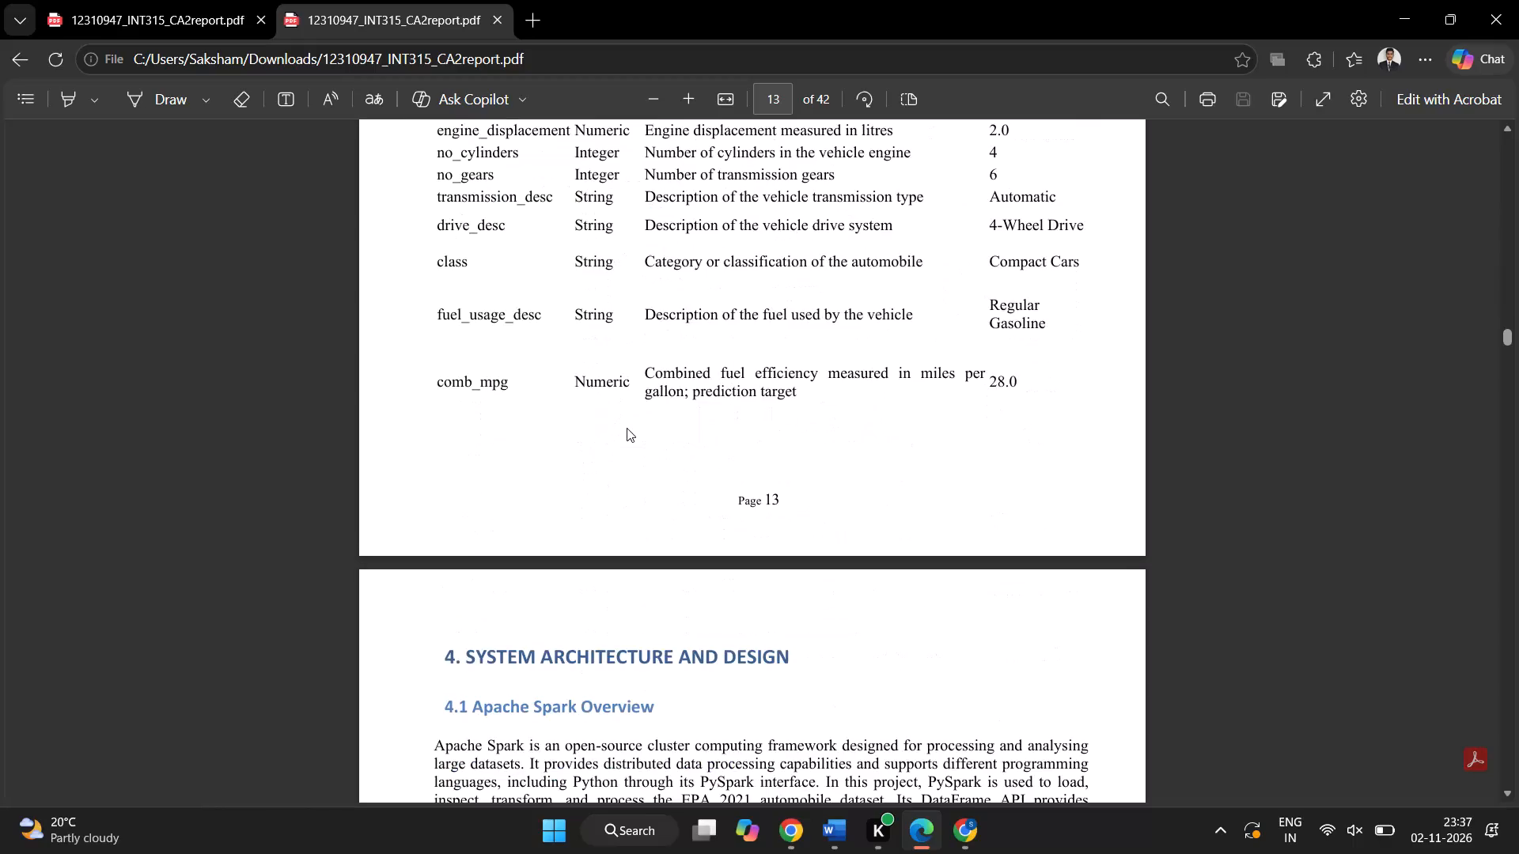
{"action": "scroll", "coordinate": [627, 428], "scroll_direction": "down", "scroll_amount": 13}
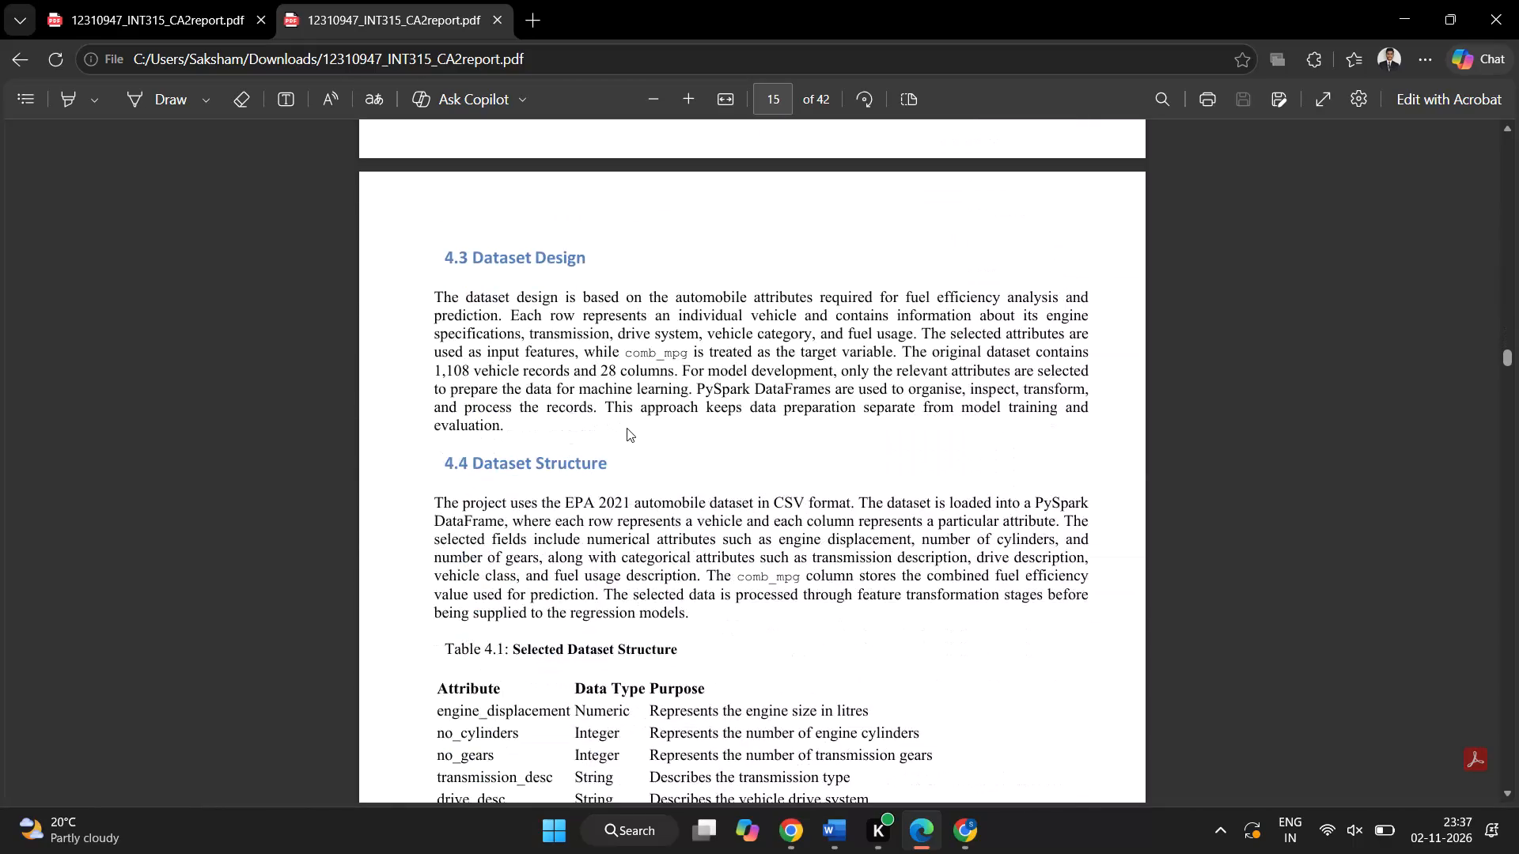
{"action": "scroll", "coordinate": [627, 428], "scroll_direction": "down", "scroll_amount": 13}
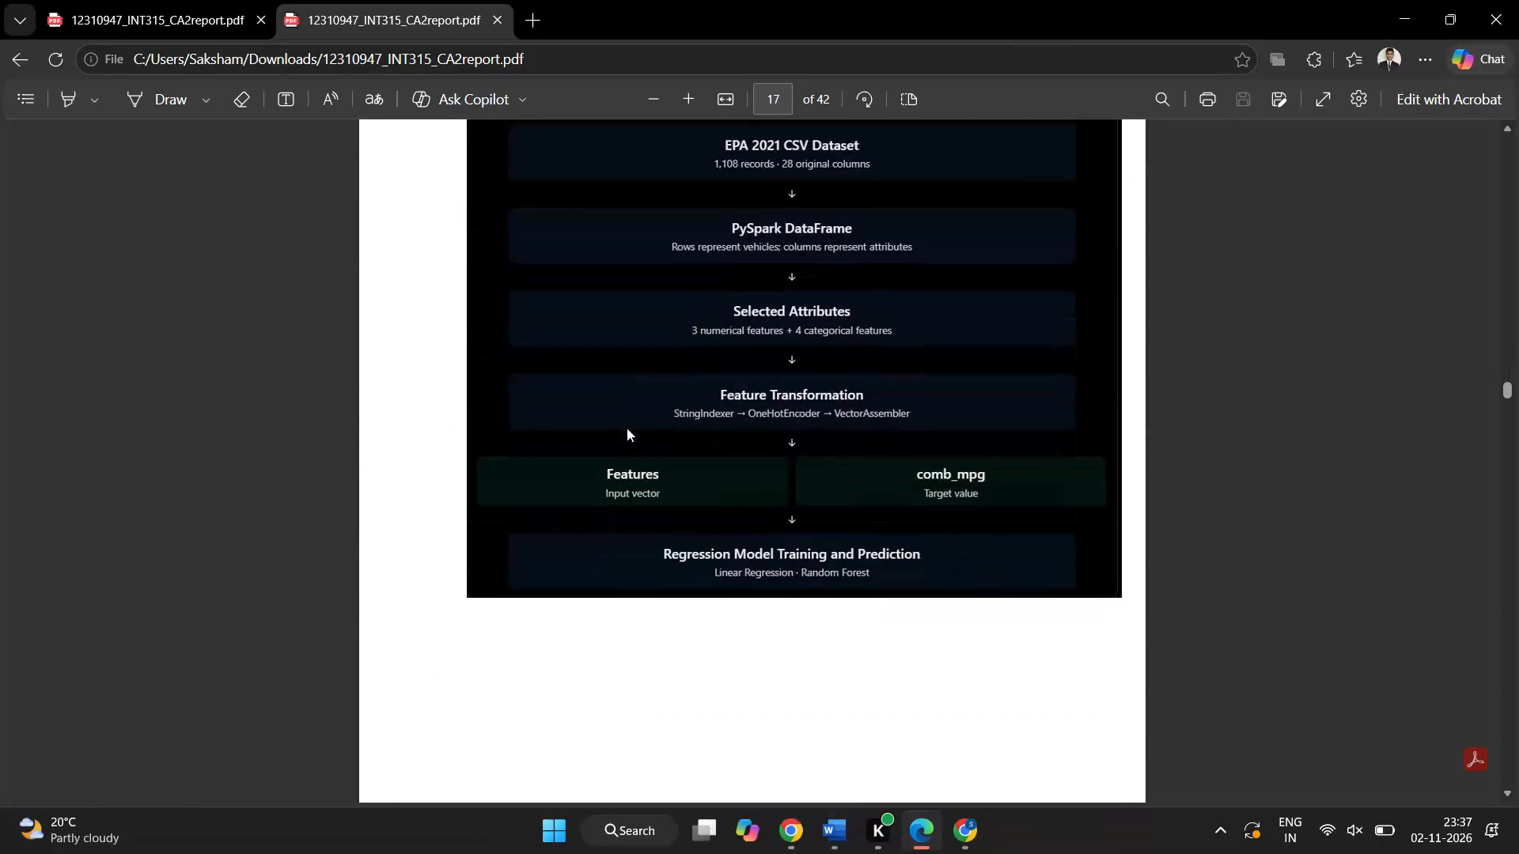
{"action": "scroll", "coordinate": [627, 428], "scroll_direction": "down", "scroll_amount": 13}
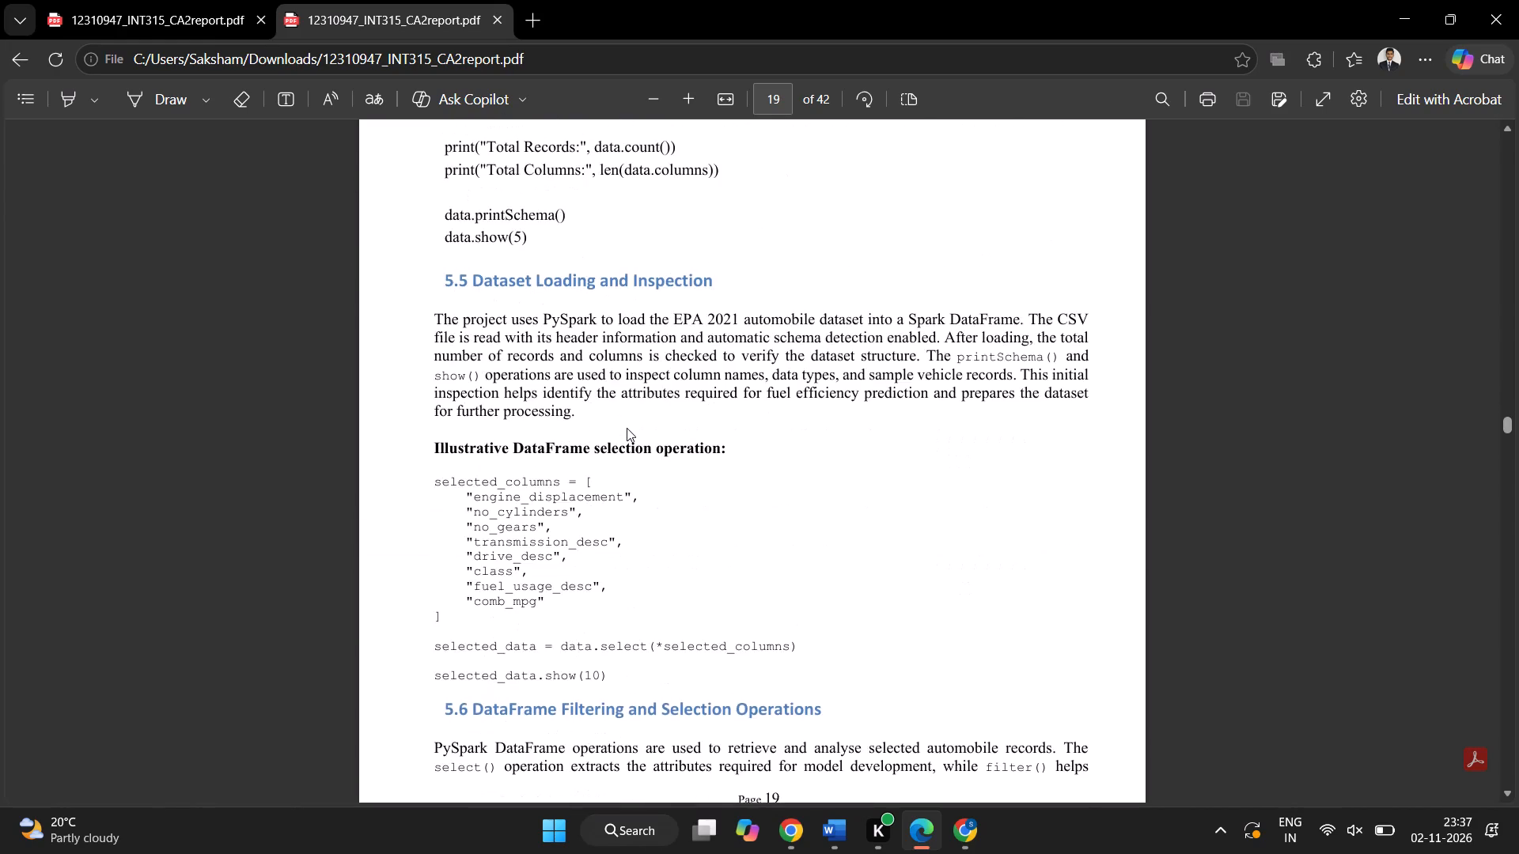
{"action": "scroll", "coordinate": [627, 428], "scroll_direction": "down", "scroll_amount": 13}
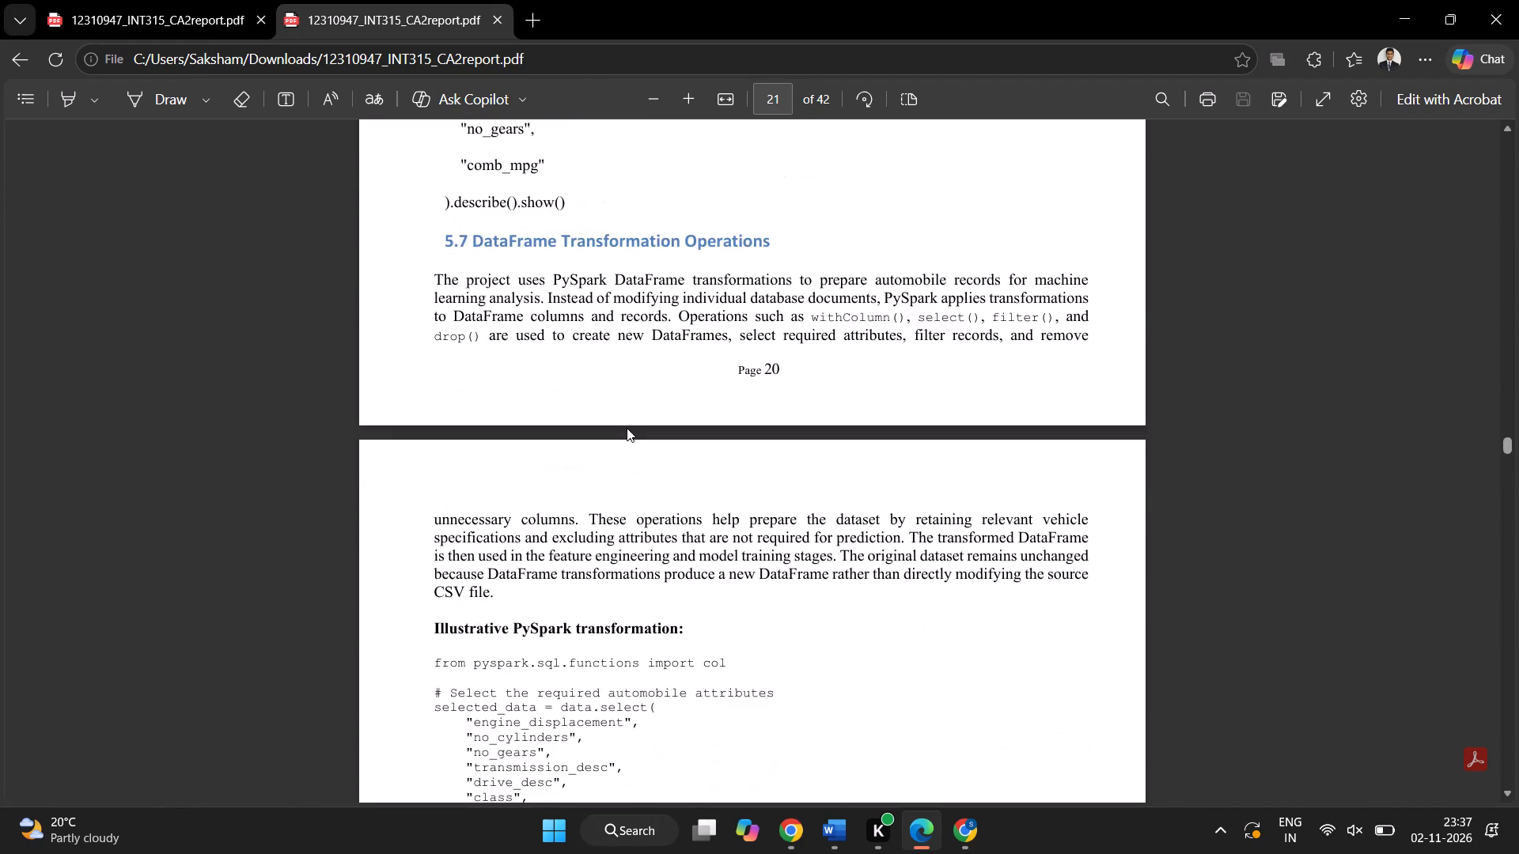
{"action": "scroll", "coordinate": [627, 428], "scroll_direction": "down", "scroll_amount": 13}
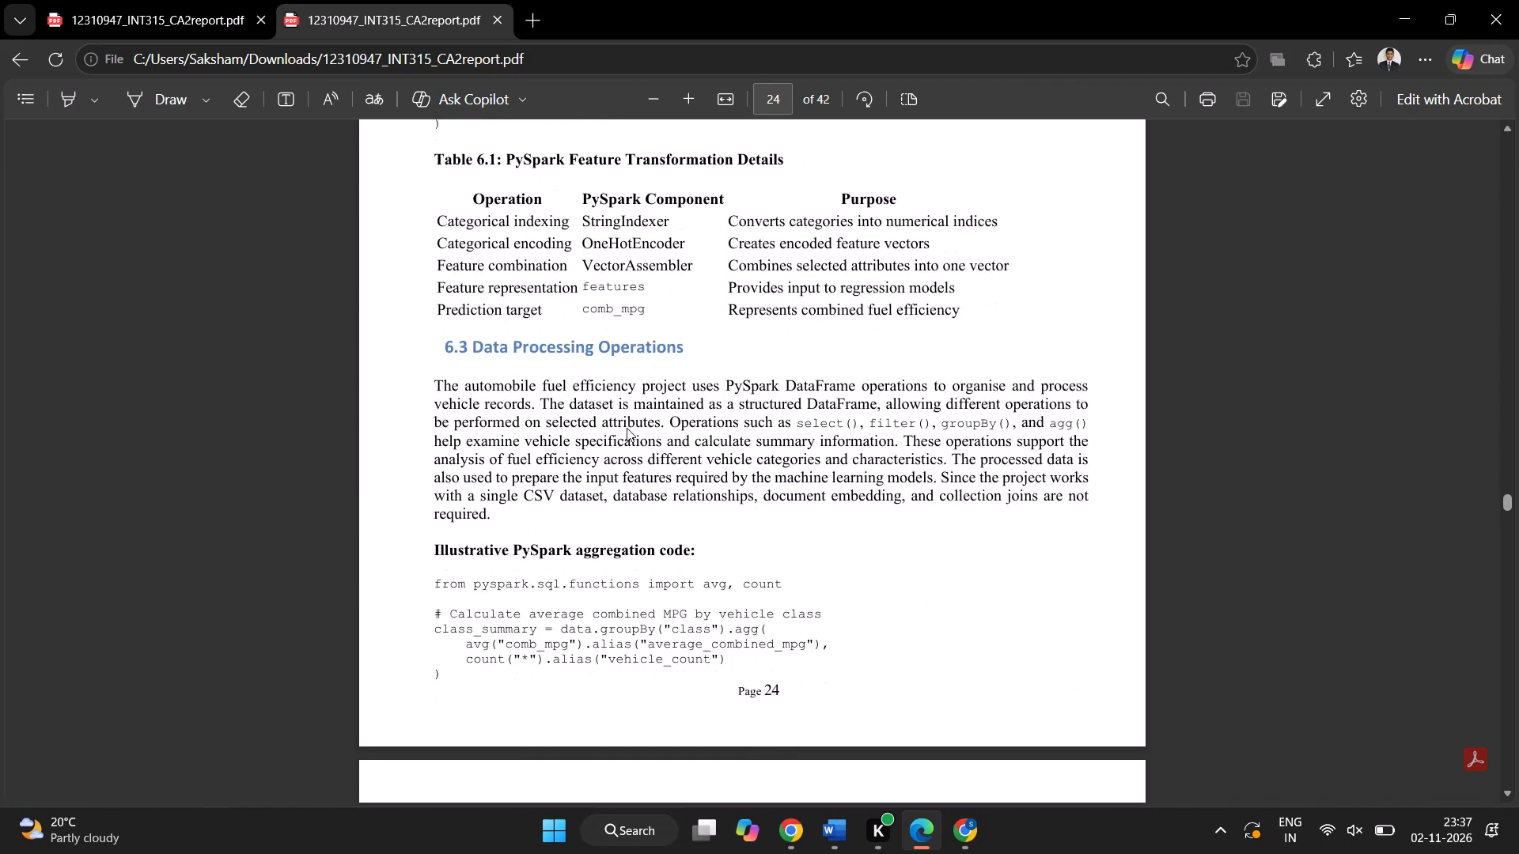
{"action": "scroll", "coordinate": [627, 428], "scroll_direction": "down", "scroll_amount": 13}
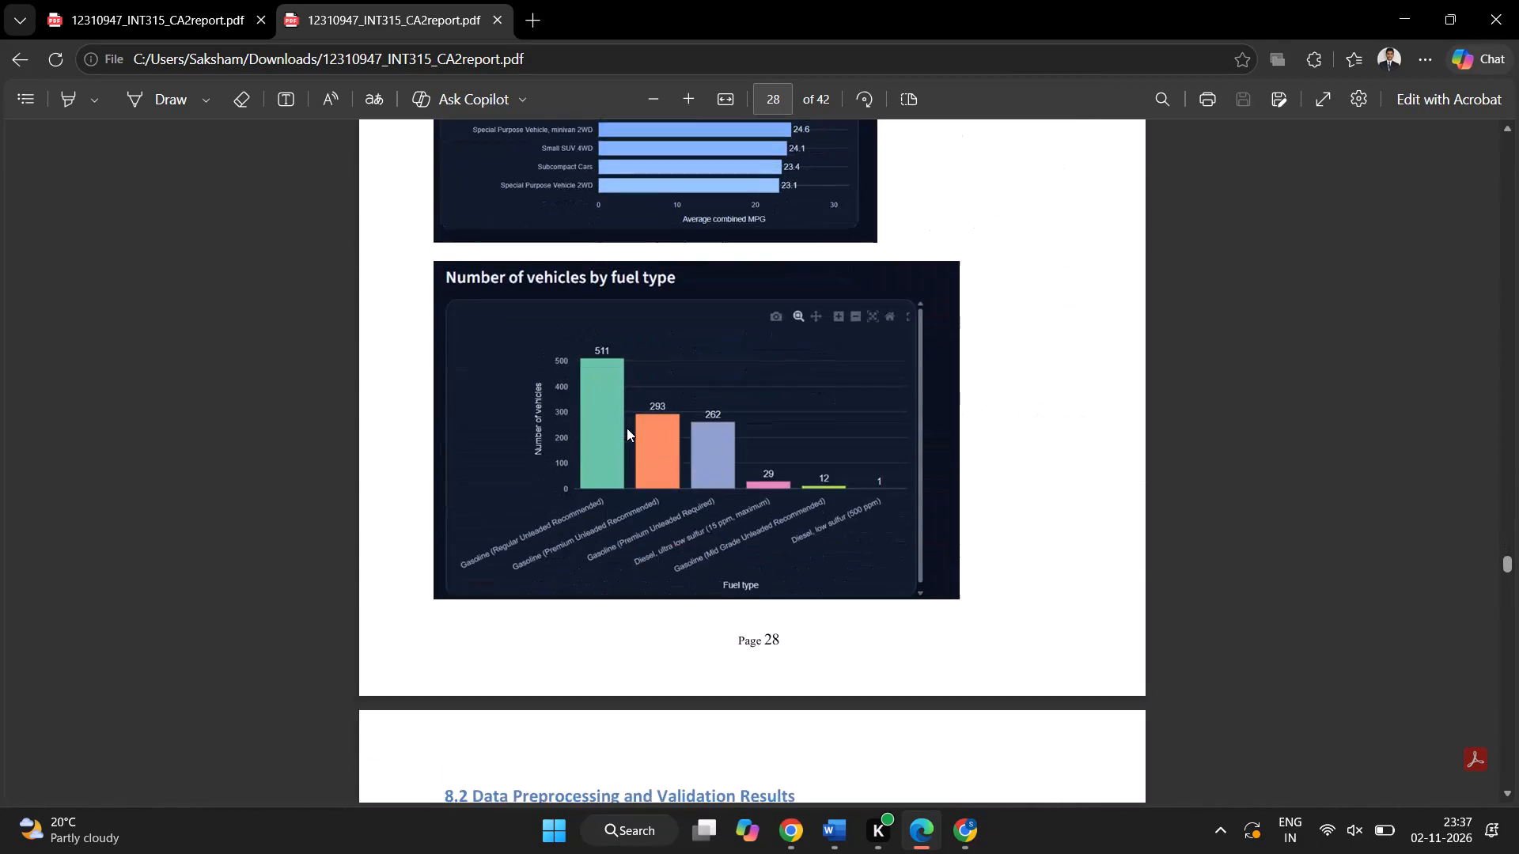
{"action": "scroll", "coordinate": [627, 428], "scroll_direction": "down", "scroll_amount": 13}
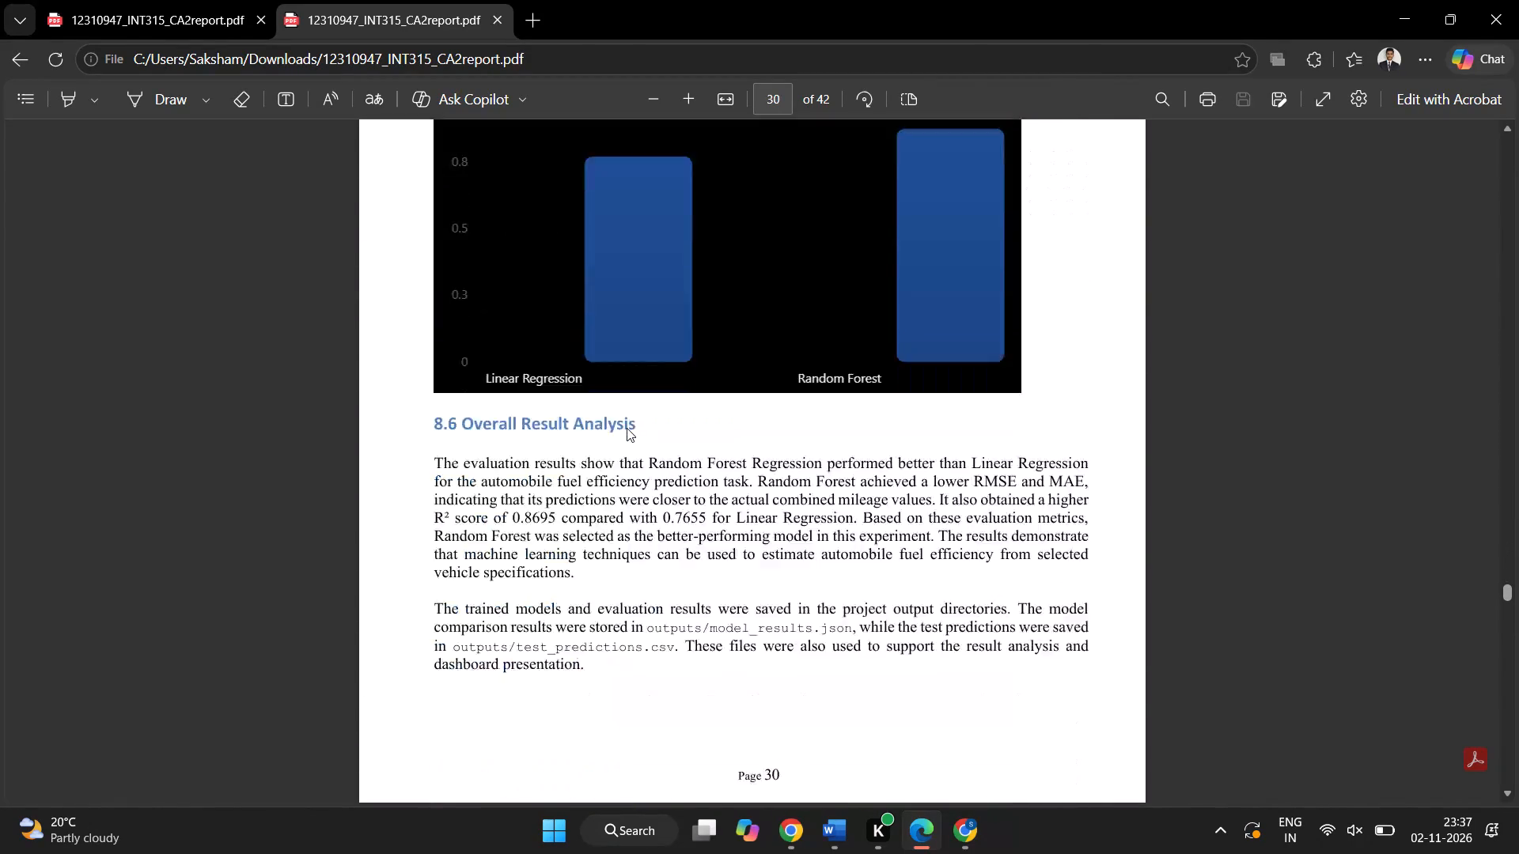
{"action": "scroll", "coordinate": [627, 428], "scroll_direction": "down", "scroll_amount": 12}
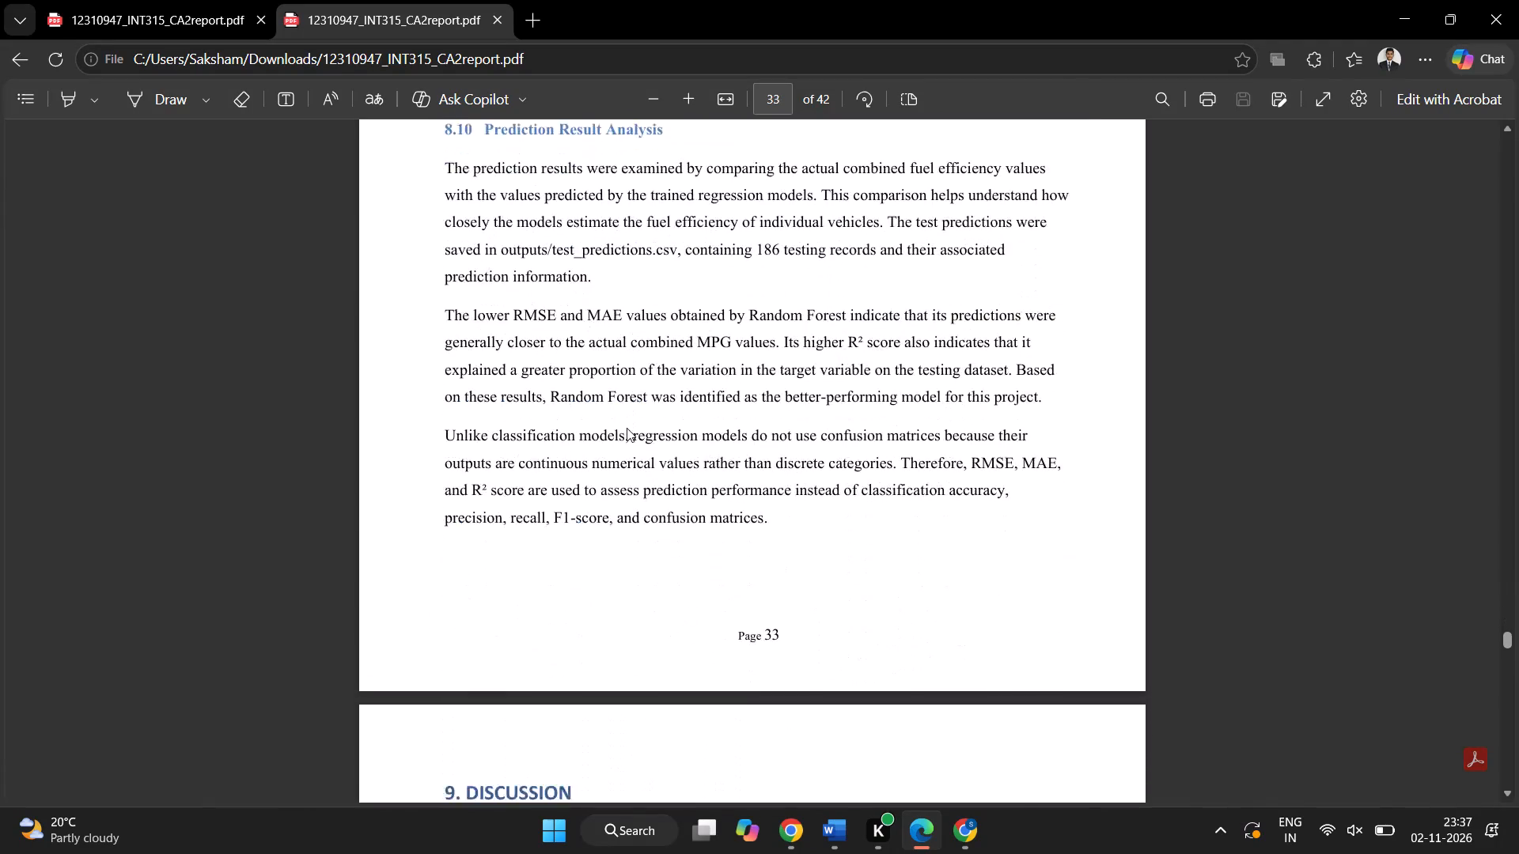
{"action": "scroll", "coordinate": [627, 428], "scroll_direction": "down", "scroll_amount": 12}
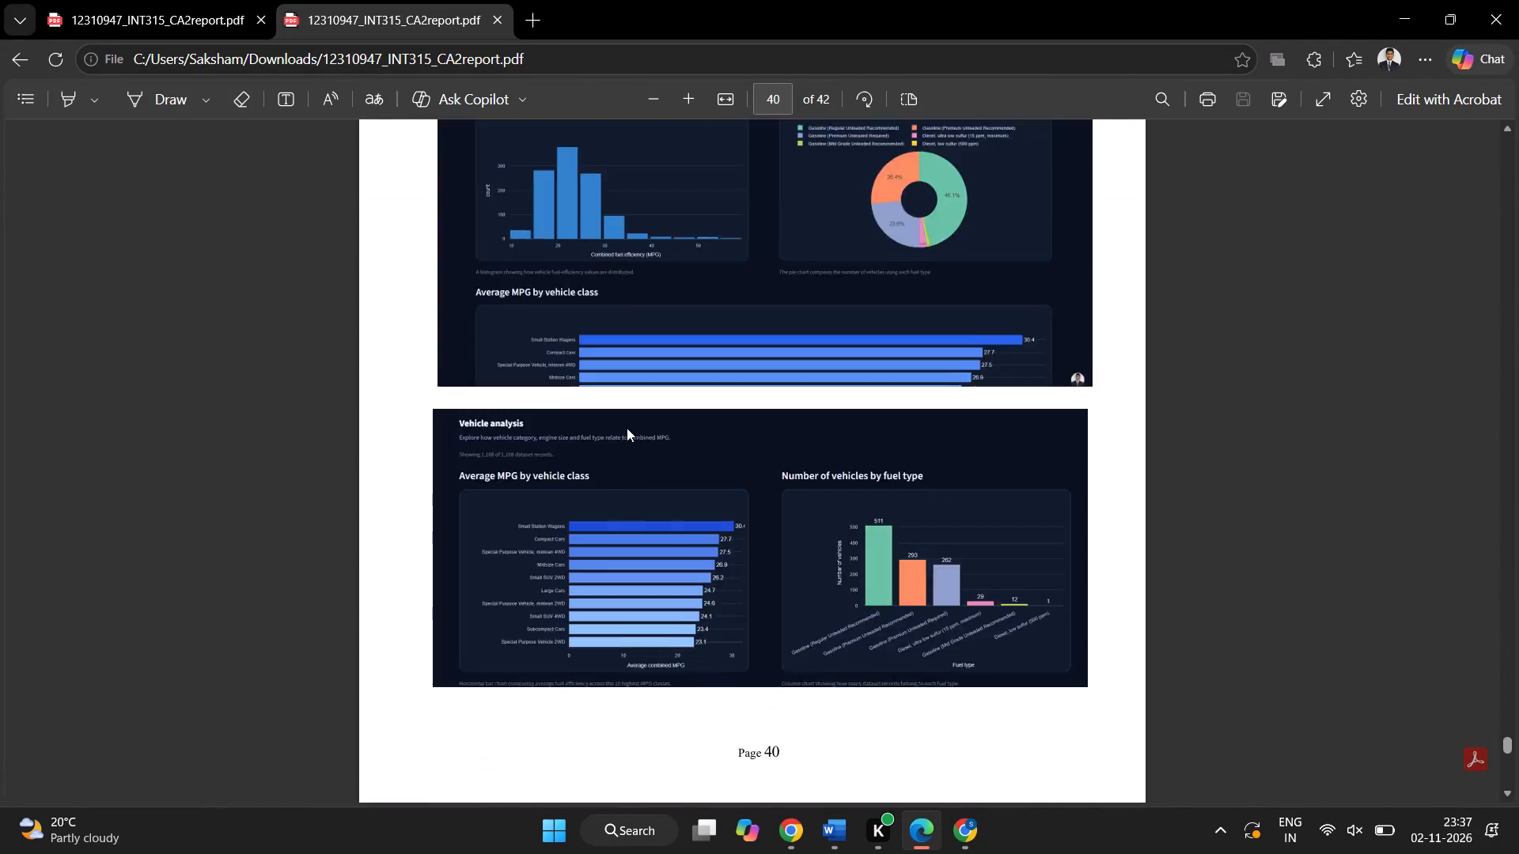
{"action": "scroll", "coordinate": [627, 428], "scroll_direction": "down", "scroll_amount": 8}
{"action": "scroll", "coordinate": [627, 428], "scroll_direction": "up", "scroll_amount": 3}
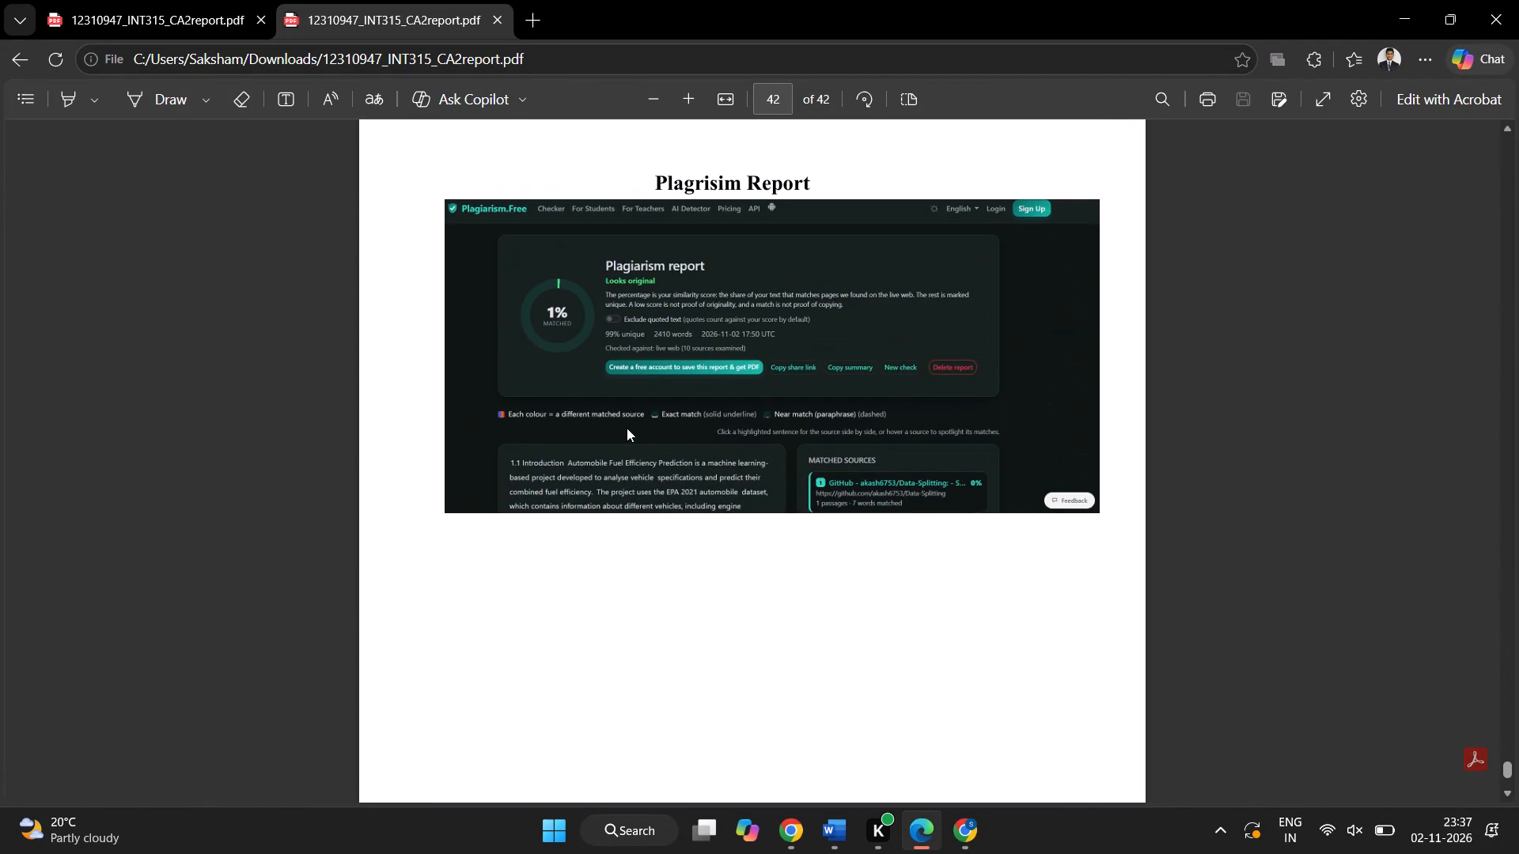
Open the Downloads folder in File Explorer.
{"action": "left_click", "coordinate": [801, 833]}
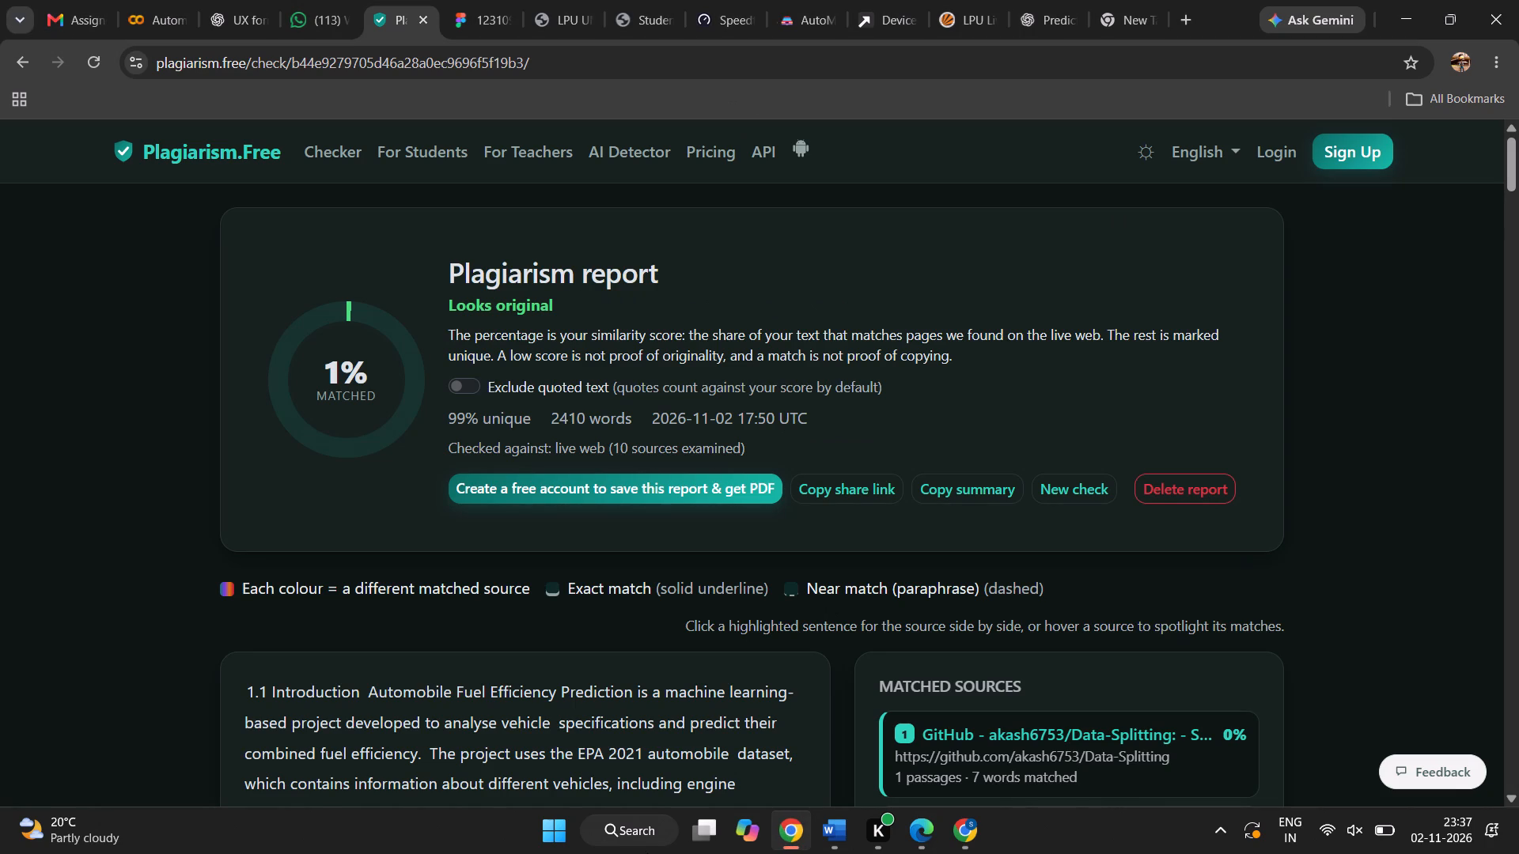
{"action": "left_click", "coordinate": [638, 833]}
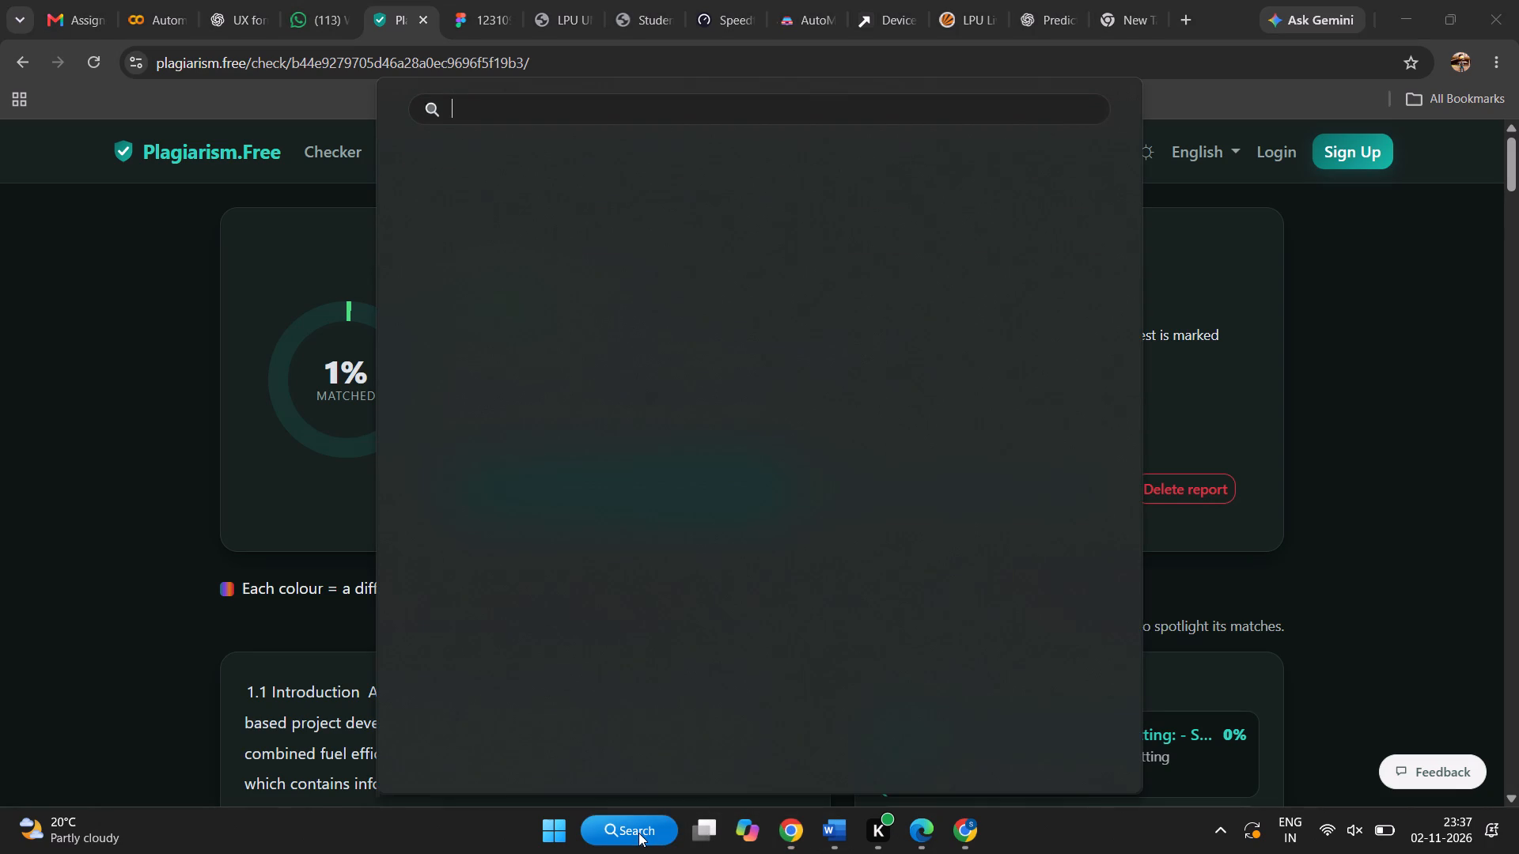
{"action": "double_click", "coordinate": [554, 448]}
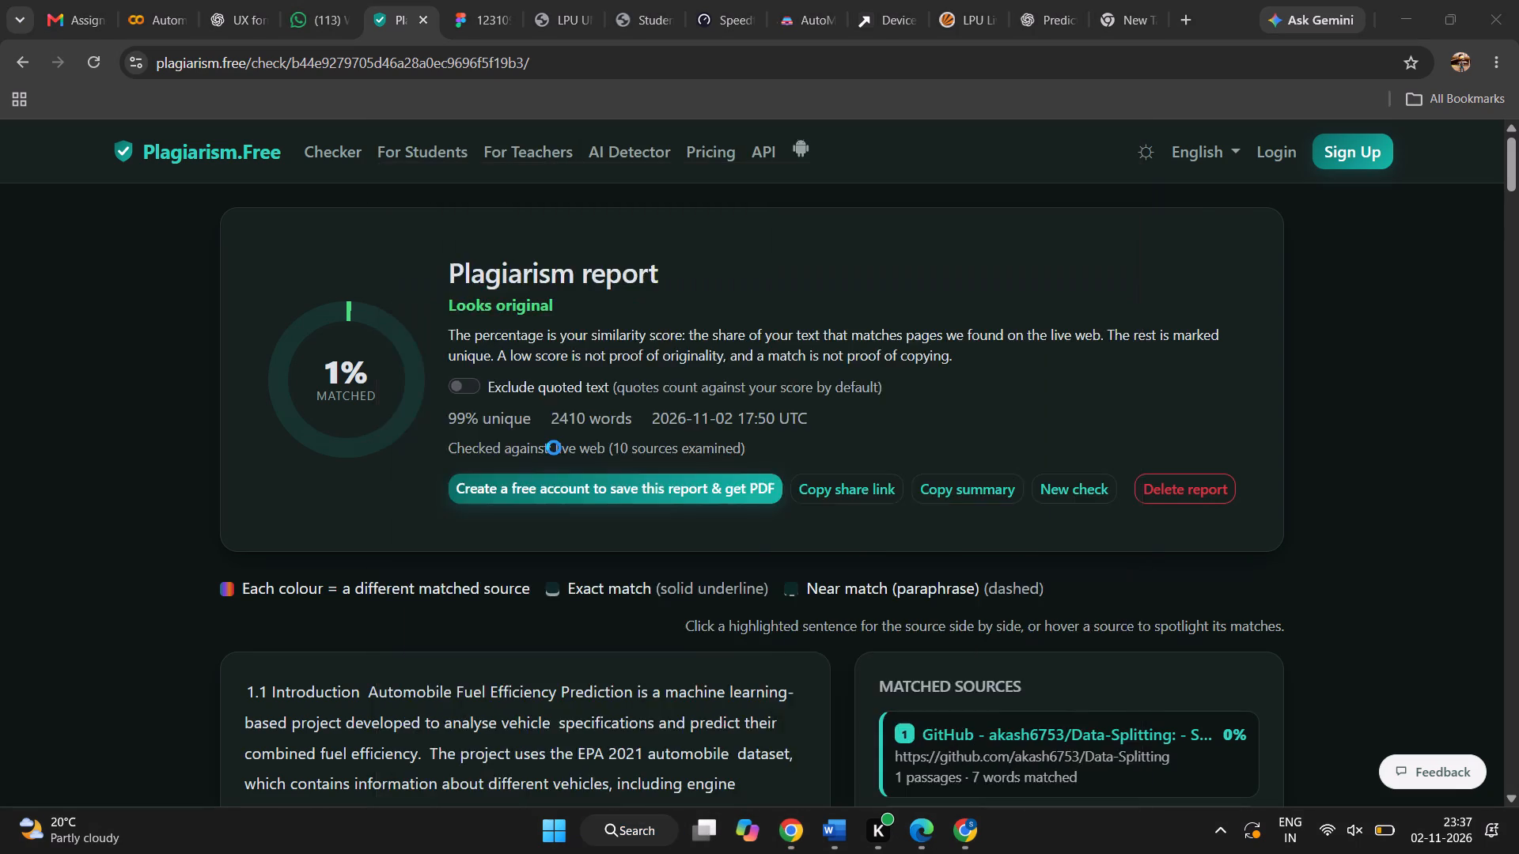
{"action": "left_click", "coordinate": [75, 303]}
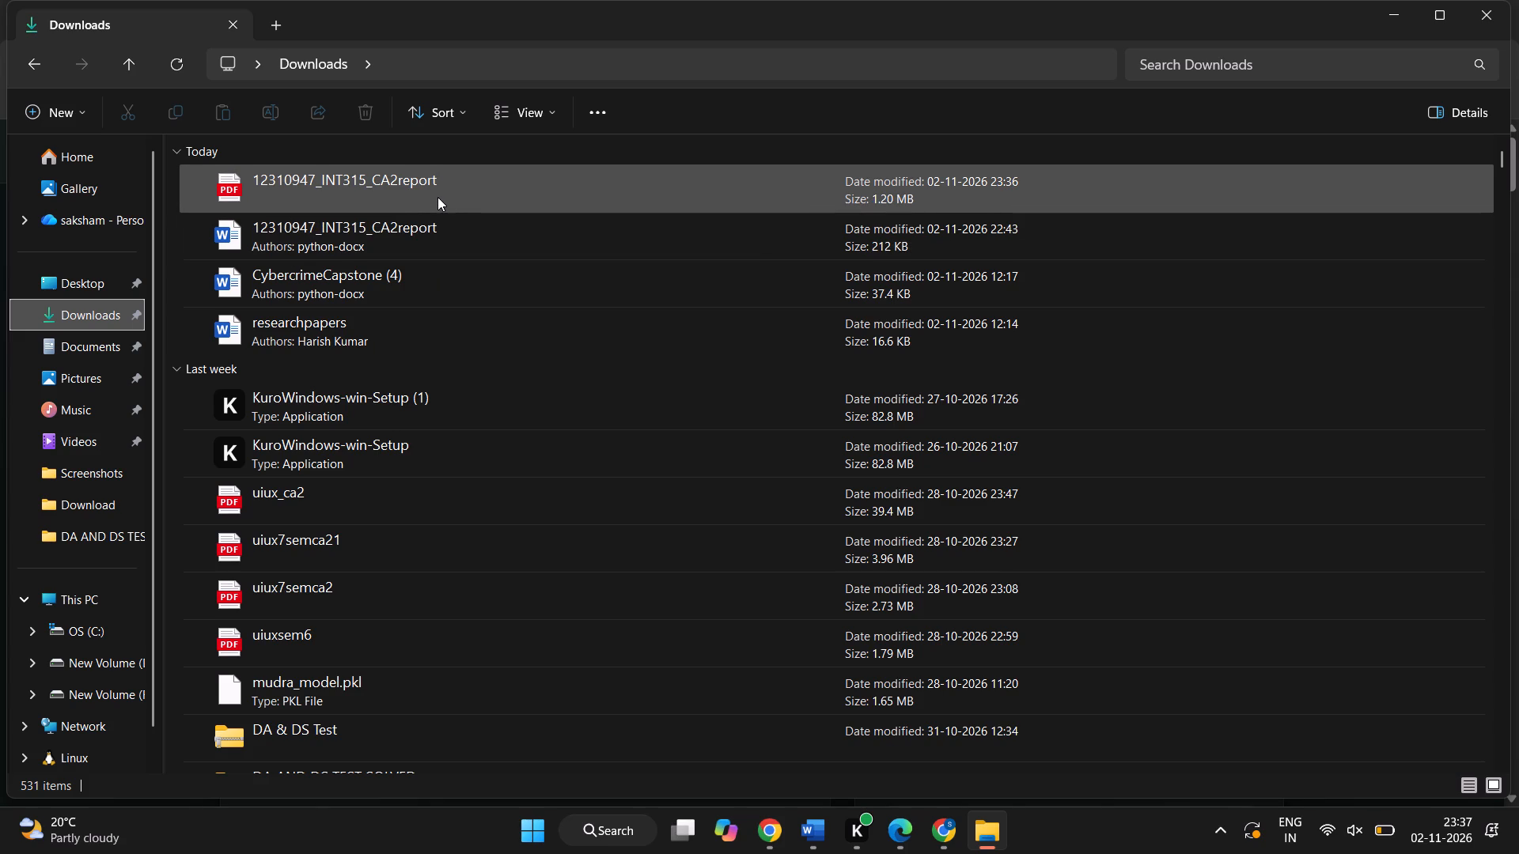
Rename the INT315 CA2 report PDF by removing both underscores from its file name.
{"action": "left_click", "coordinate": [438, 197]}
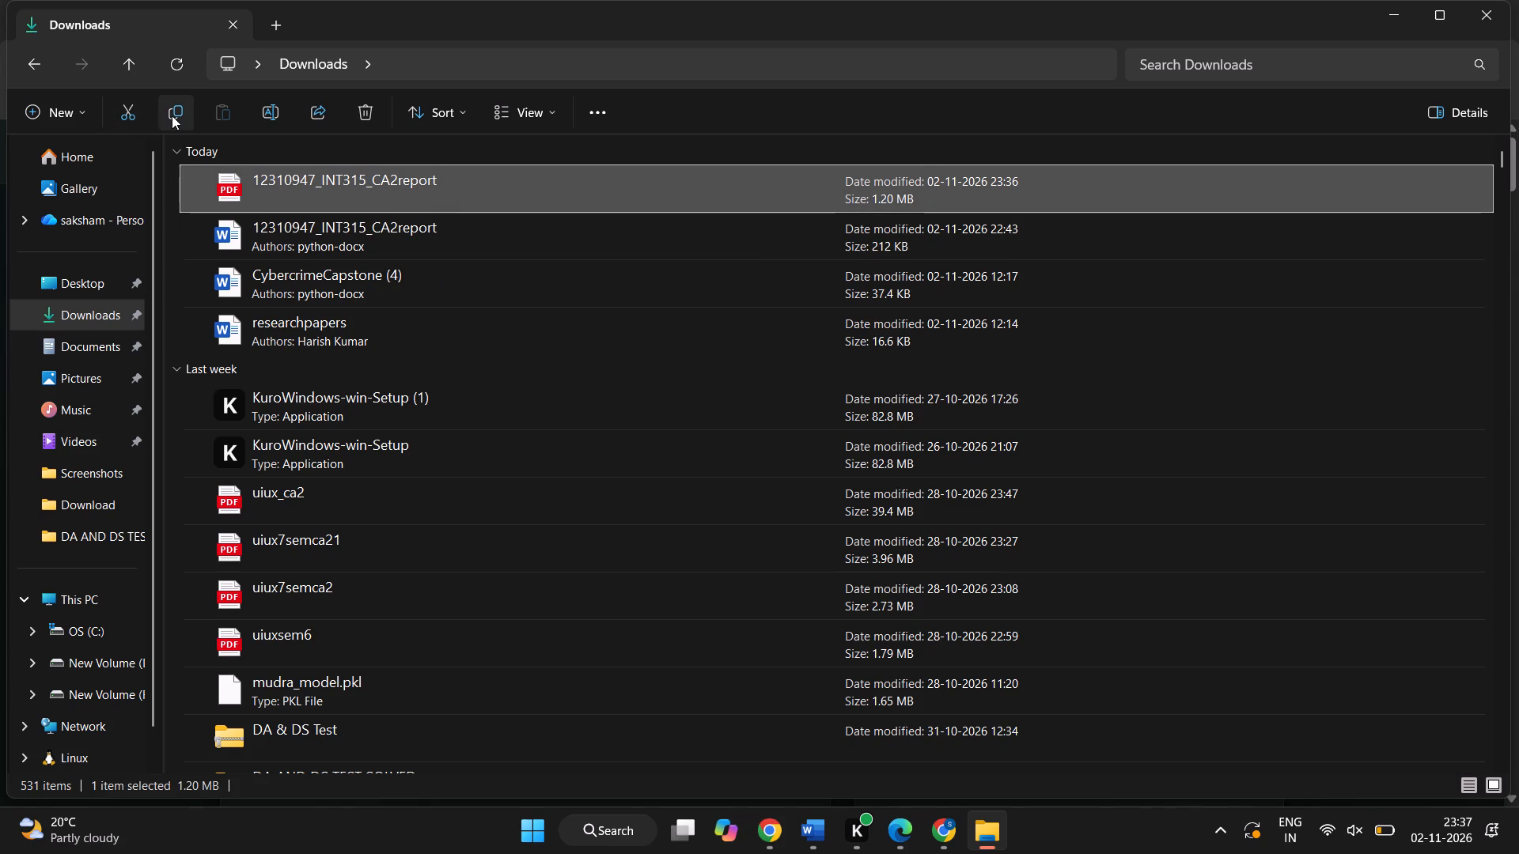
{"action": "left_click", "coordinate": [263, 113]}
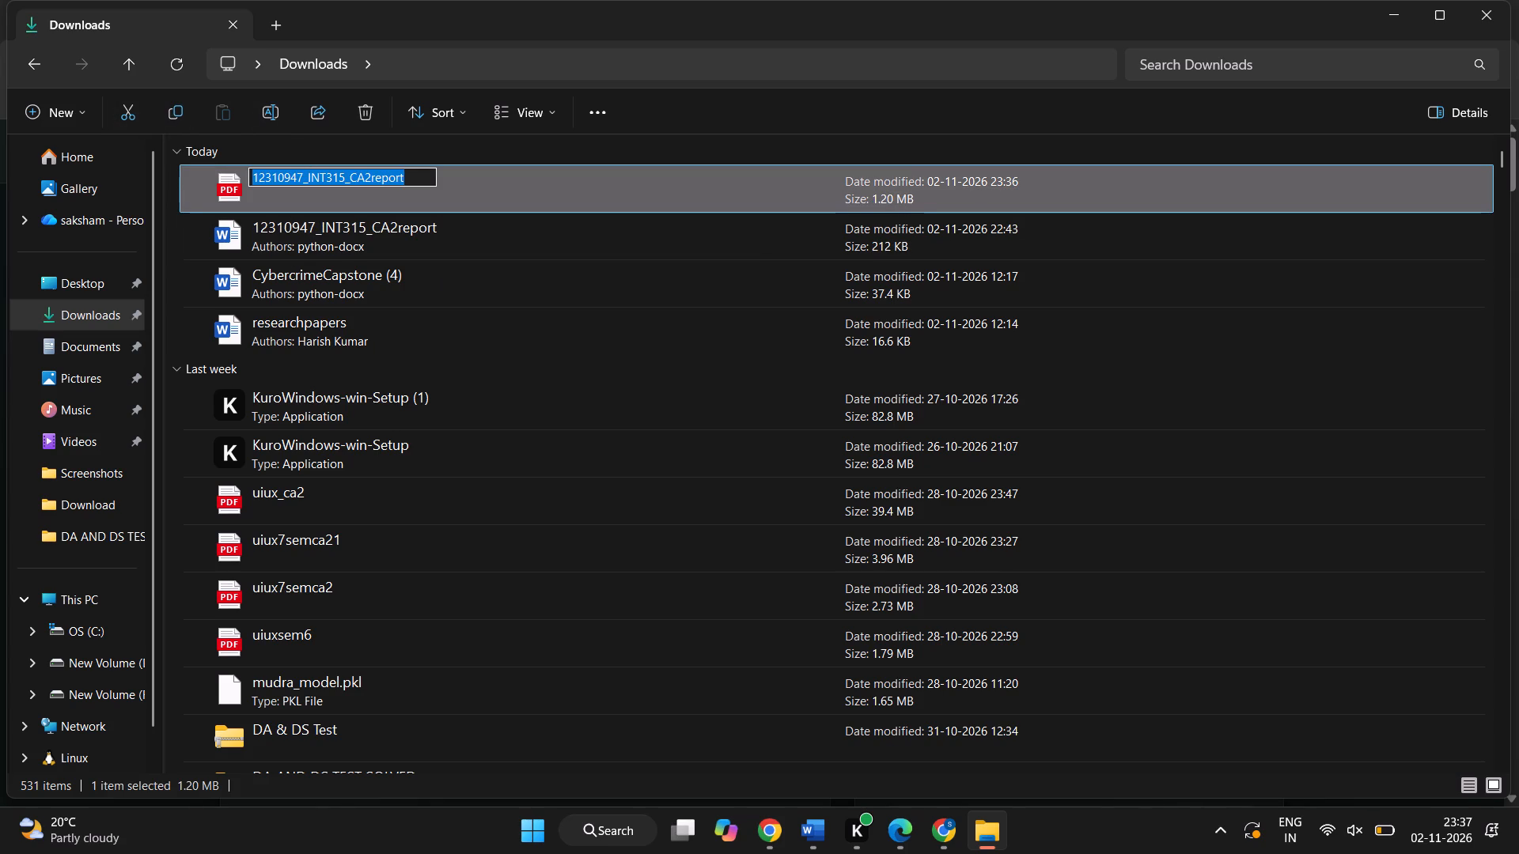
{"action": "left_click", "coordinate": [362, 180]}
{"action": "key", "text": "Left"}
{"action": "key", "text": "Left"}
{"action": "key", "text": "BackSpace"}
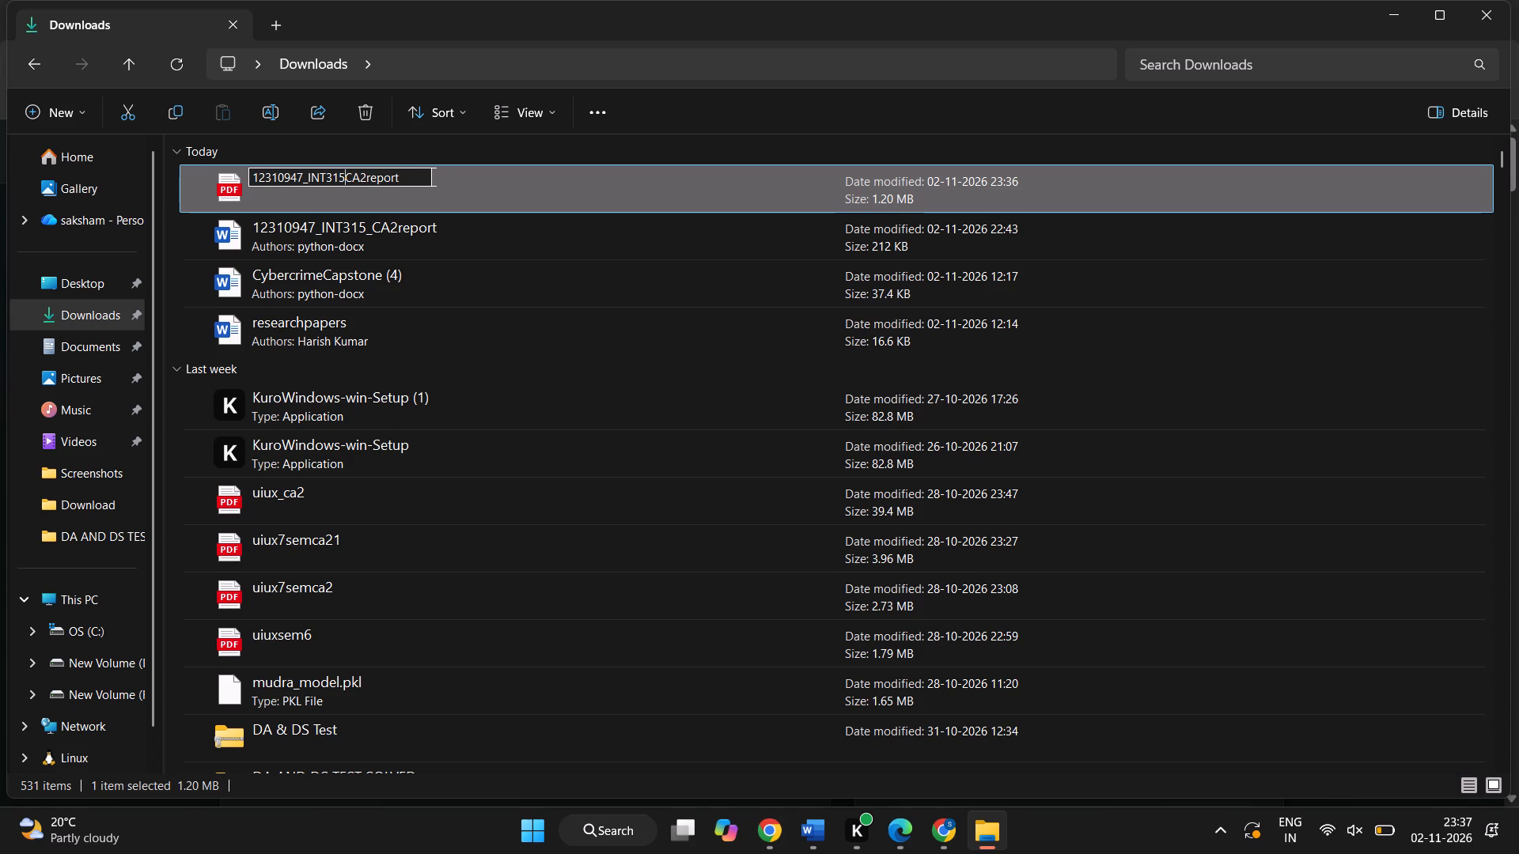
{"action": "key", "text": "Left"}
{"action": "key", "text": "Left"}
{"action": "key", "text": "Left"}
{"action": "key", "text": "Left"}
{"action": "key", "text": "Left"}
{"action": "key", "text": "BackSpace"}
{"action": "key", "text": "ctrl+z"}
{"action": "key", "text": "Left"}
{"action": "key", "text": "BackSpace"}
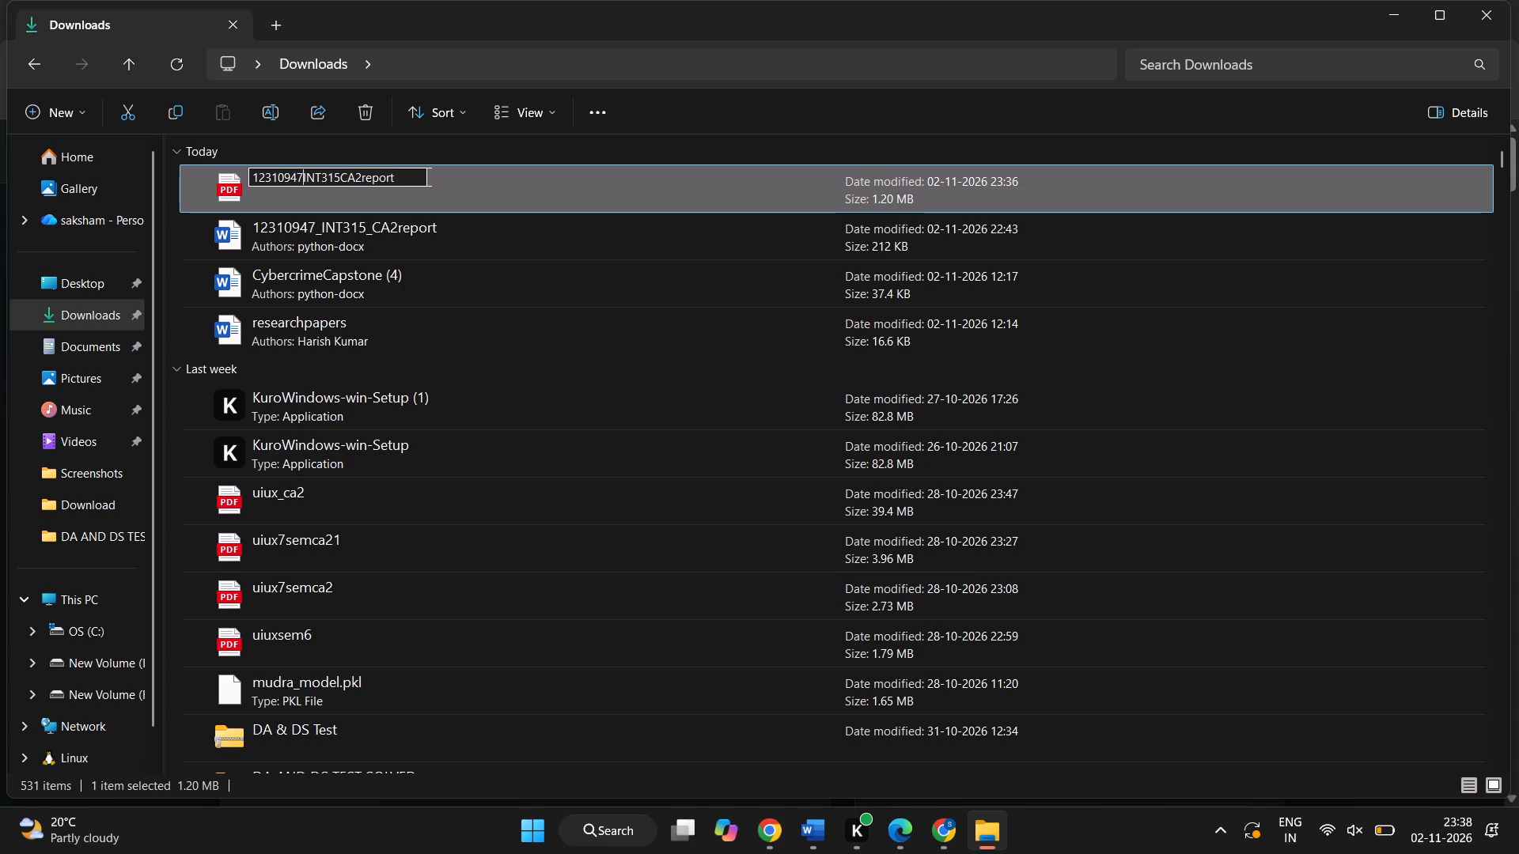
{"action": "key", "text": "Return"}
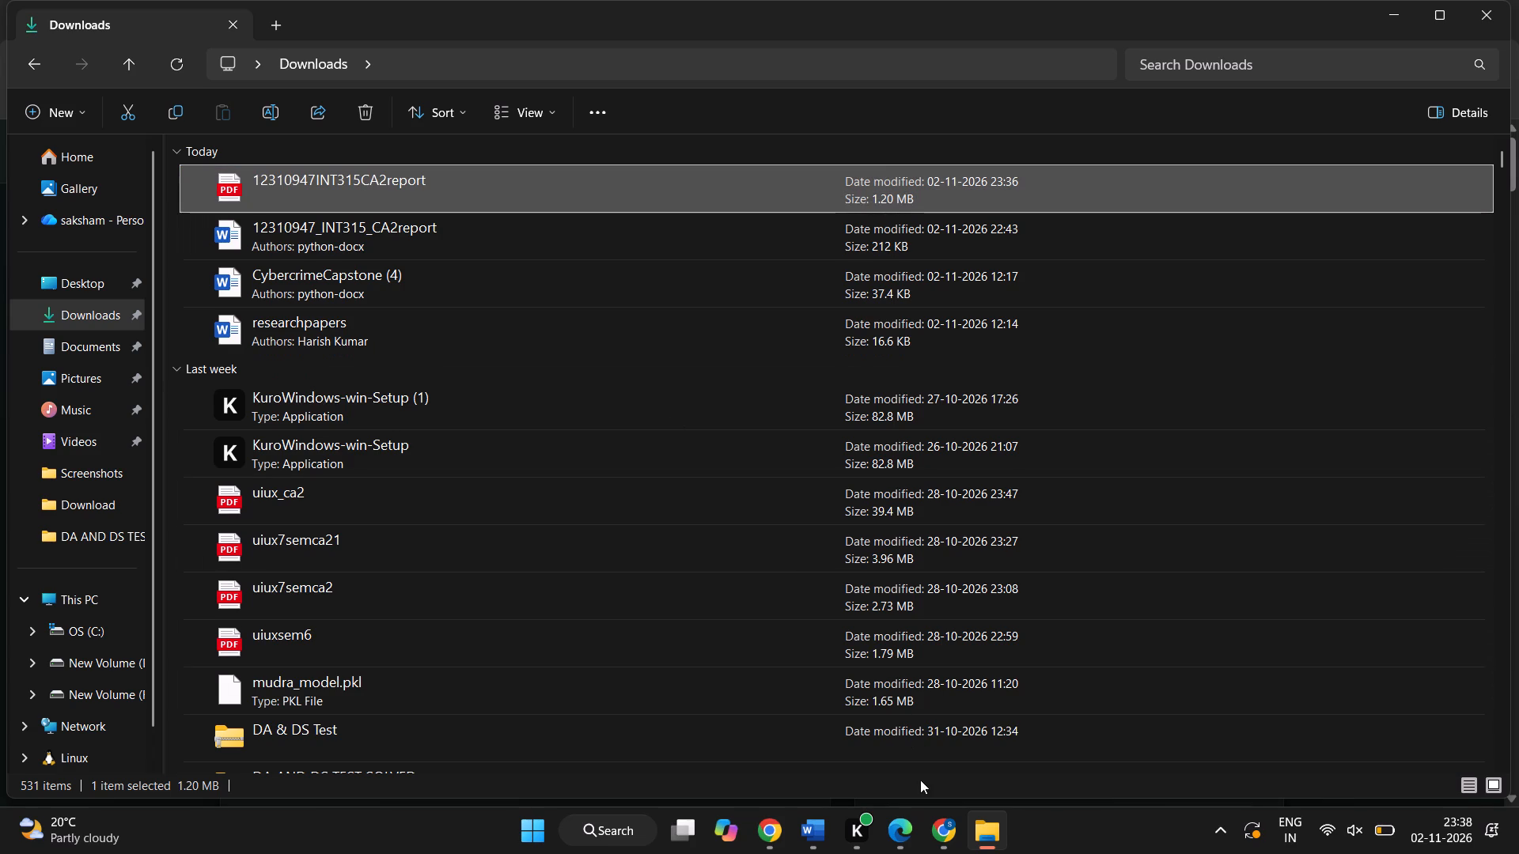
Switch to Chrome and open the Assignment Upload page from the Learning Management System section of UMS.
{"action": "left_click", "coordinate": [778, 822]}
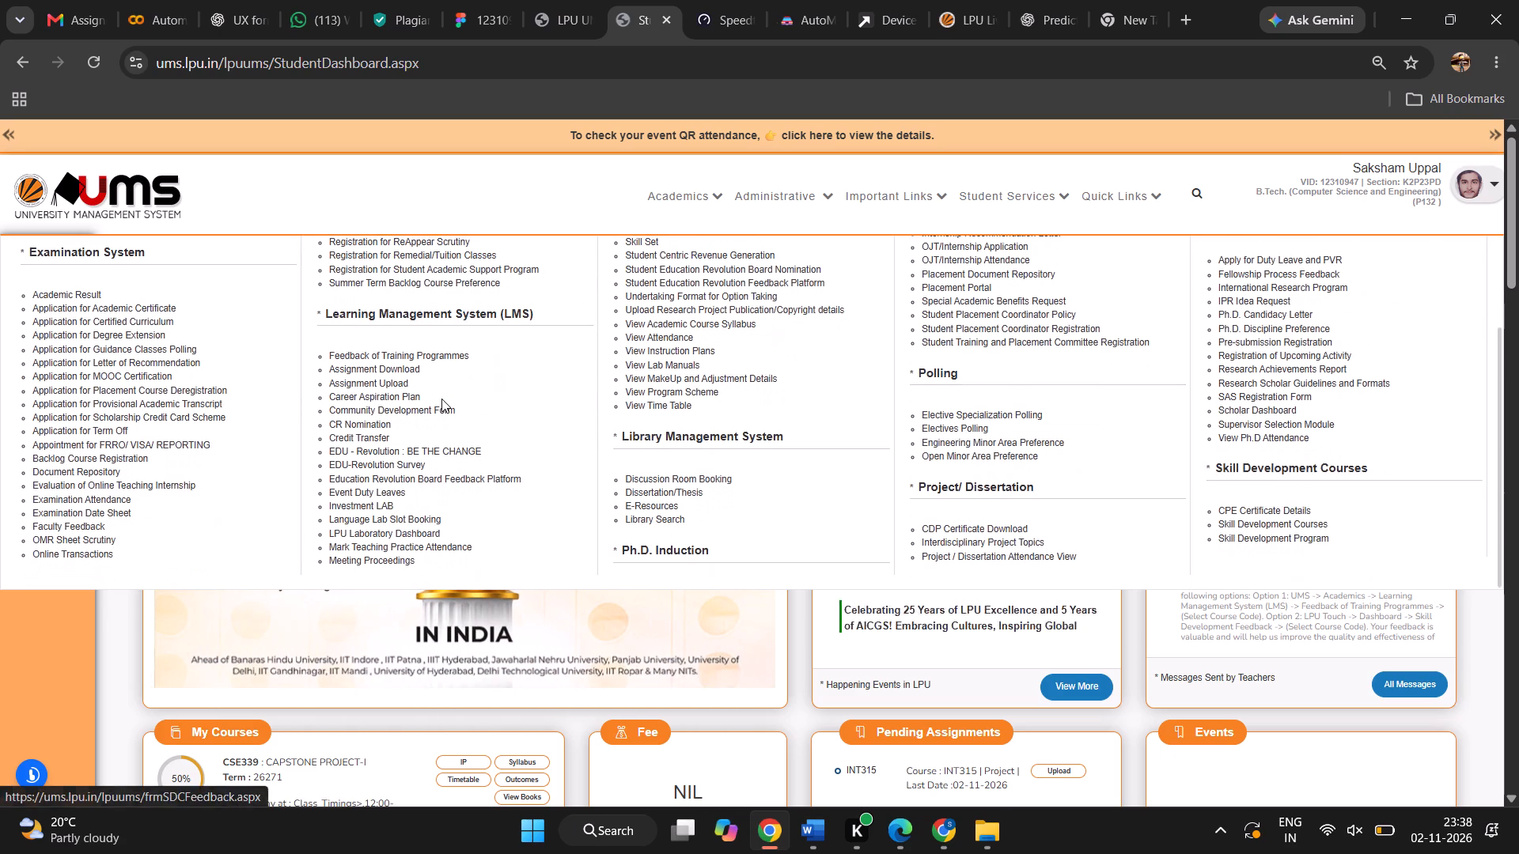
{"action": "scroll", "coordinate": [441, 399], "scroll_direction": "down", "scroll_amount": 1}
{"action": "scroll", "coordinate": [498, 410], "scroll_direction": "up", "scroll_amount": 1}
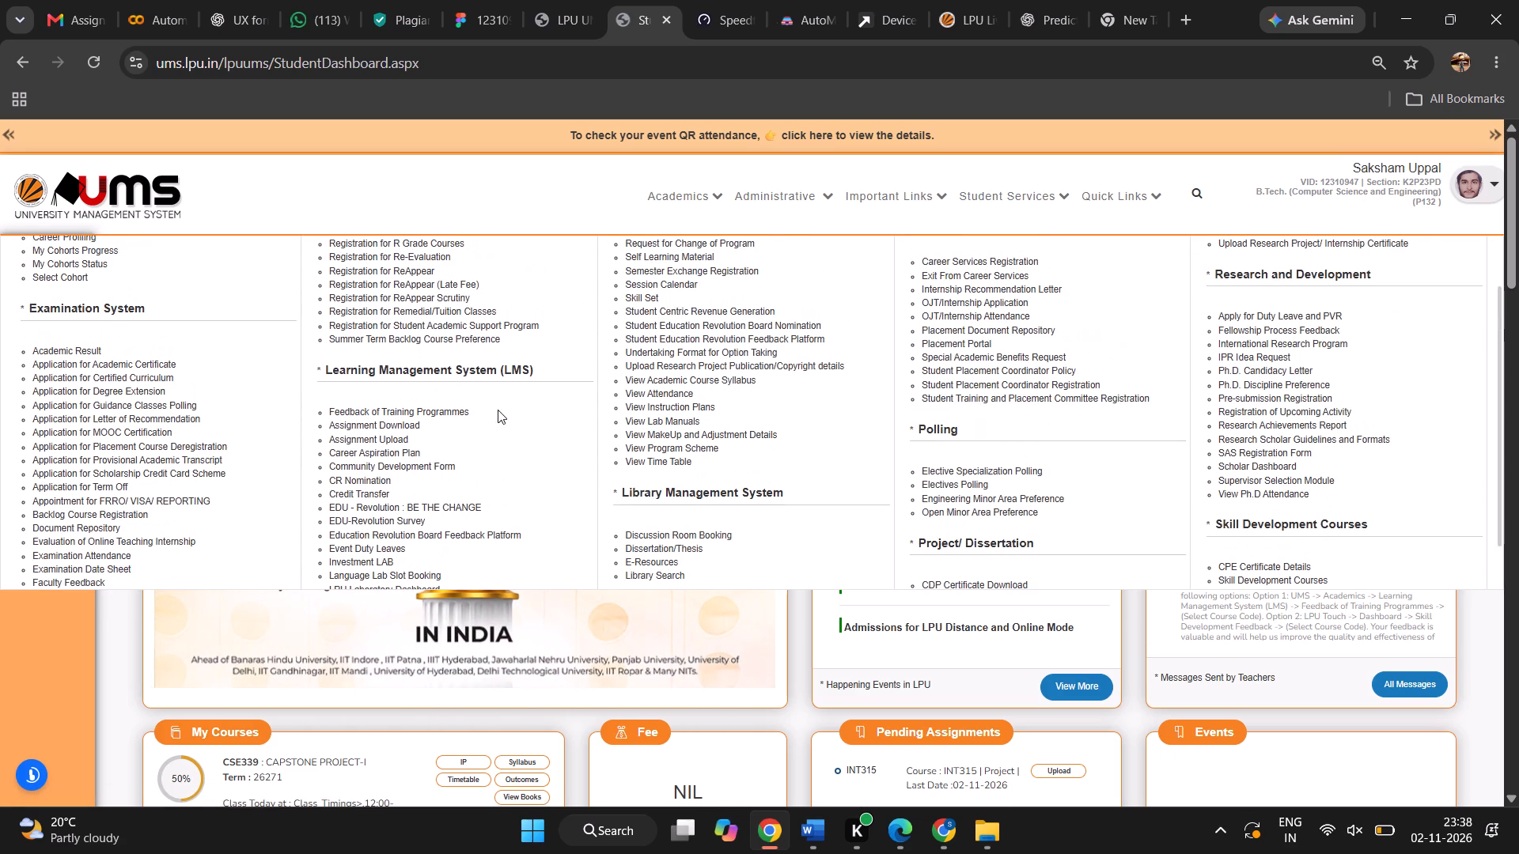
{"action": "scroll", "coordinate": [498, 410], "scroll_direction": "up", "scroll_amount": 2}
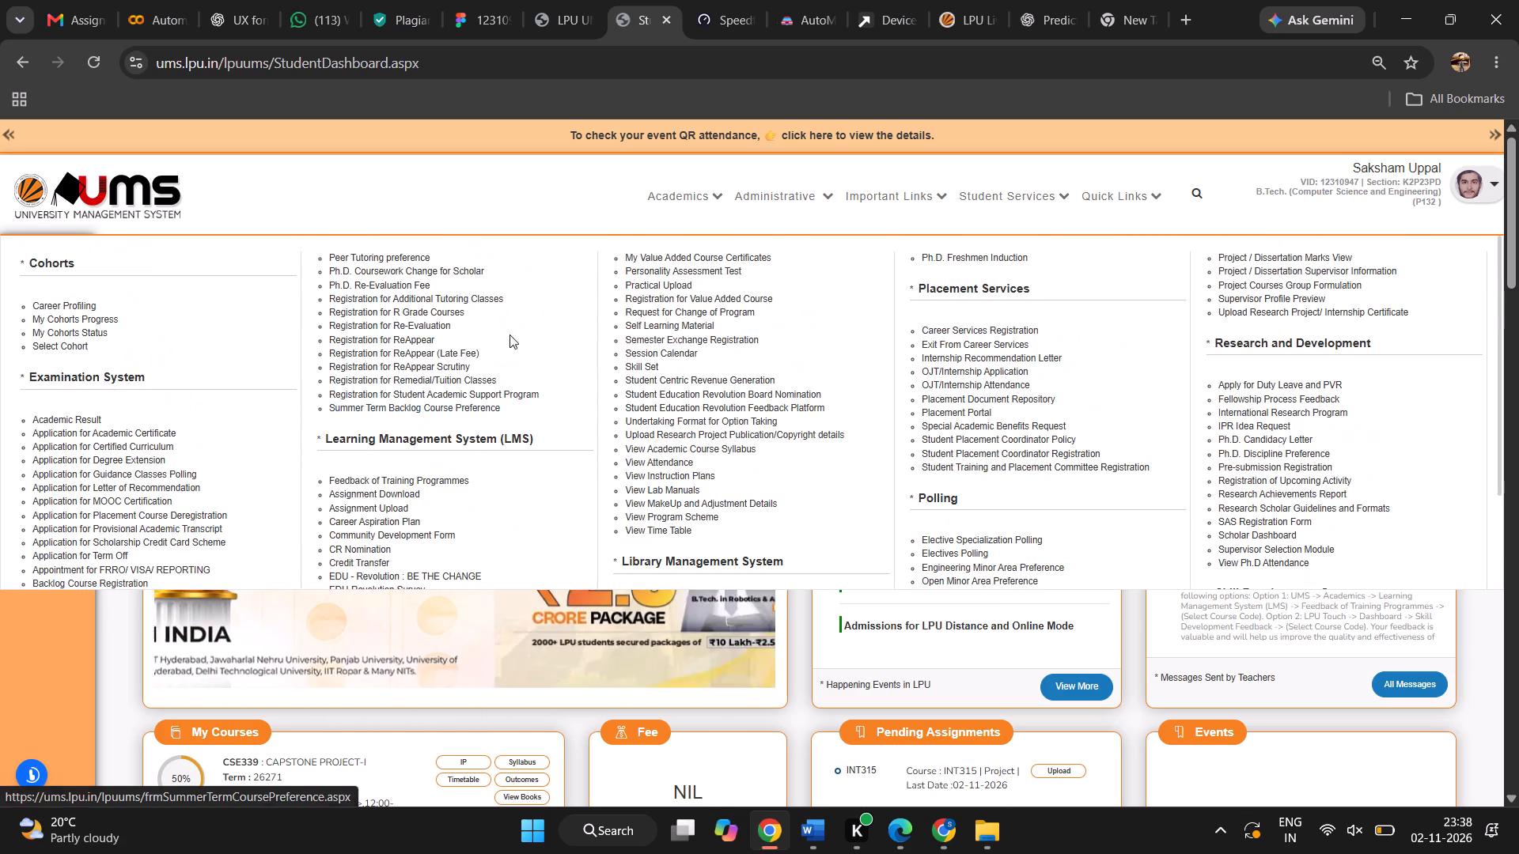
{"action": "scroll", "coordinate": [409, 453], "scroll_direction": "down", "scroll_amount": 3}
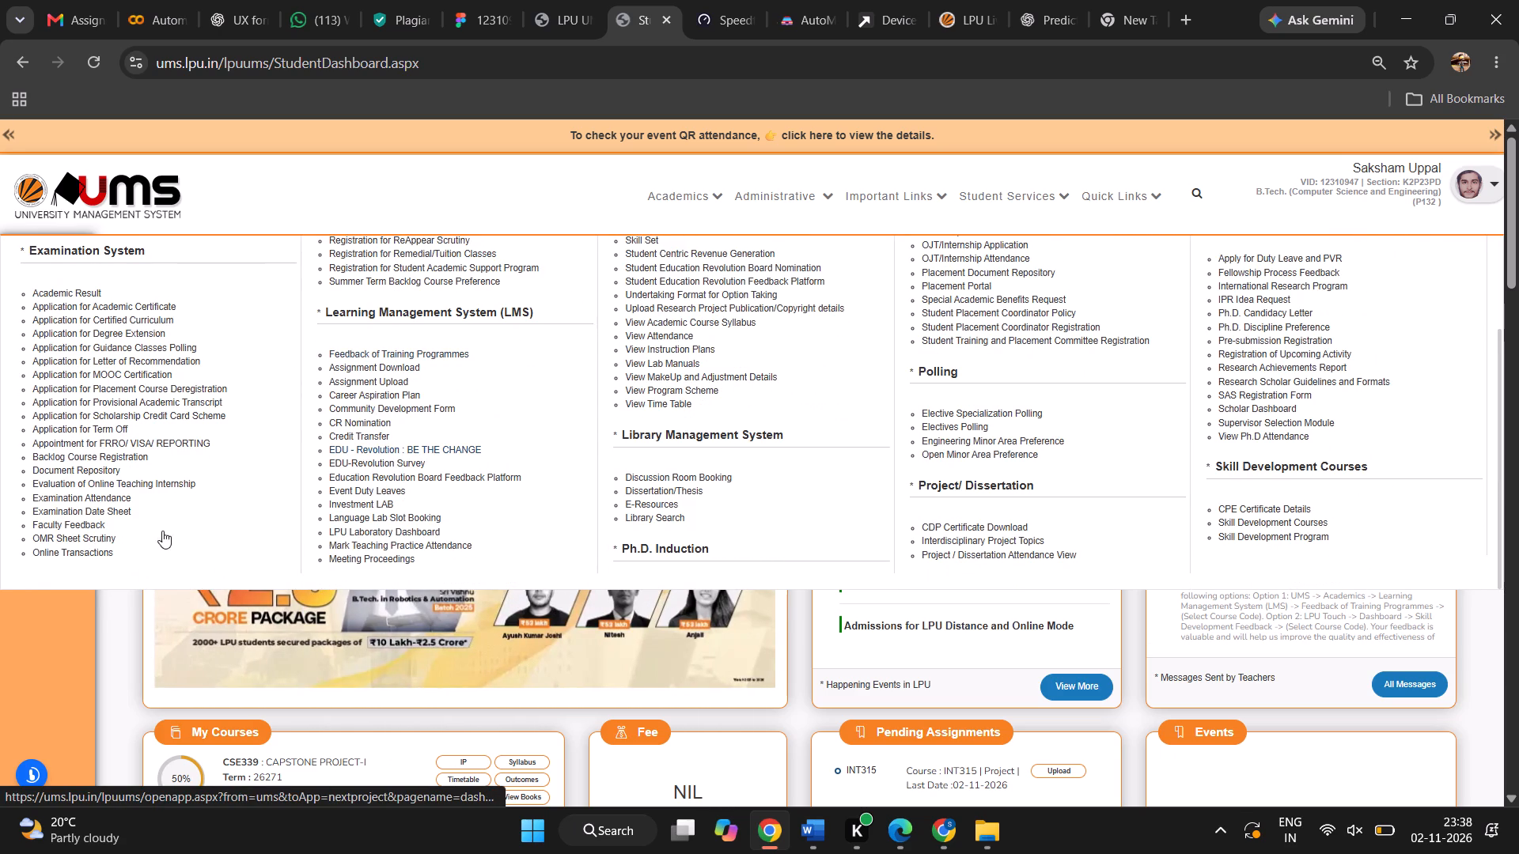
{"action": "scroll", "coordinate": [407, 442], "scroll_direction": "up", "scroll_amount": 1}
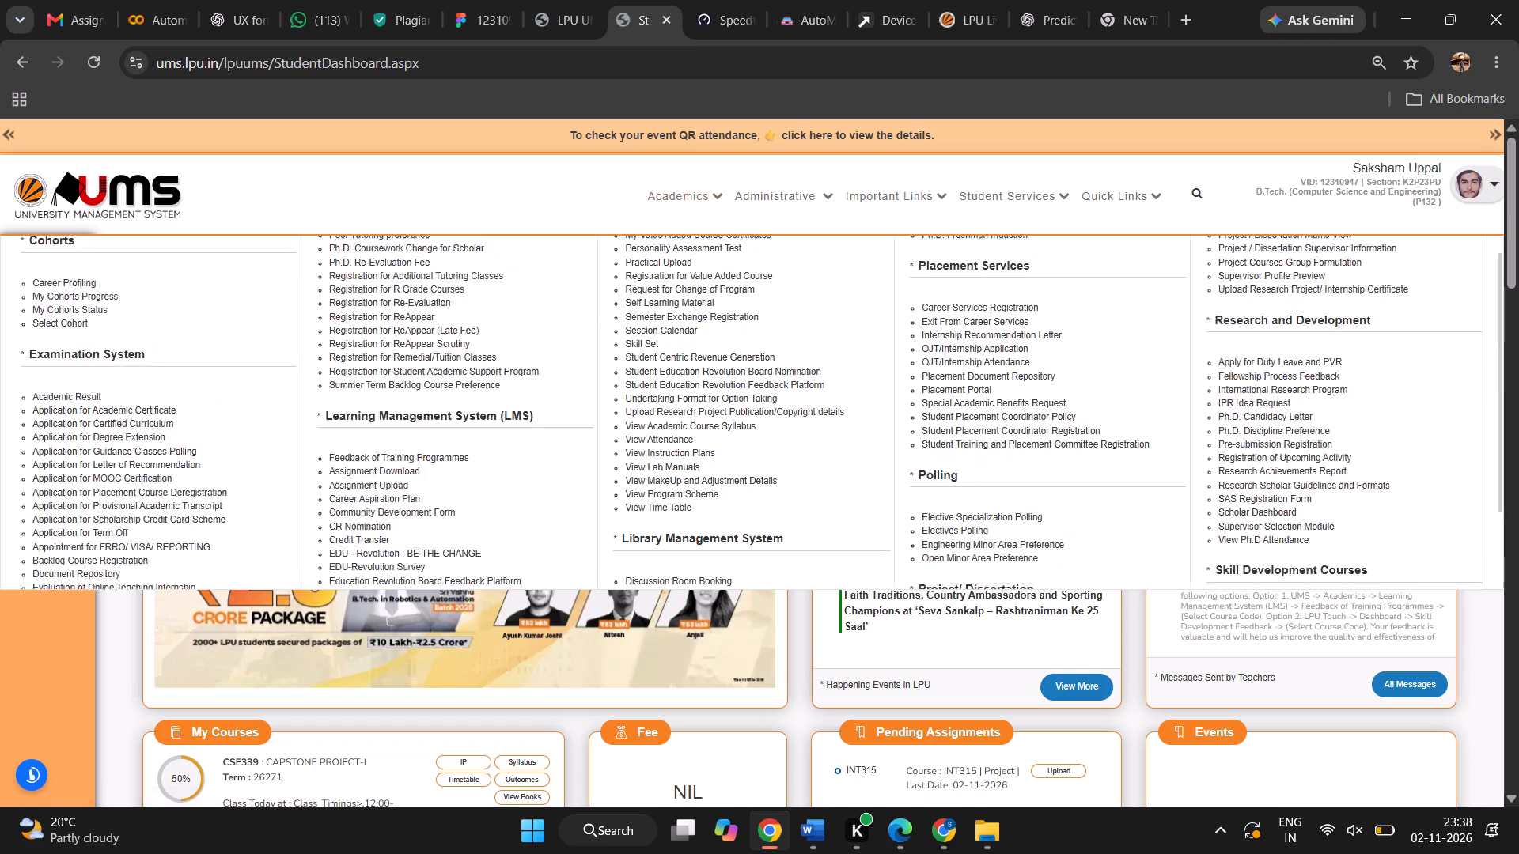
{"action": "scroll", "coordinate": [407, 442], "scroll_direction": "up", "scroll_amount": 1}
{"action": "scroll", "coordinate": [407, 442], "scroll_direction": "down", "scroll_amount": 3}
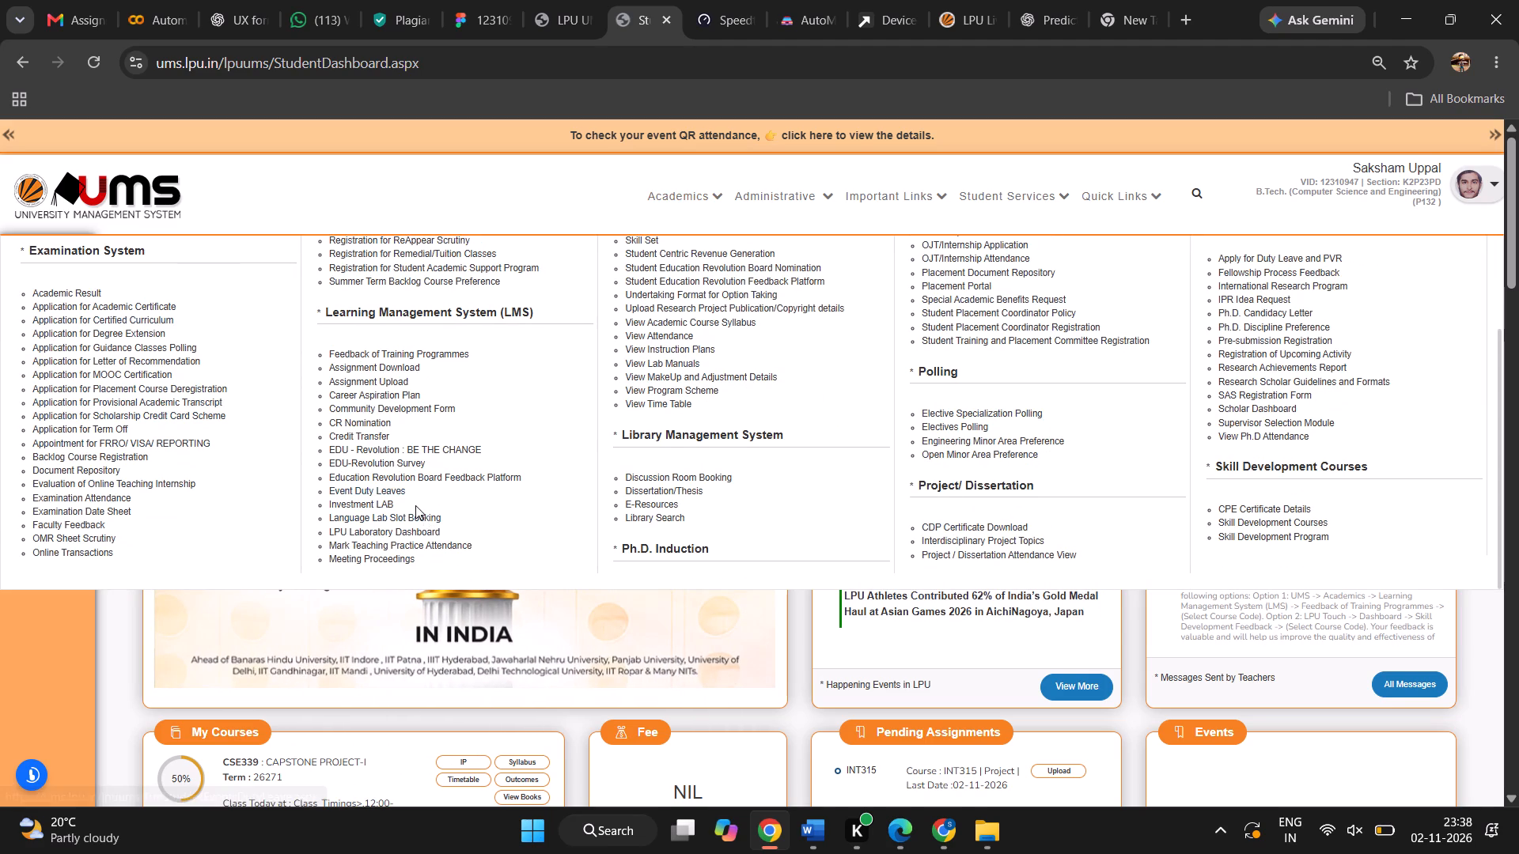
{"action": "left_click", "coordinate": [384, 380]}
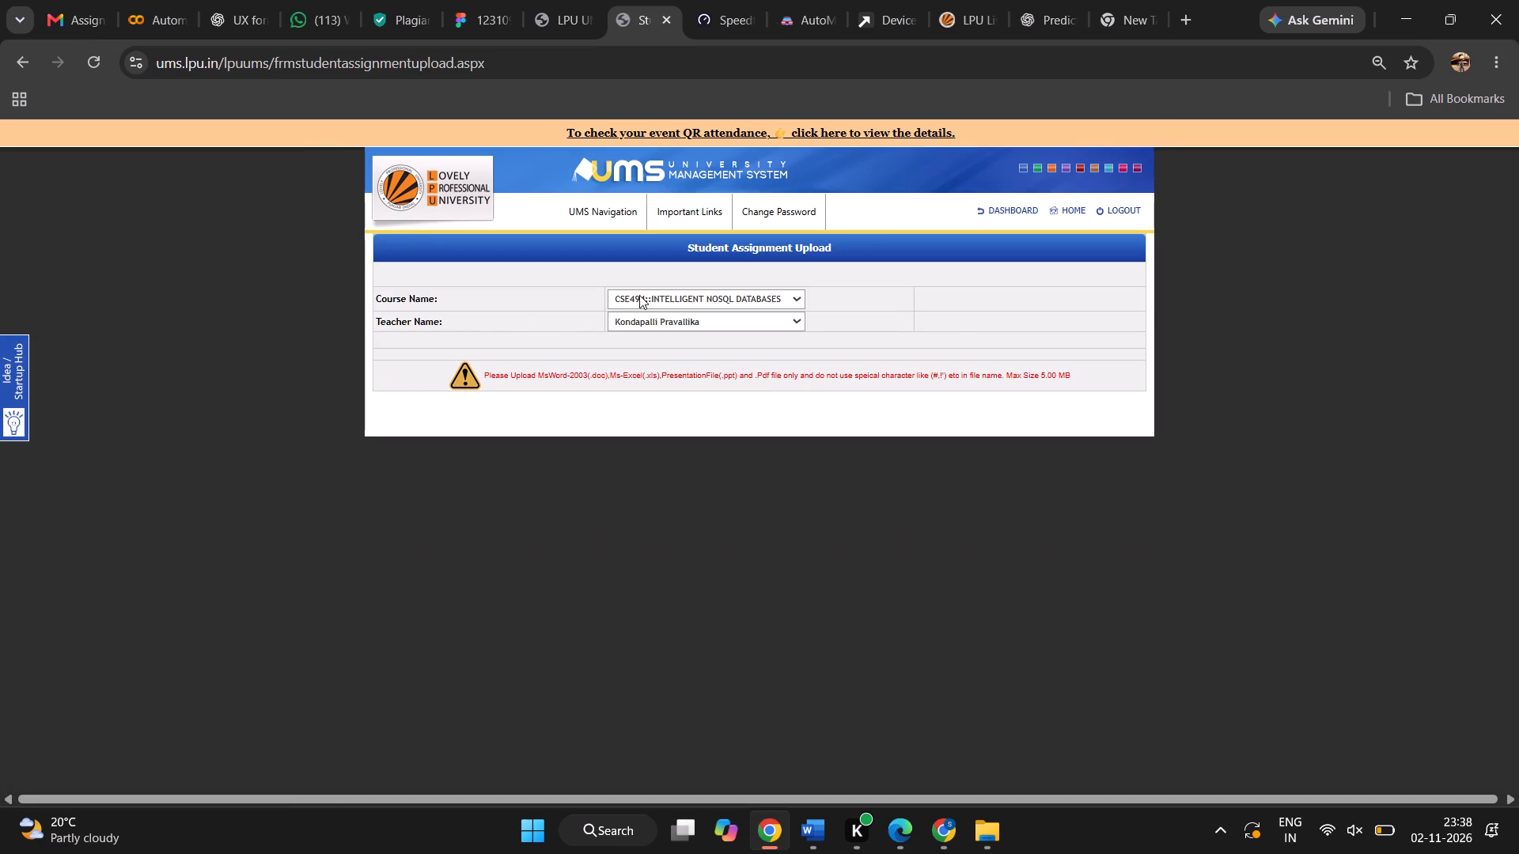
Set the assignment upload's course to INT315::CLUSTER COMPUTING and its teacher to Priyanka.
{"action": "left_click", "coordinate": [640, 294]}
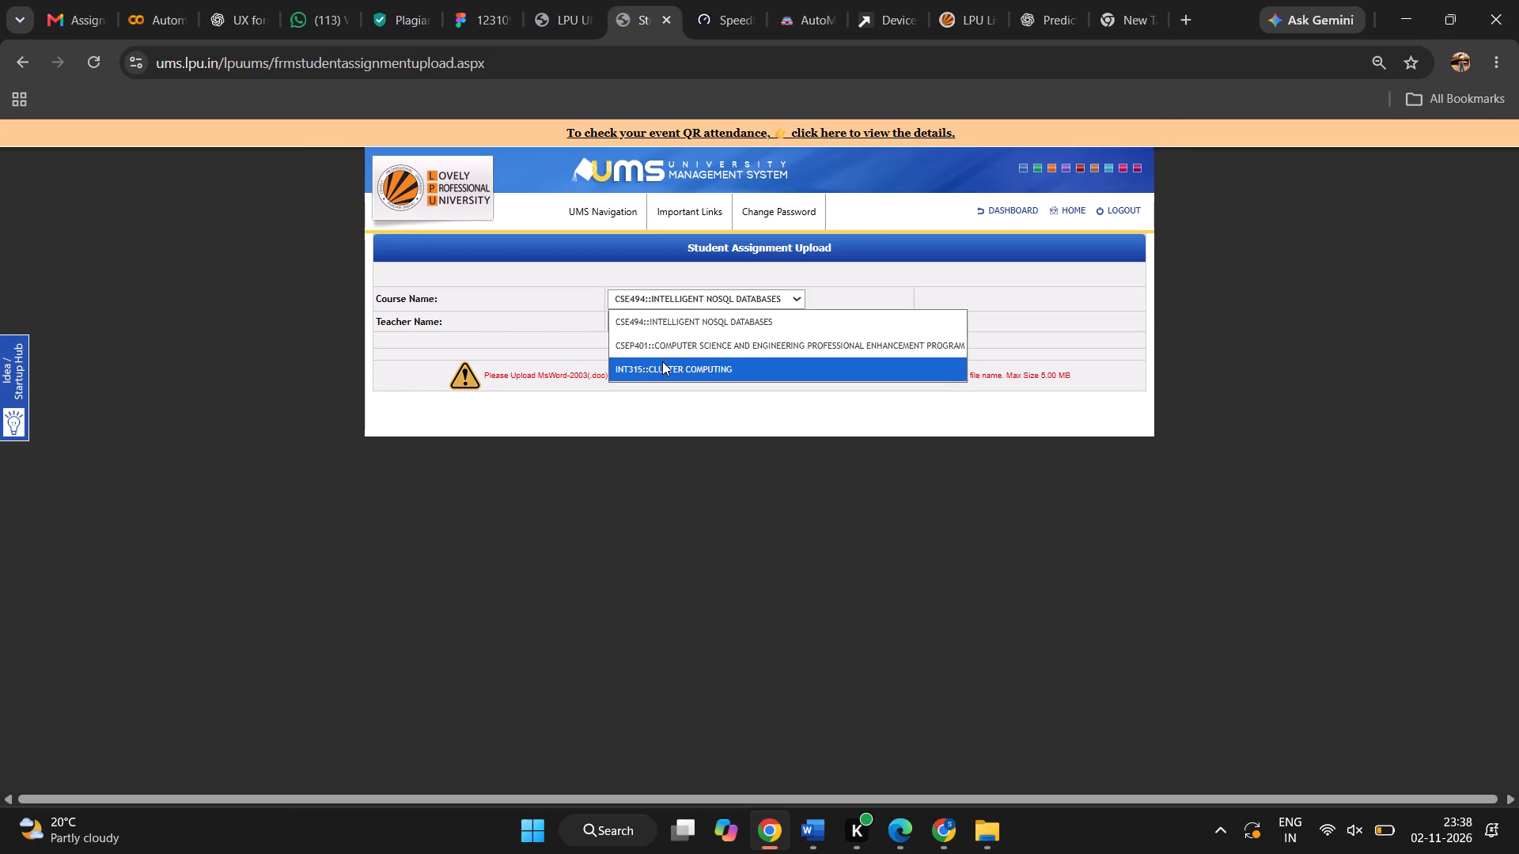
{"action": "left_click", "coordinate": [662, 361]}
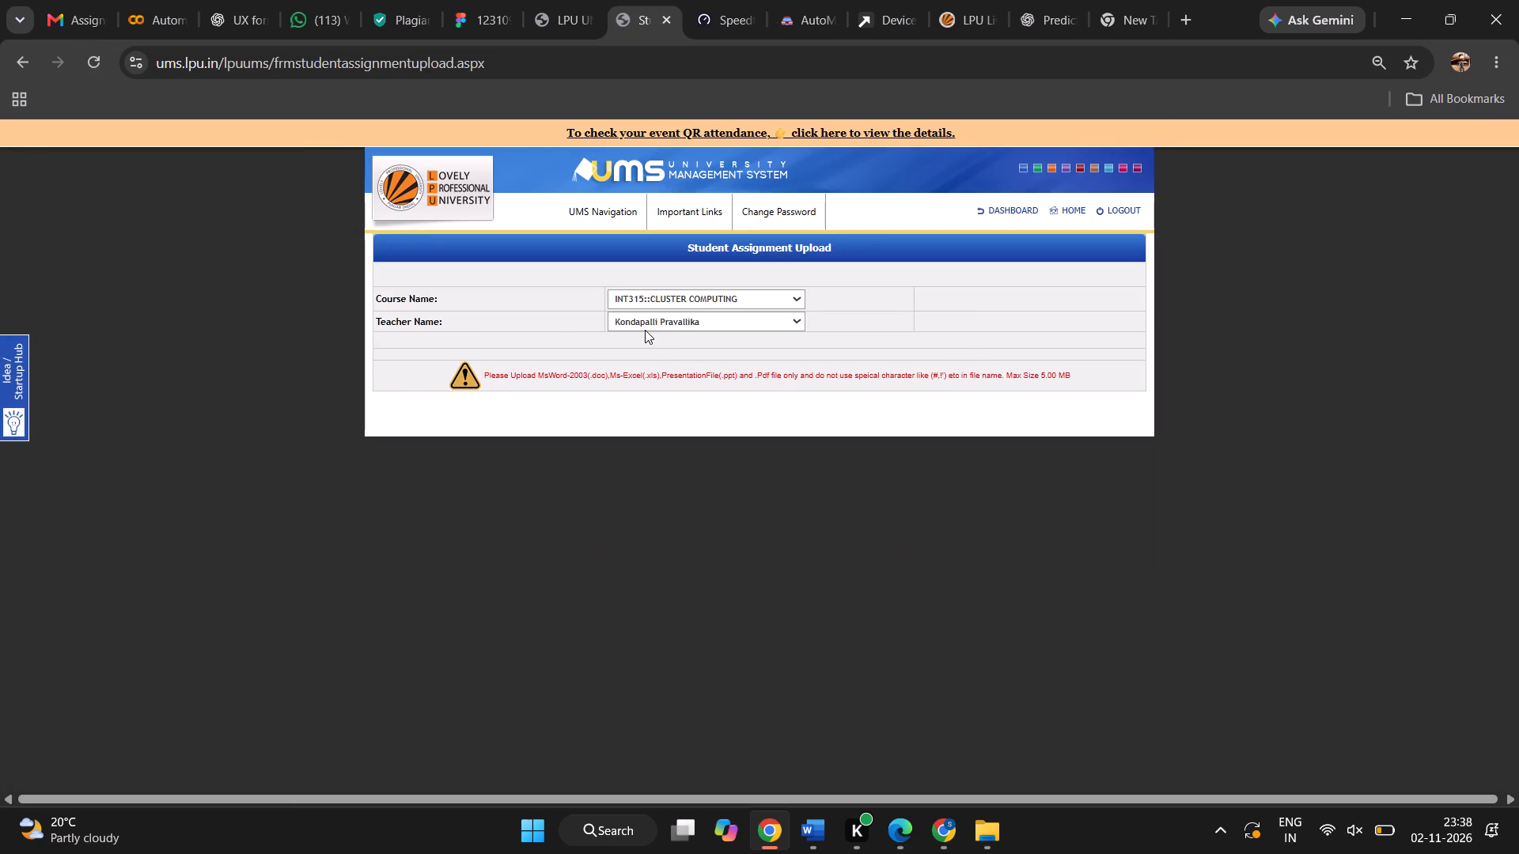
{"action": "left_click", "coordinate": [660, 323]}
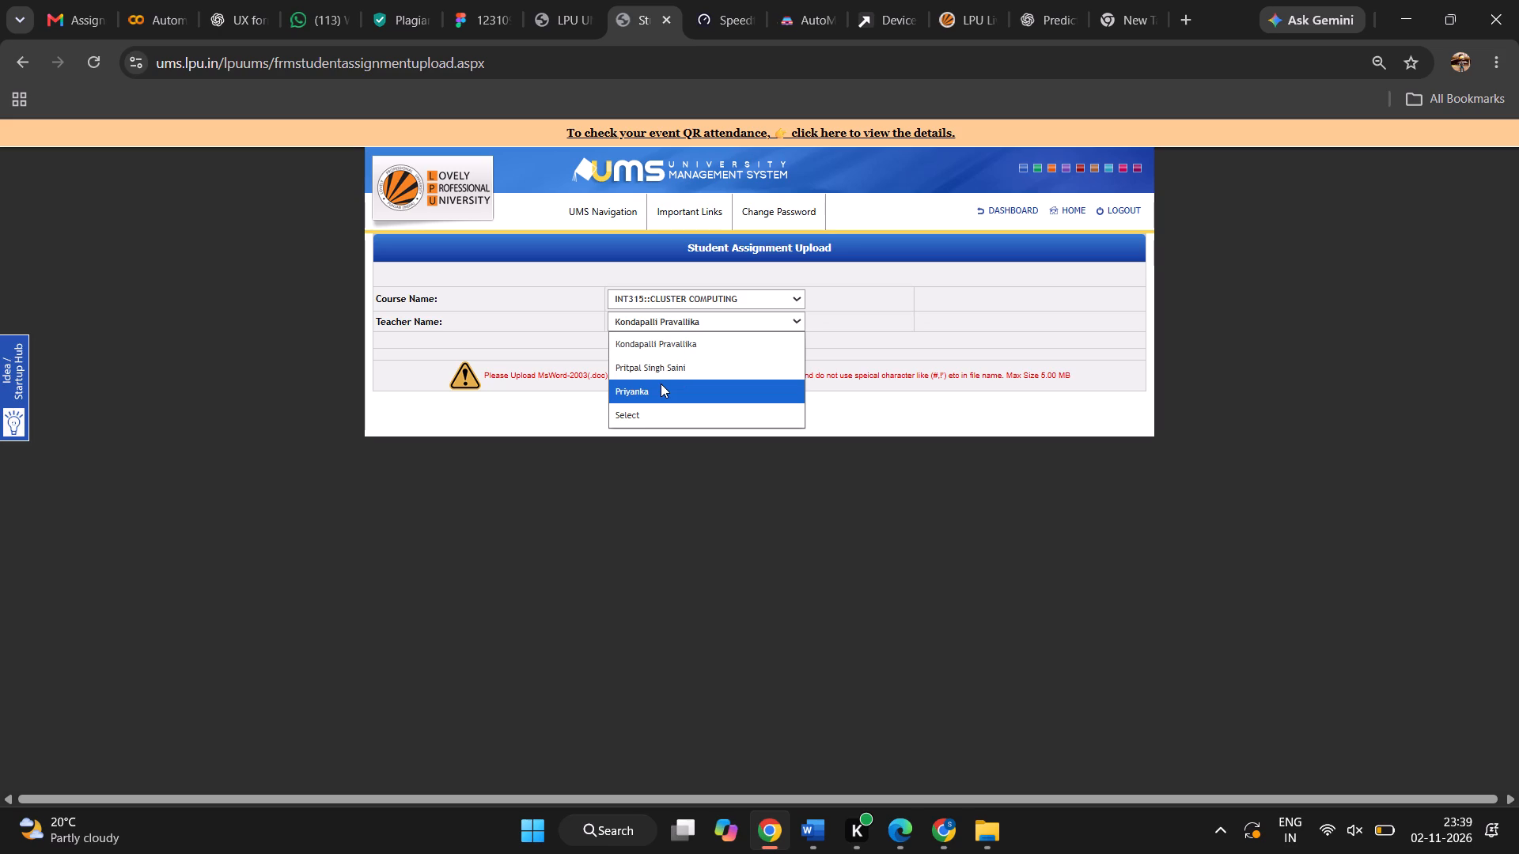
{"action": "left_click", "coordinate": [661, 384]}
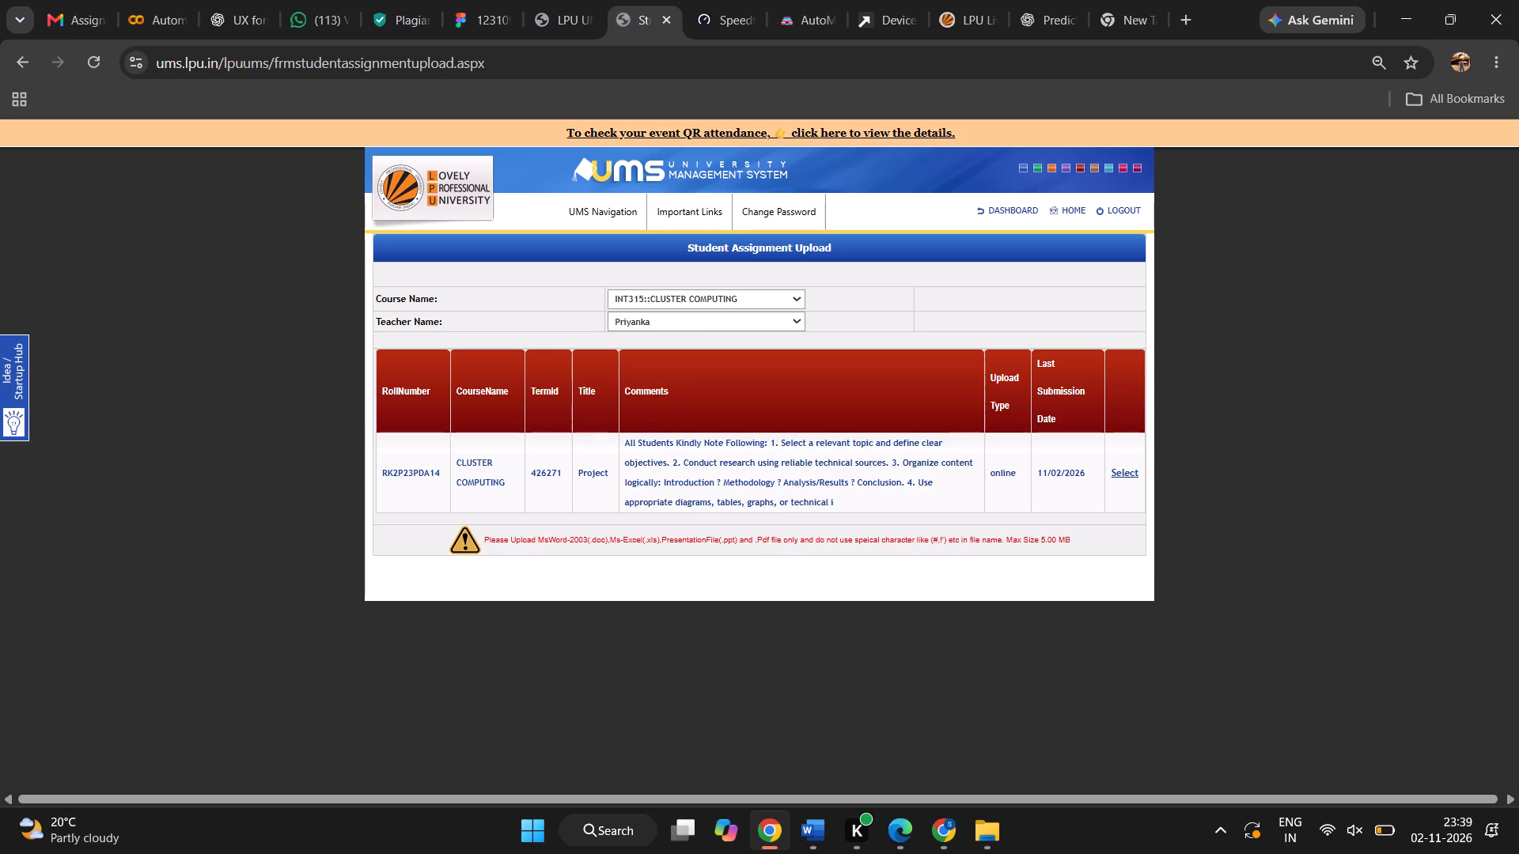
Select the Cluster Computing Project assignment and attach the renamed INT315CA2report PDF from the Downloads folder.
{"action": "left_click", "coordinate": [1118, 475]}
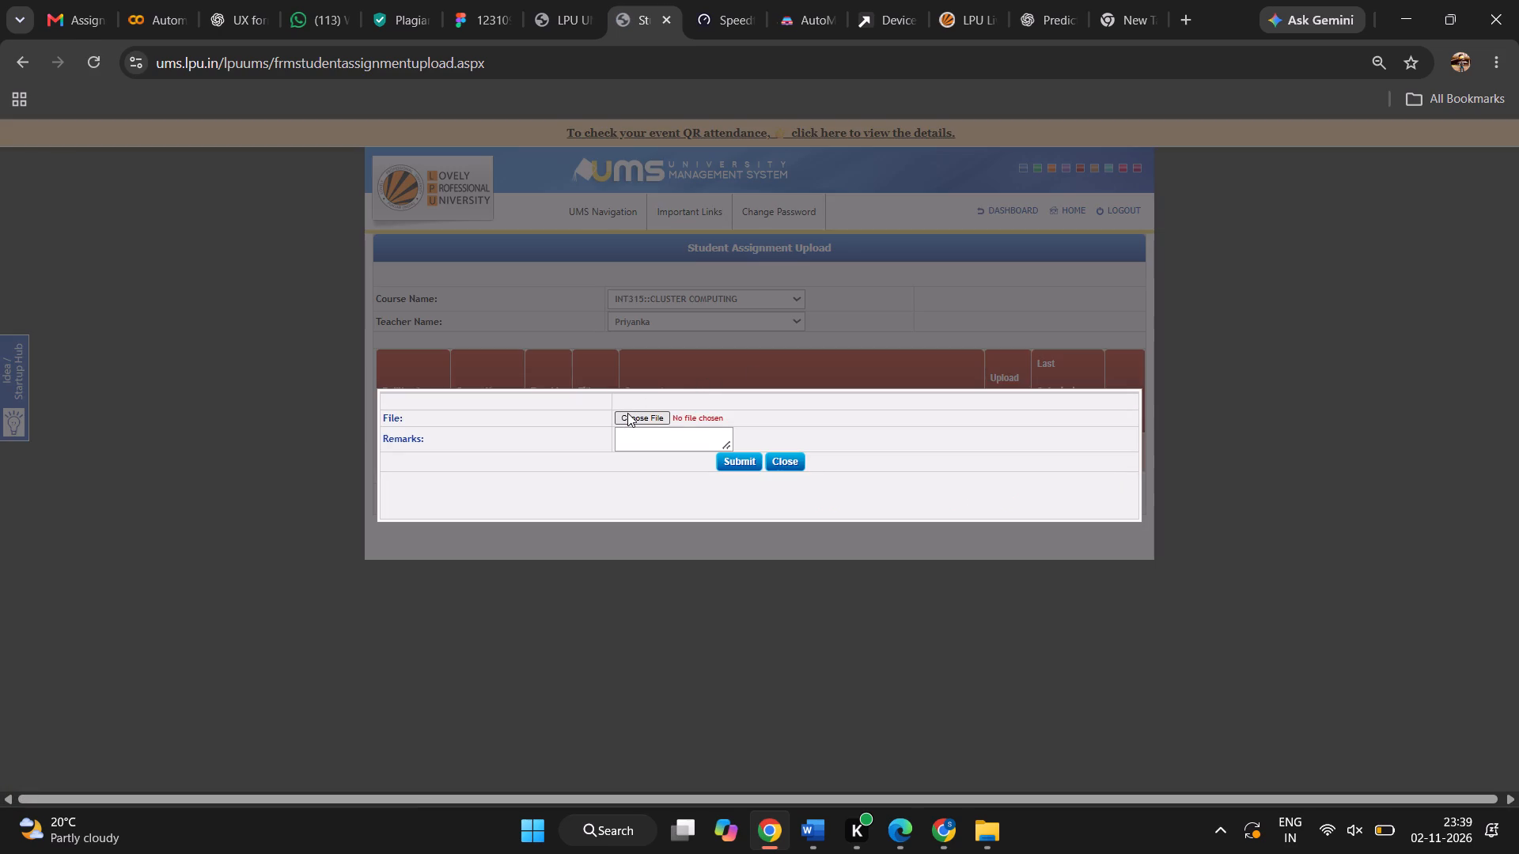
{"action": "left_click", "coordinate": [627, 413]}
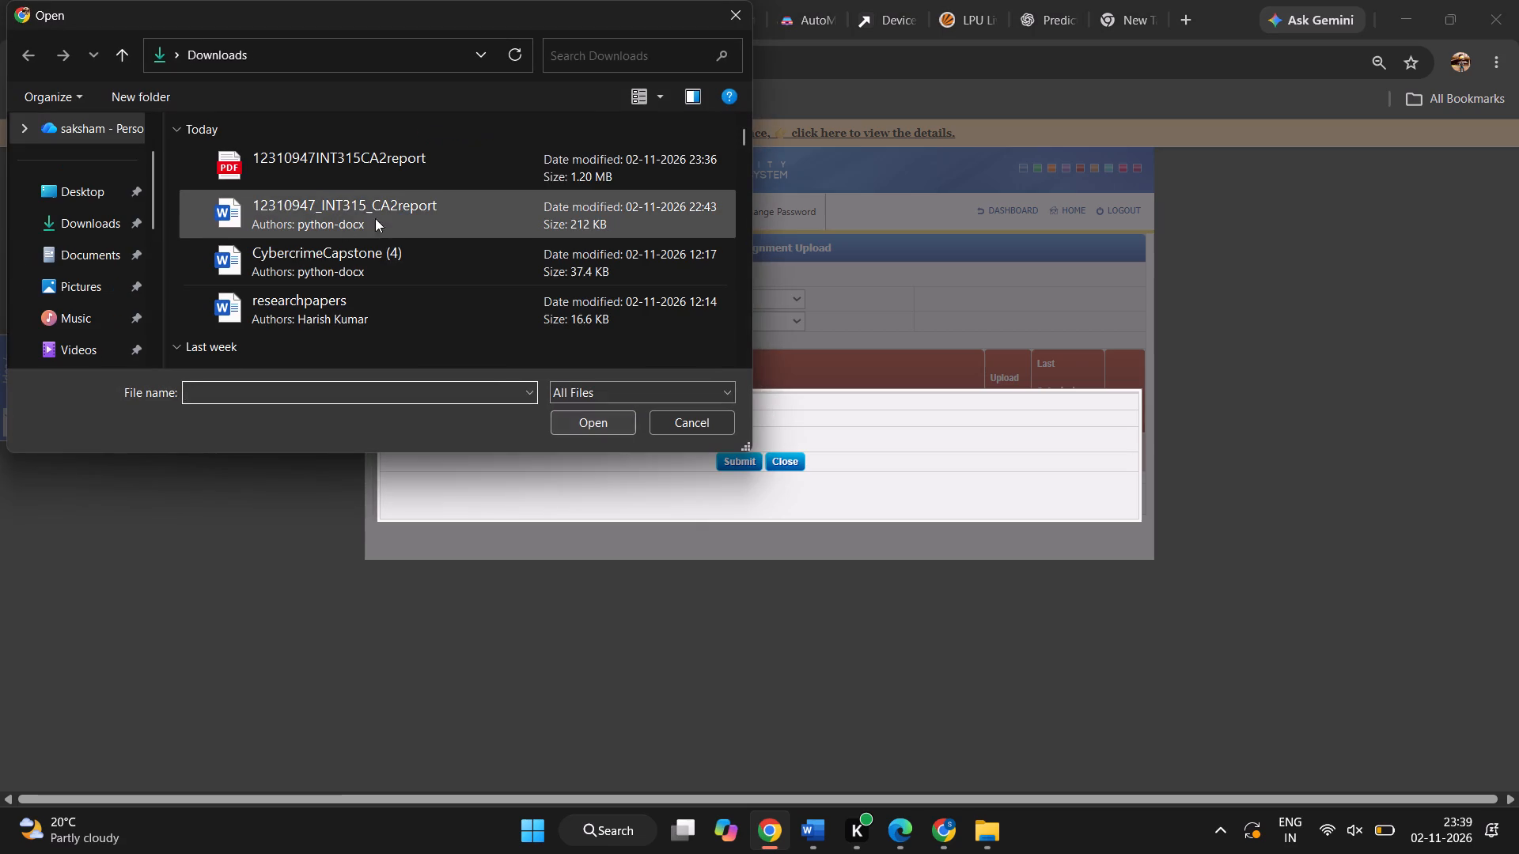
{"action": "left_click", "coordinate": [376, 162]}
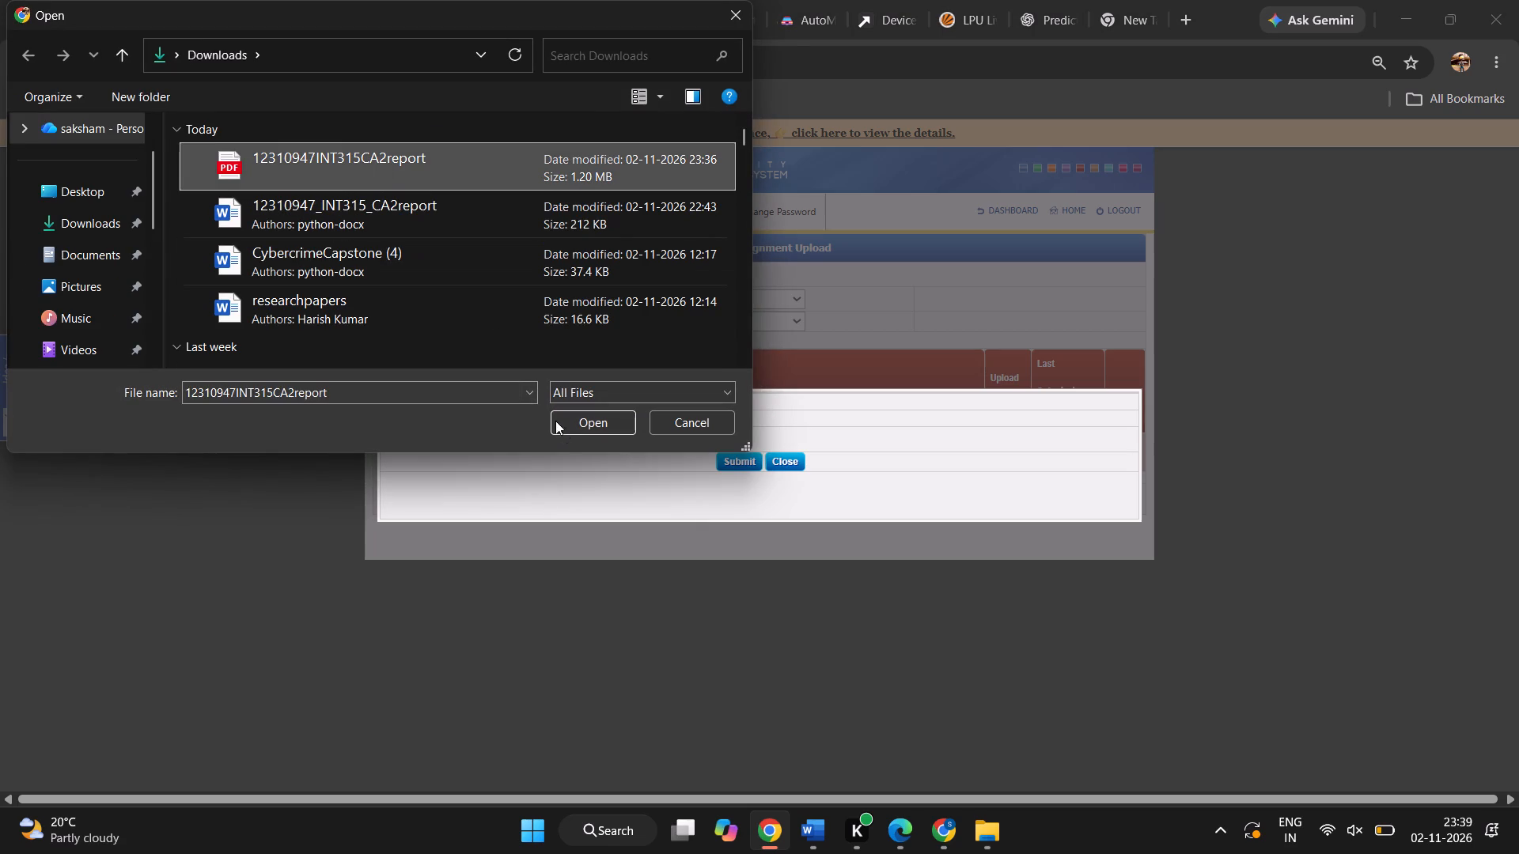
{"action": "left_click", "coordinate": [563, 430]}
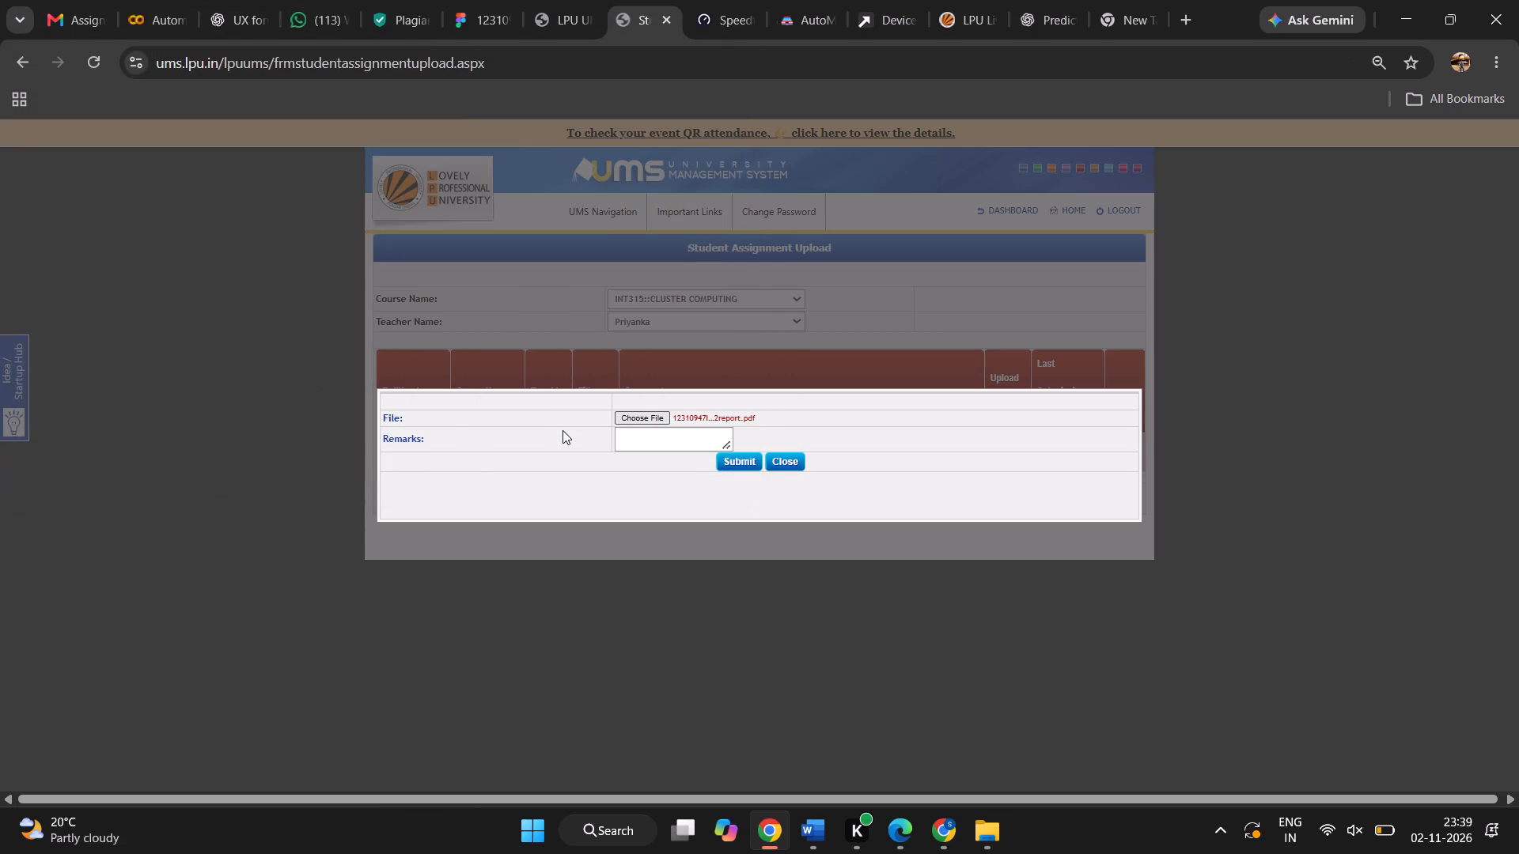
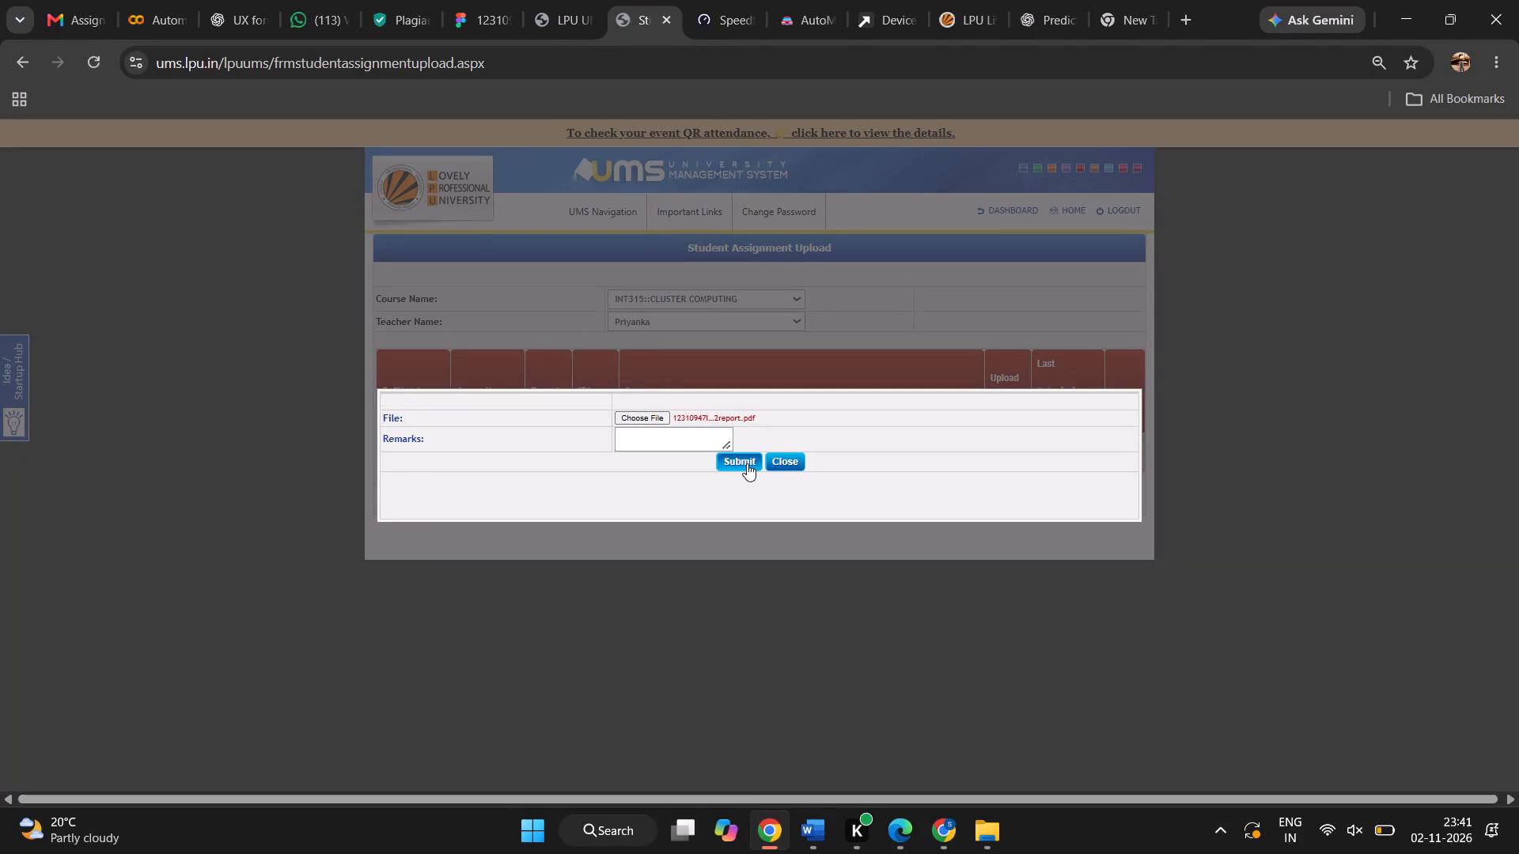
Submit the attached report PDF for the Cluster Computing Project assignment without remarks.
{"action": "left_click", "coordinate": [747, 463]}
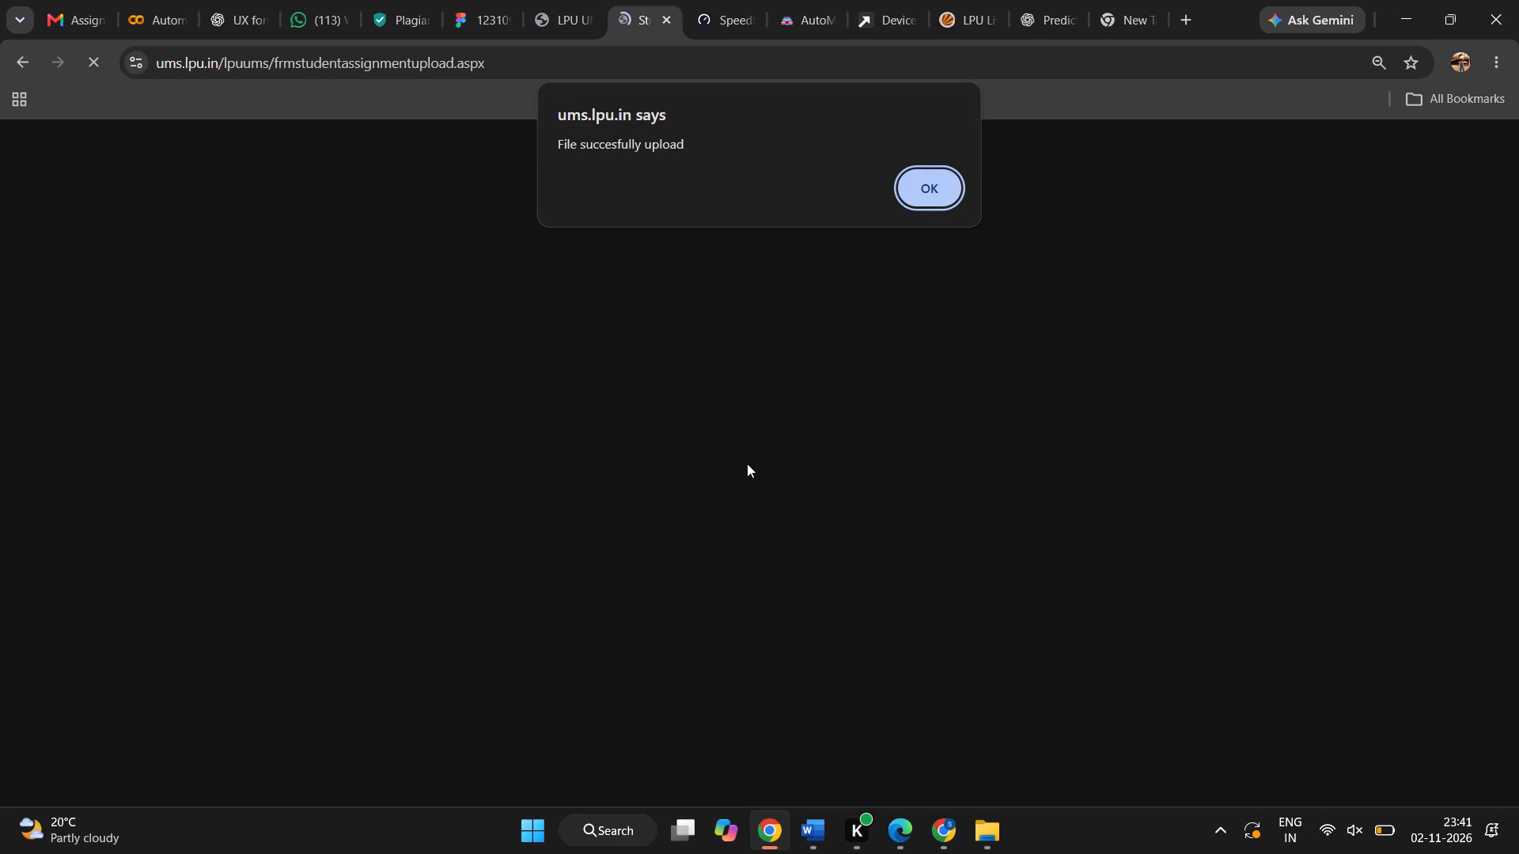
{"action": "left_click", "coordinate": [917, 181]}
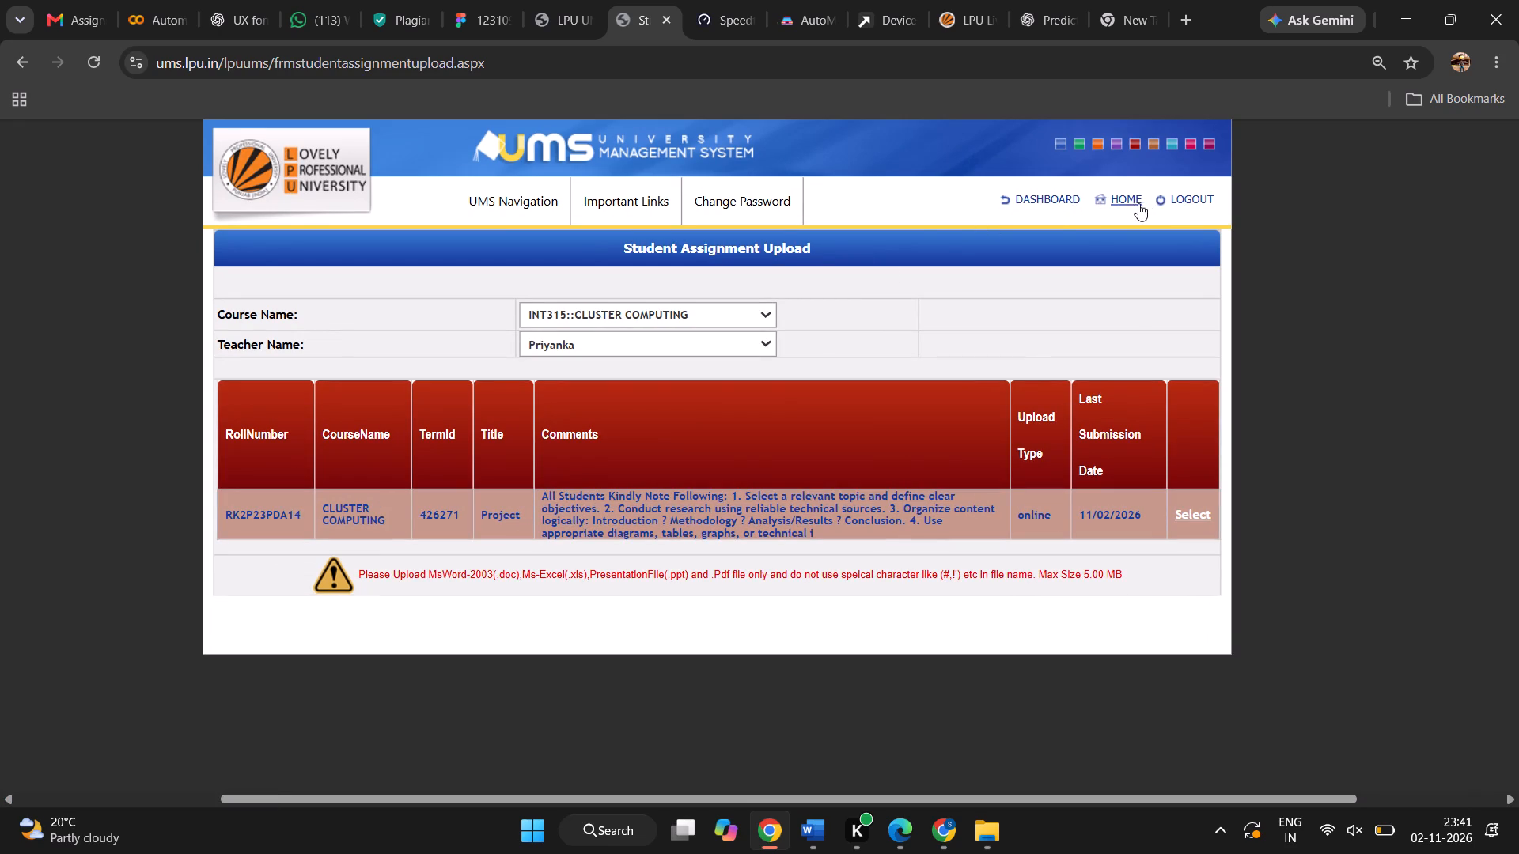
Return to the UMS dashboard and check the Pending Assignments section.
{"action": "left_click", "coordinate": [1051, 211]}
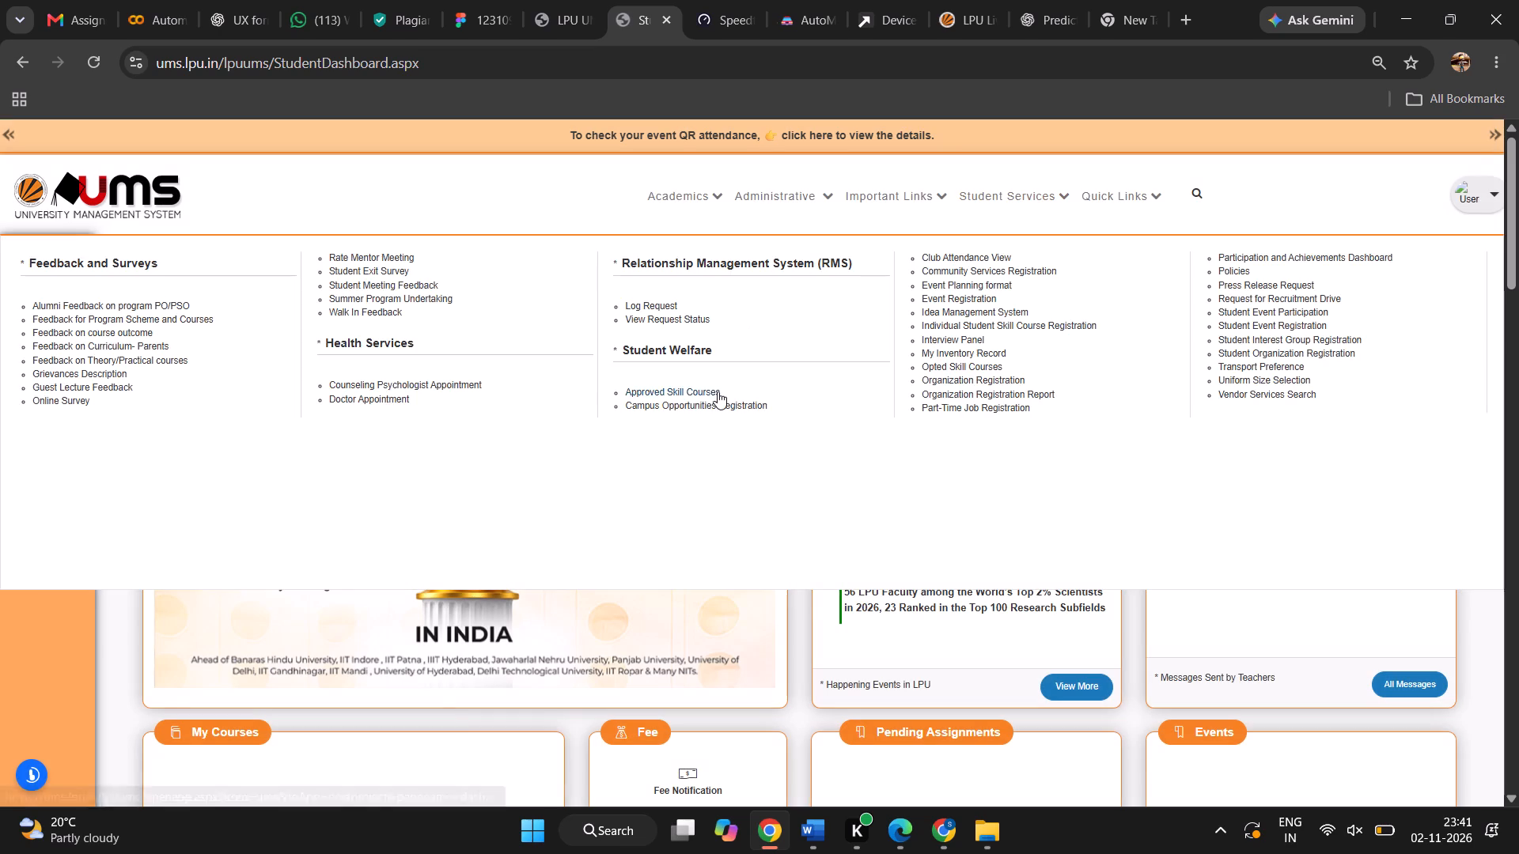
{"action": "scroll", "coordinate": [500, 678], "scroll_direction": "down", "scroll_amount": 1}
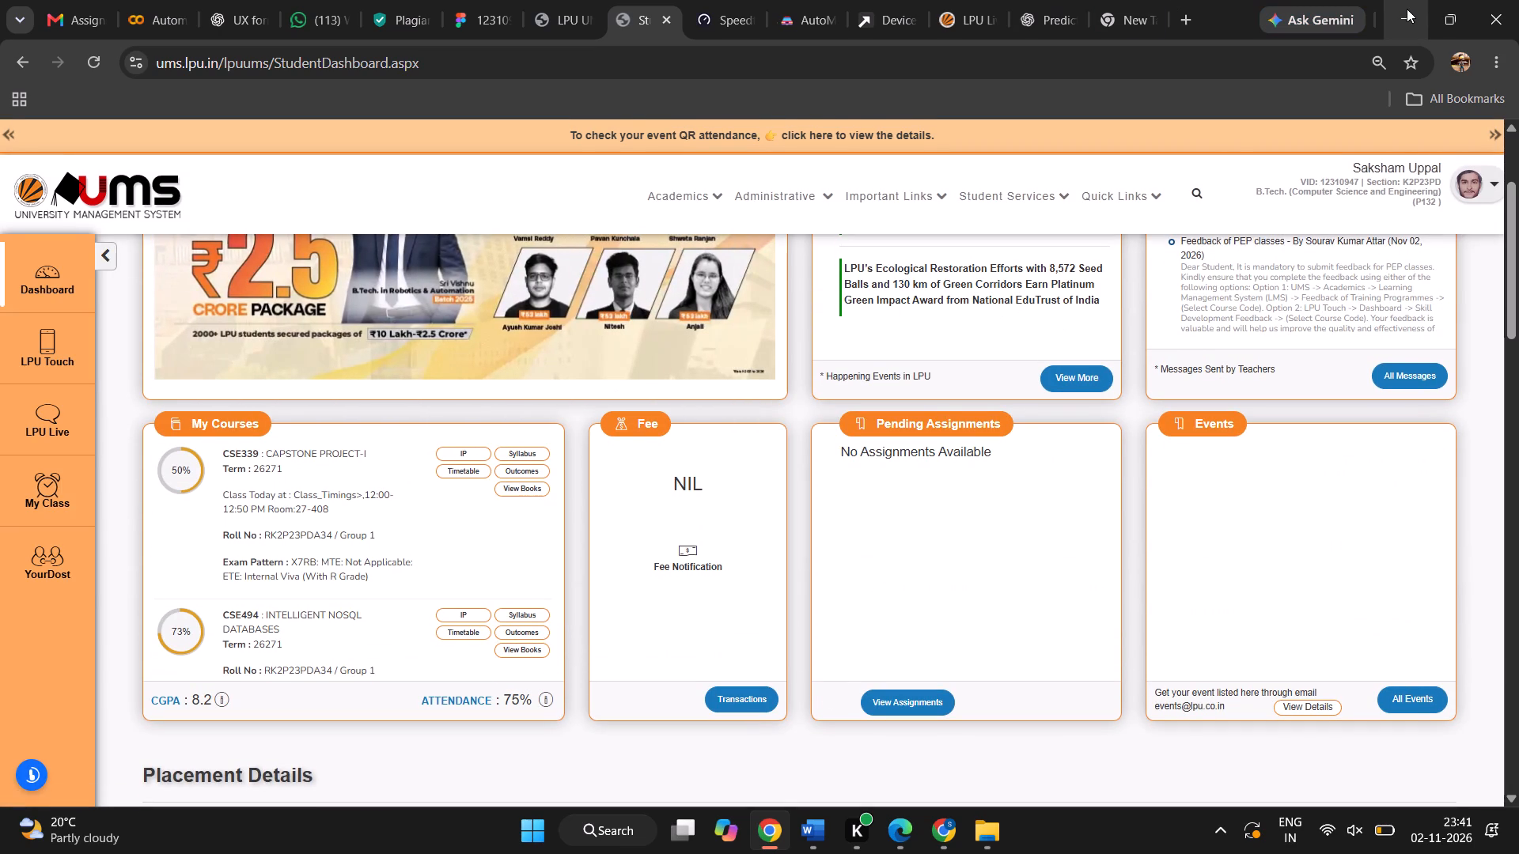